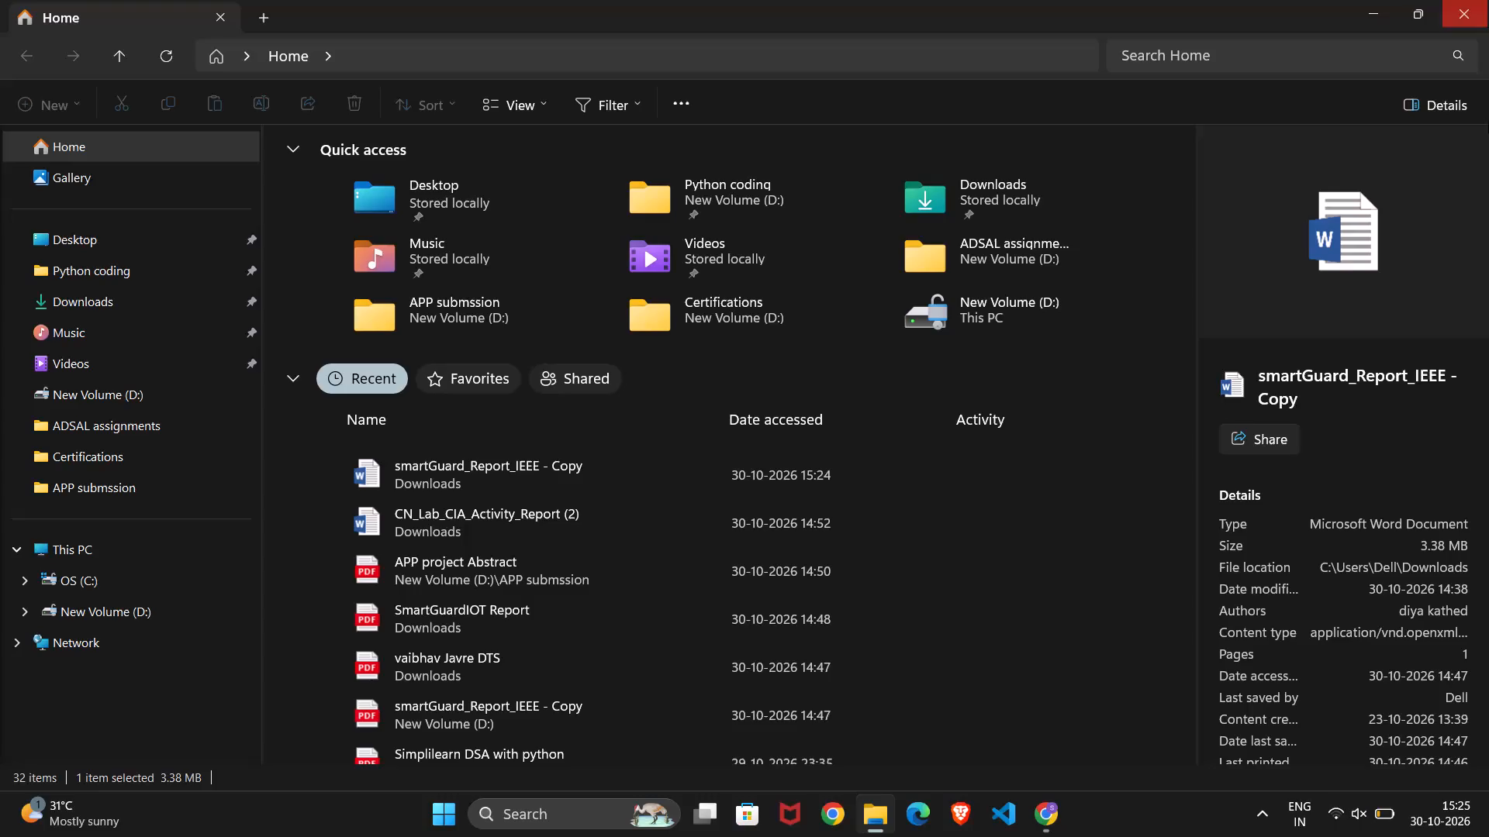
Switch to Google Chrome and search for "pdf to word converter" in a new tab.
{"action": "left_click", "coordinate": [1042, 797]}
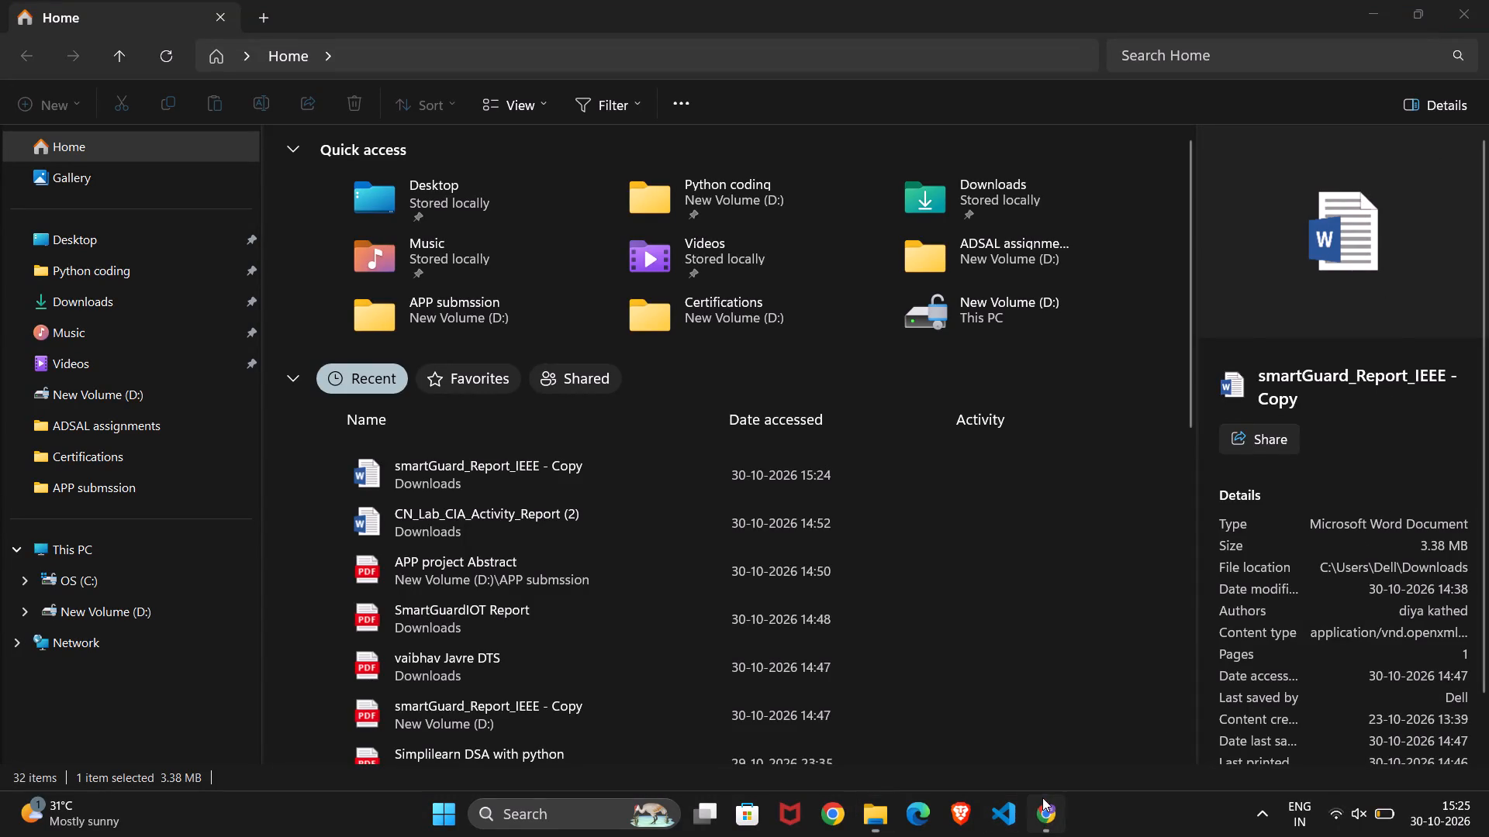
{"action": "left_click", "coordinate": [1114, 26]}
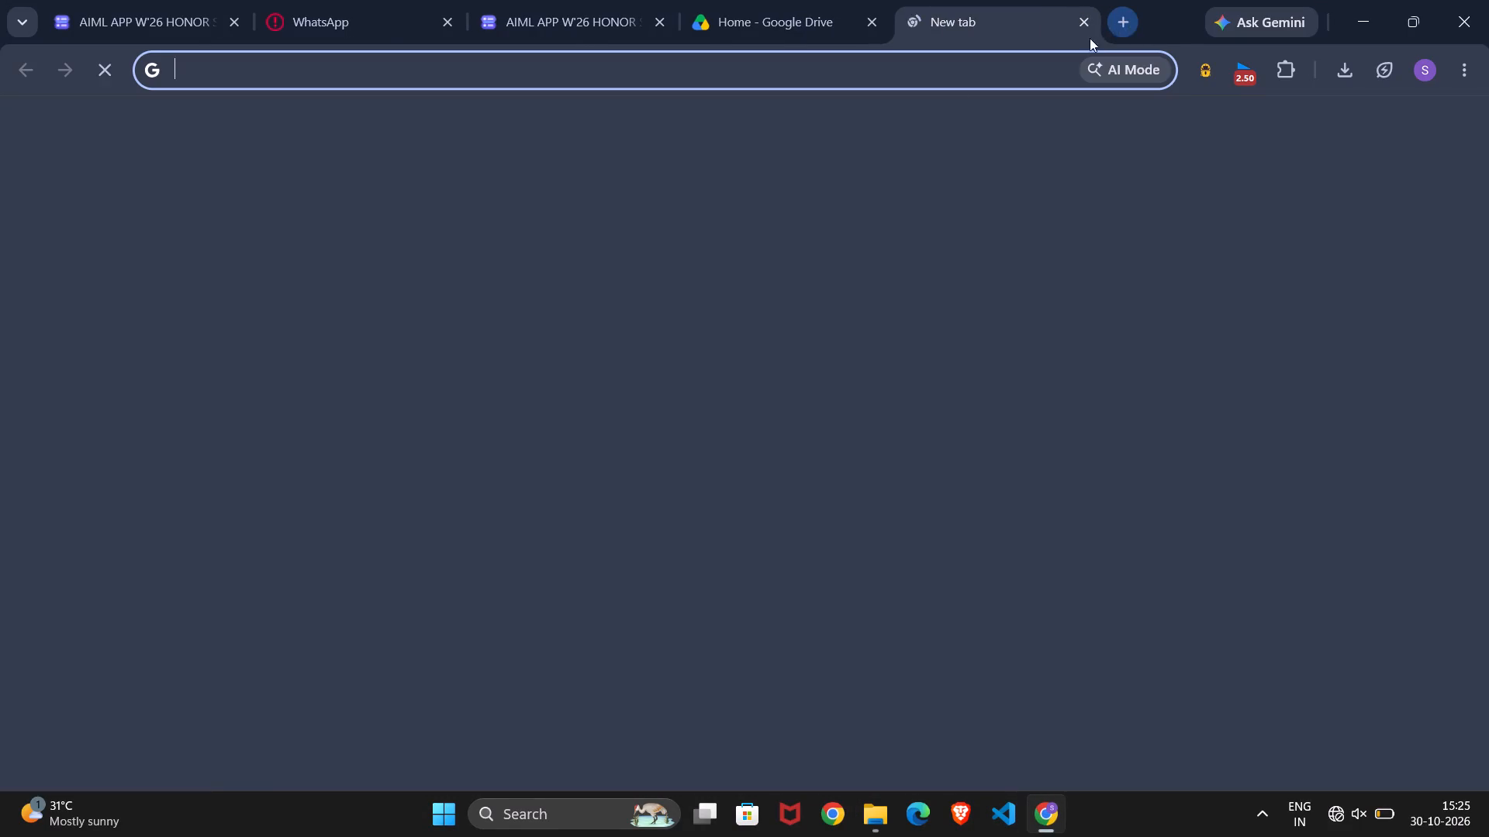
{"action": "left_click", "coordinate": [561, 407]}
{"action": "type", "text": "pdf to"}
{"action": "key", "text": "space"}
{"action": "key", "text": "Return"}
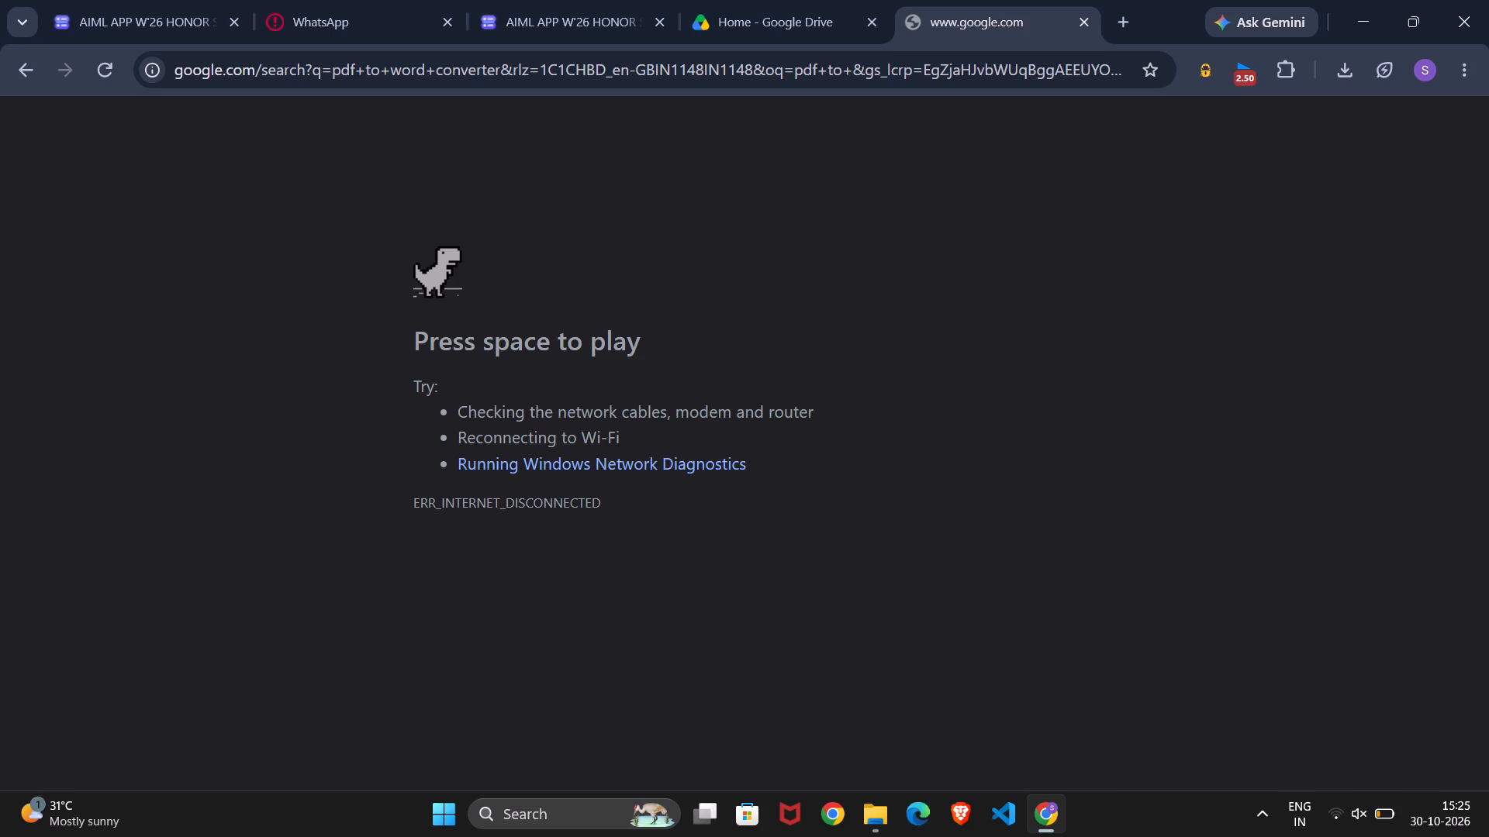
Rescan the available Wi-Fi networks to restore the internet connection.
{"action": "left_click", "coordinate": [1361, 812]}
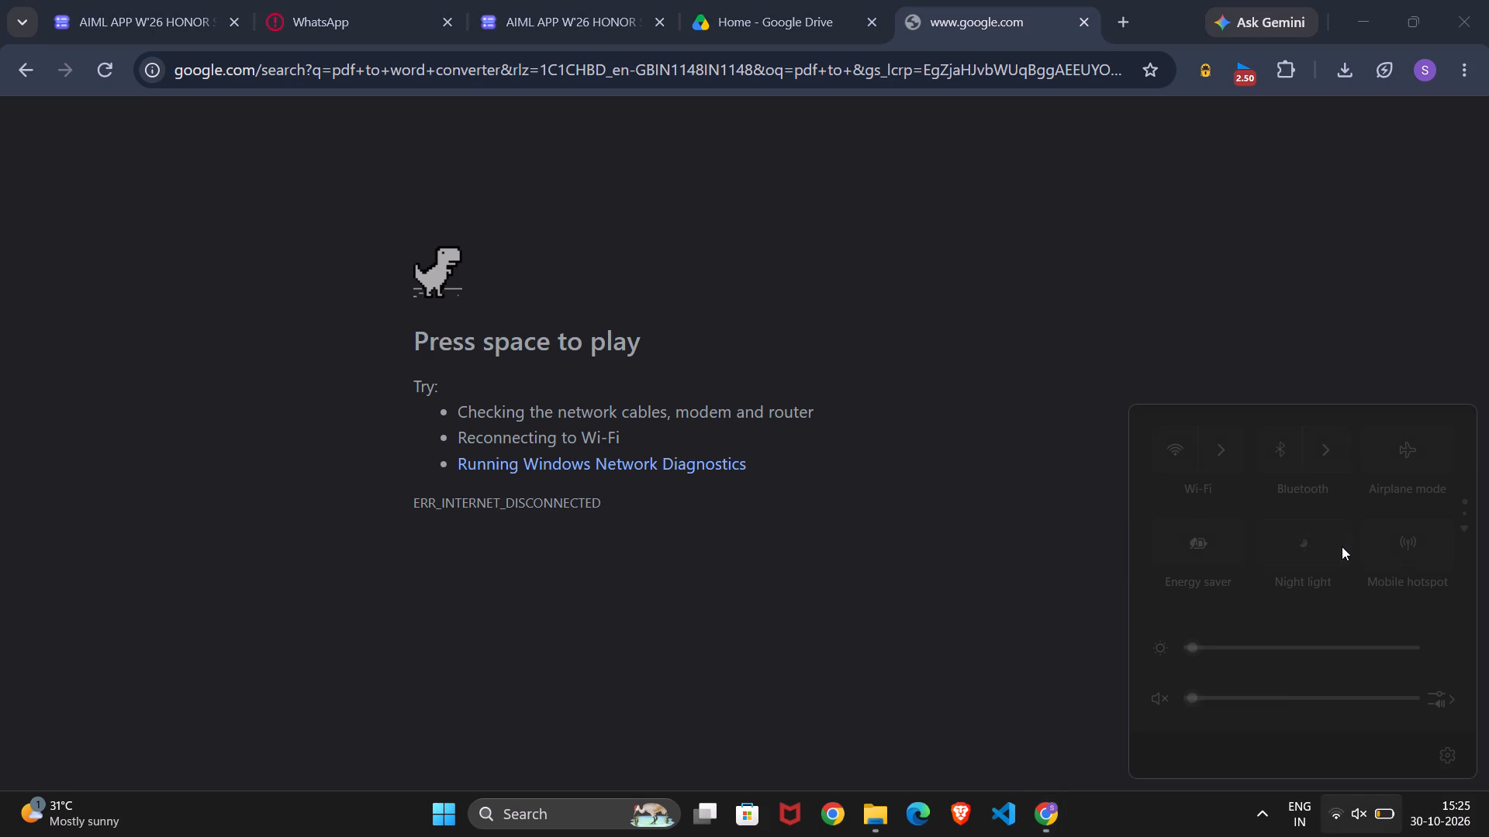
{"action": "left_click", "coordinate": [1221, 455]}
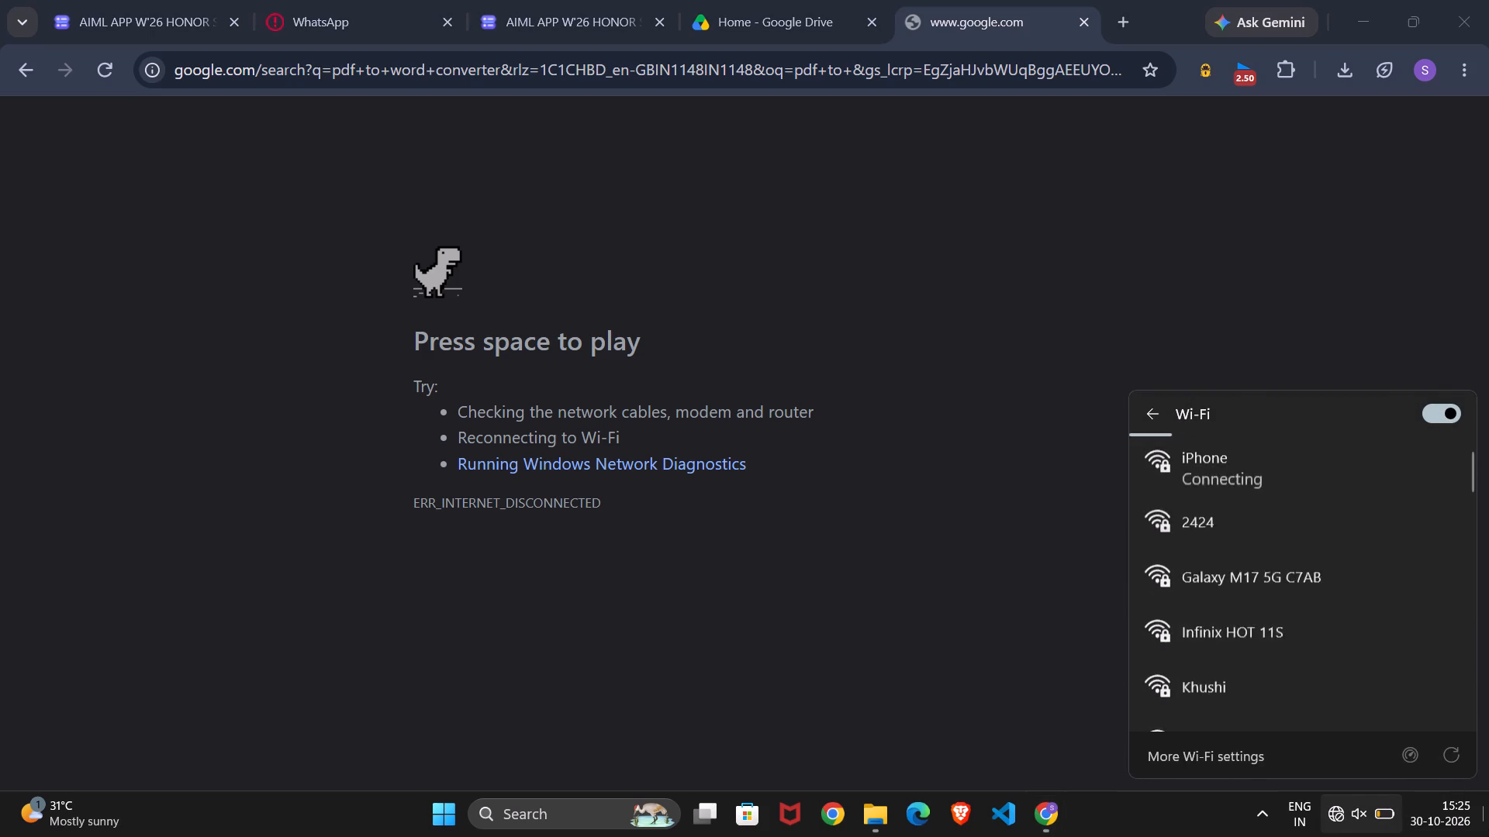
{"action": "triple_click", "coordinate": [1451, 758]}
{"action": "triple_click", "coordinate": [1451, 758]}
{"action": "triple_click", "coordinate": [1451, 758]}
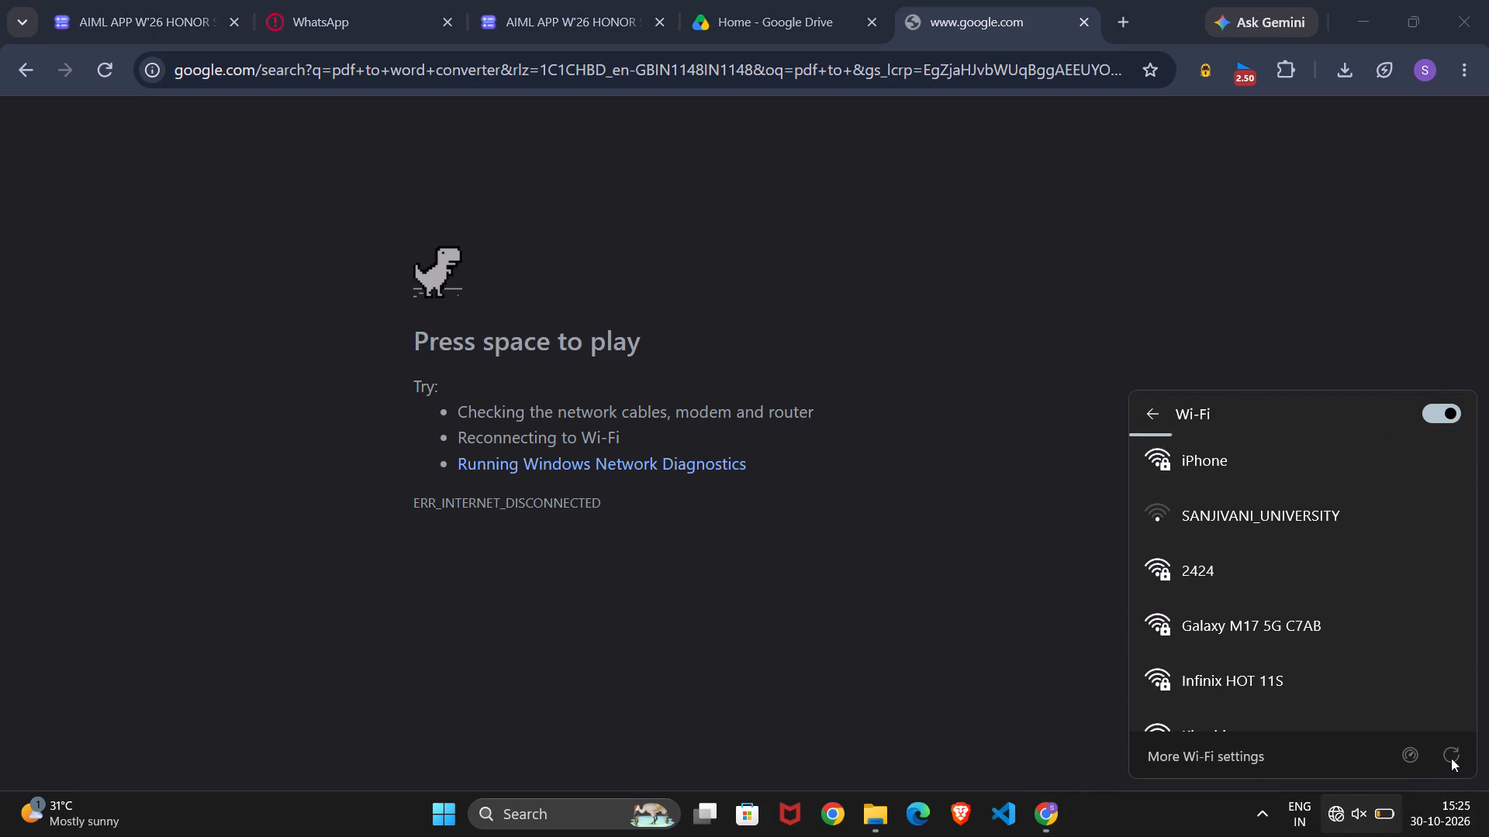
{"action": "scroll", "coordinate": [1432, 391], "scroll_direction": "up", "scroll_amount": 6}
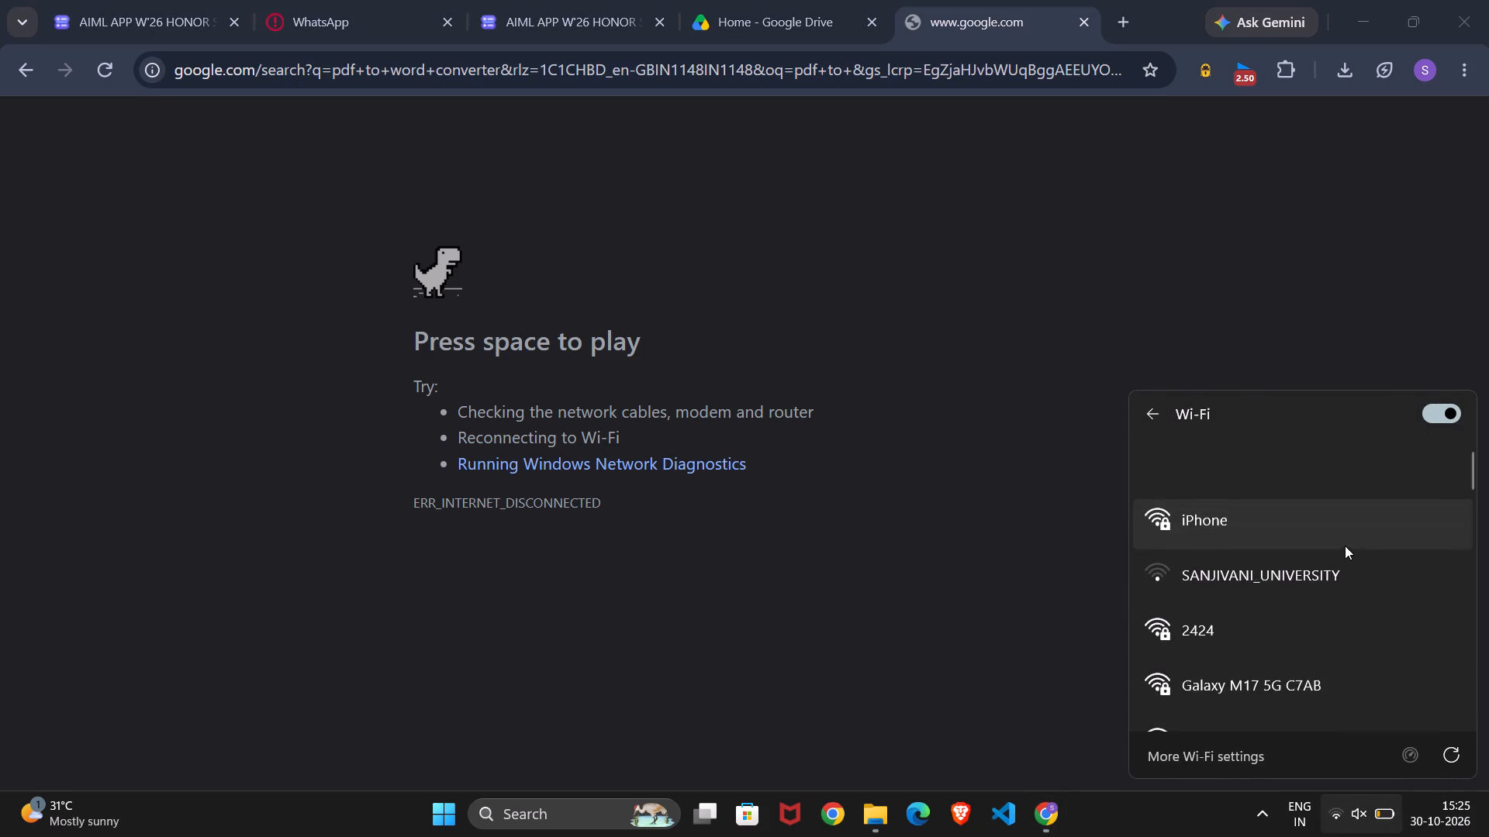
{"action": "scroll", "coordinate": [1345, 546], "scroll_direction": "up", "scroll_amount": 6}
{"action": "left_click", "coordinate": [1353, 824]}
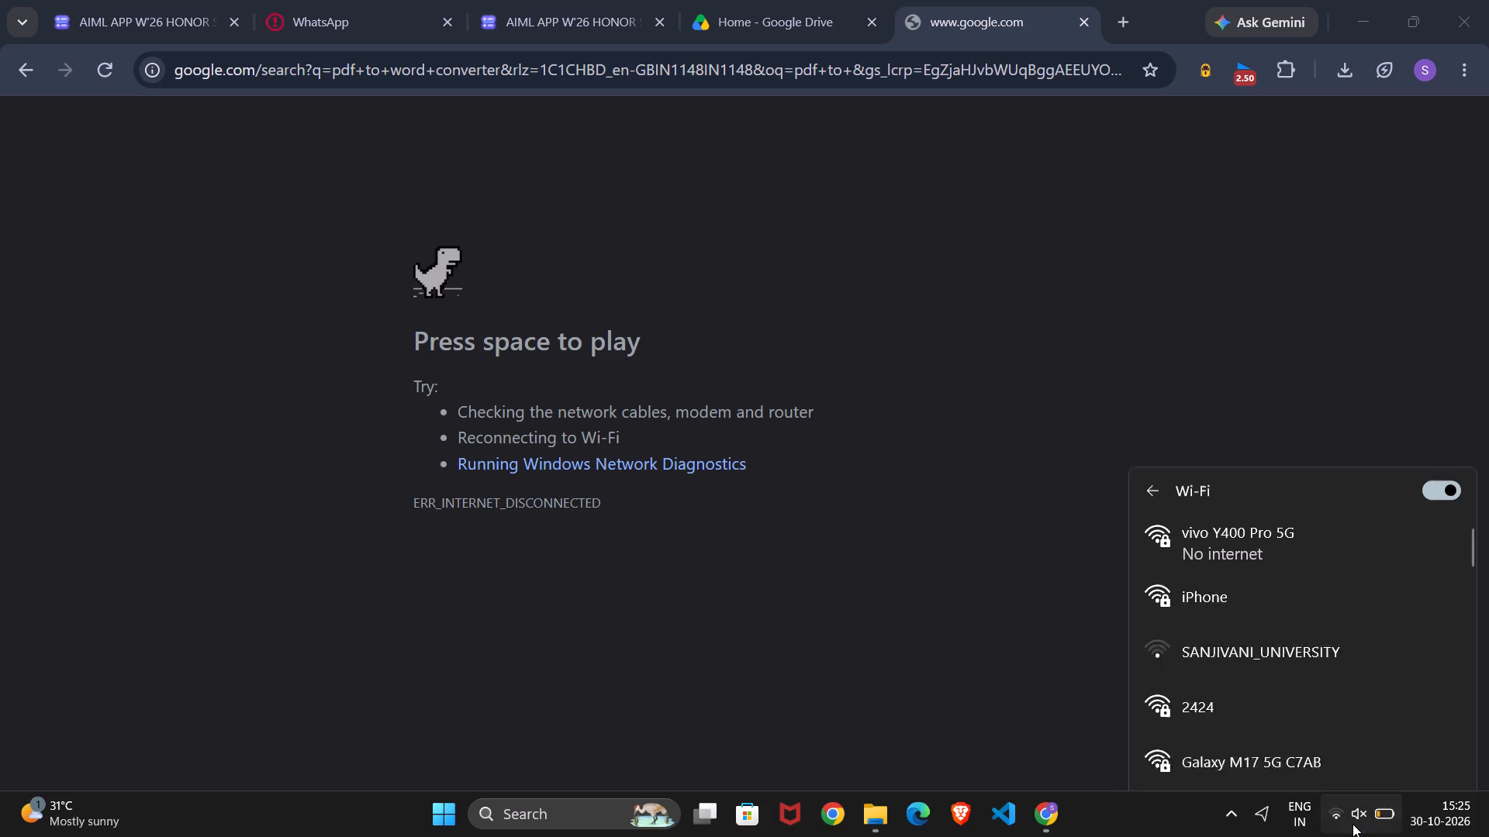
{"action": "left_click", "coordinate": [1353, 824]}
{"action": "left_click", "coordinate": [1353, 824]}
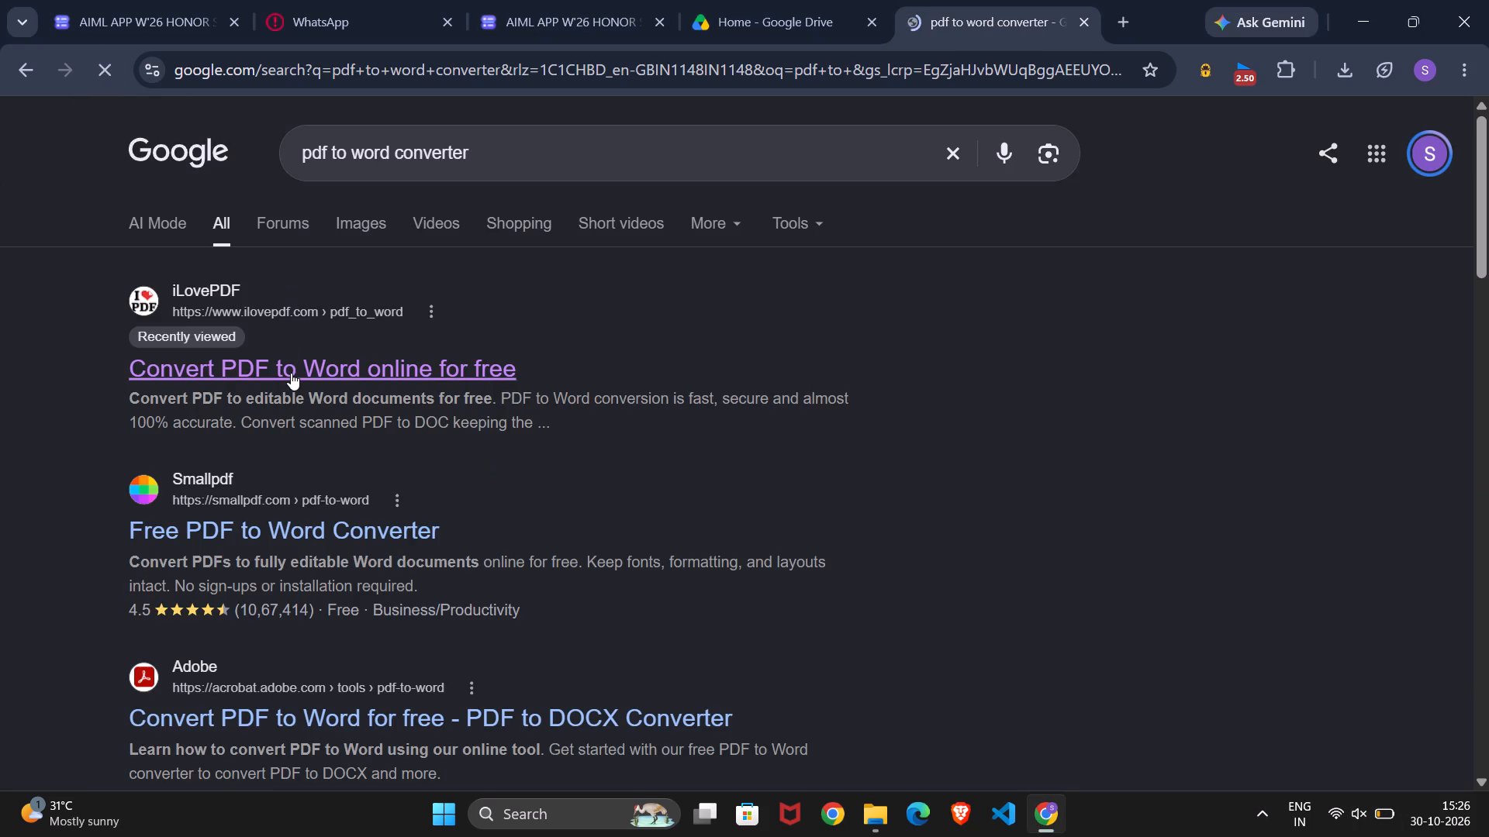
Load the APP REPORT PDF from Downloads into iLovePDF's PDF to Word converter.
{"action": "left_click", "coordinate": [288, 374]}
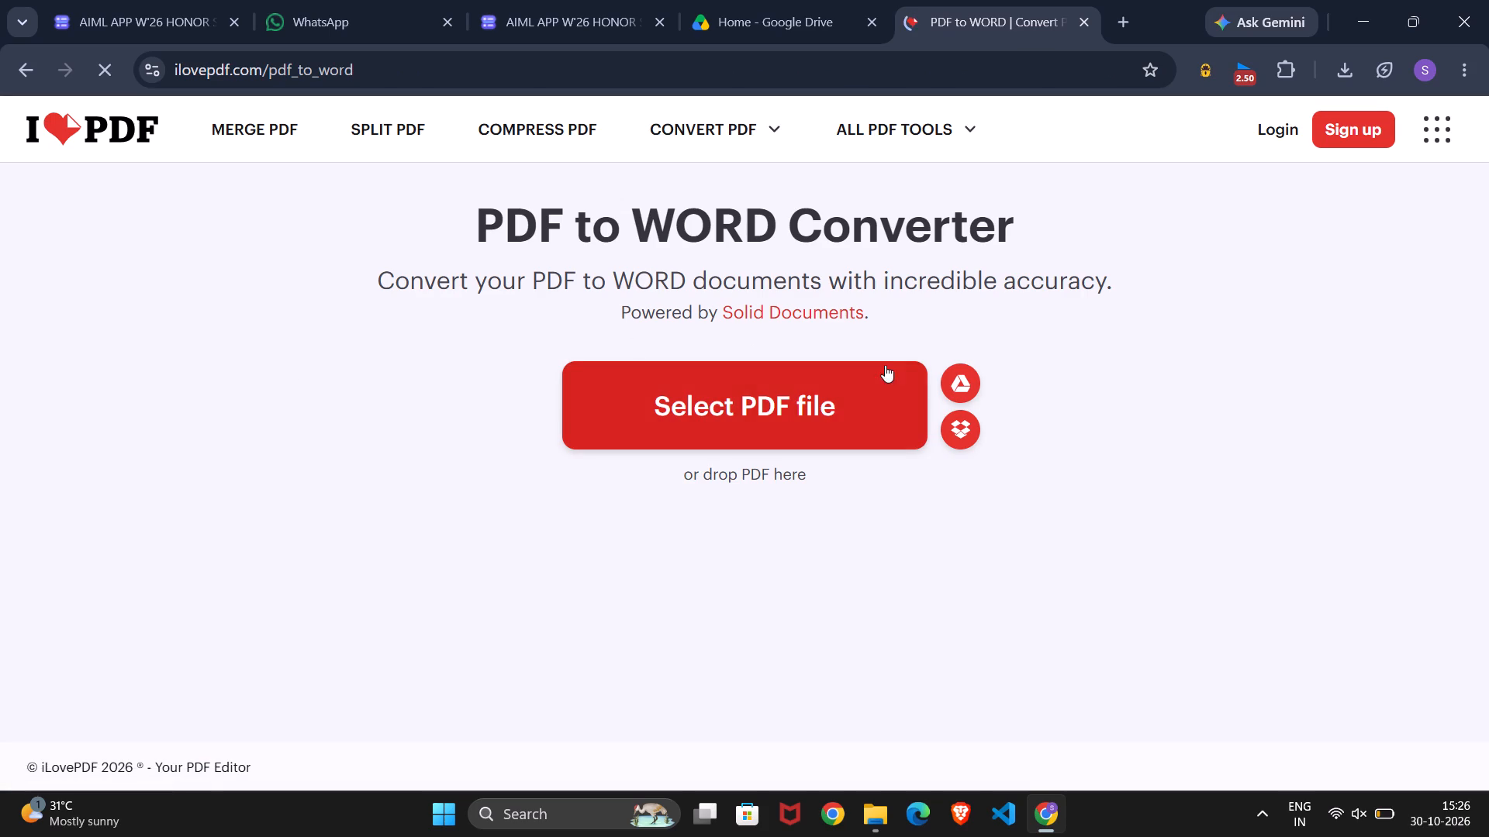
{"action": "left_click", "coordinate": [806, 412]}
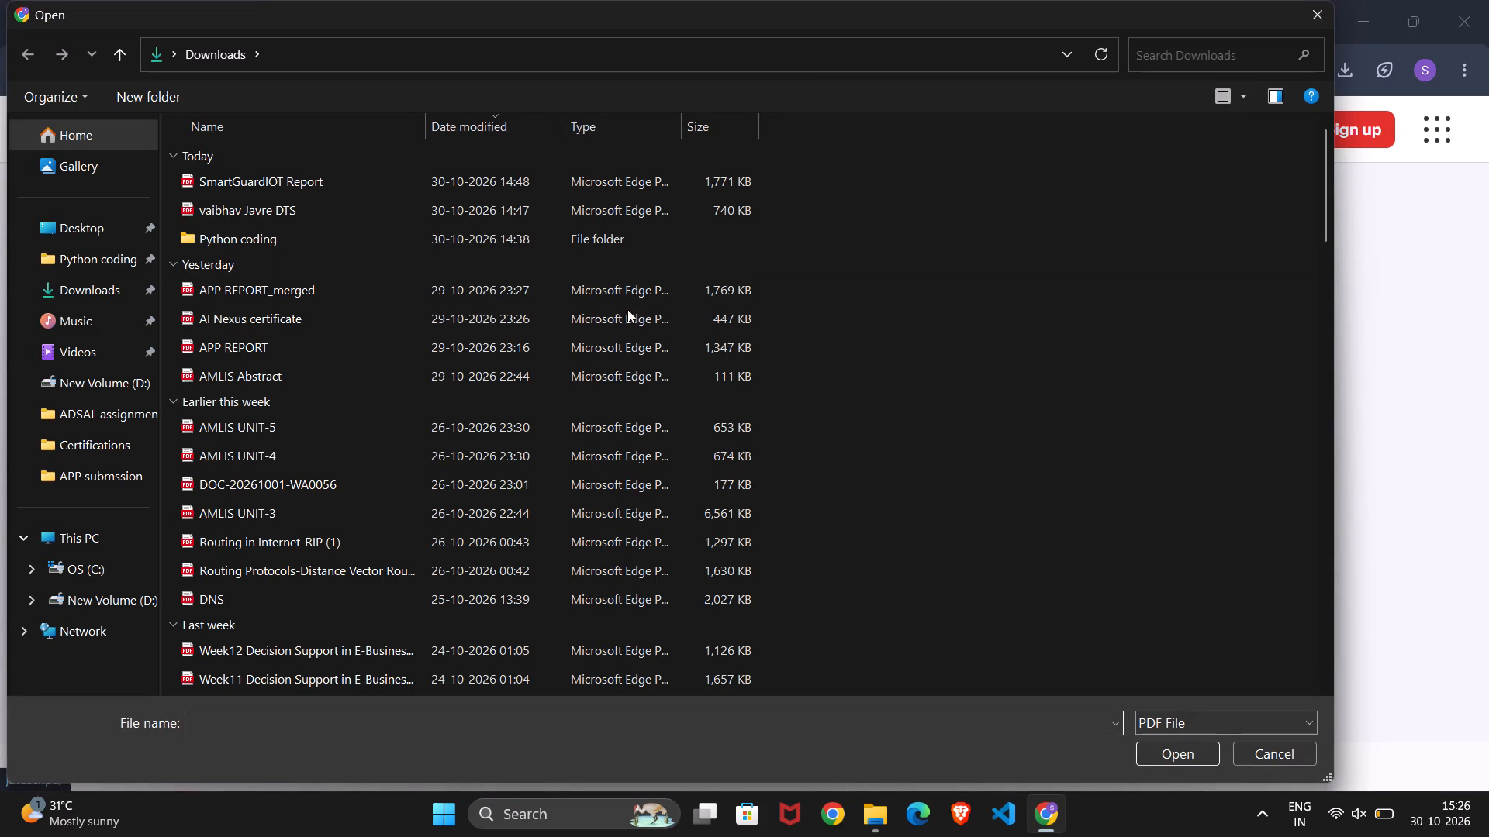
{"action": "left_click", "coordinate": [496, 357]}
{"action": "key", "text": "Return"}
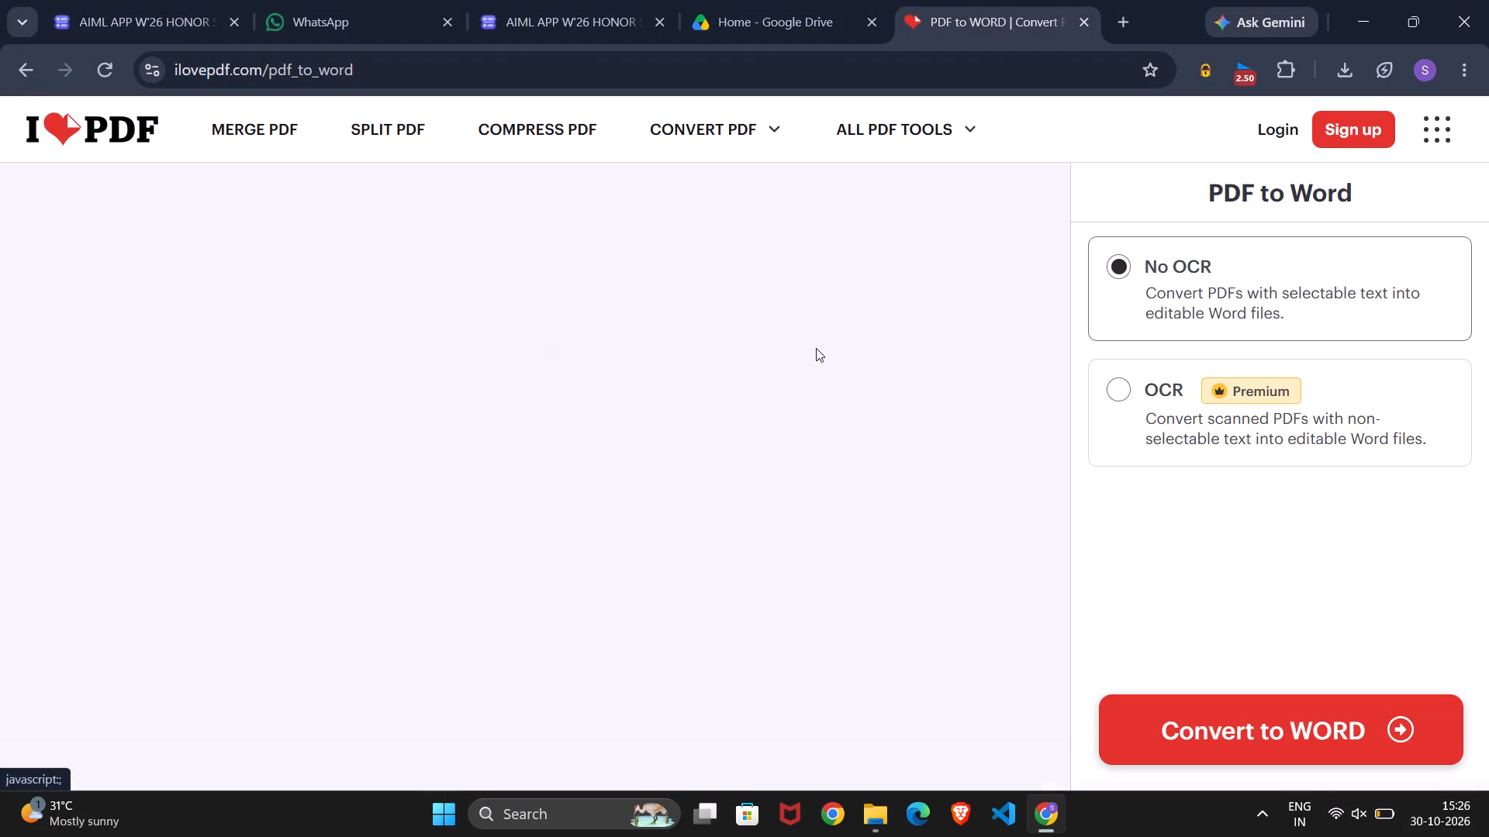
Convert the uploaded PDF to Word with the No OCR option and download the converted document.
{"action": "left_click", "coordinate": [1213, 722]}
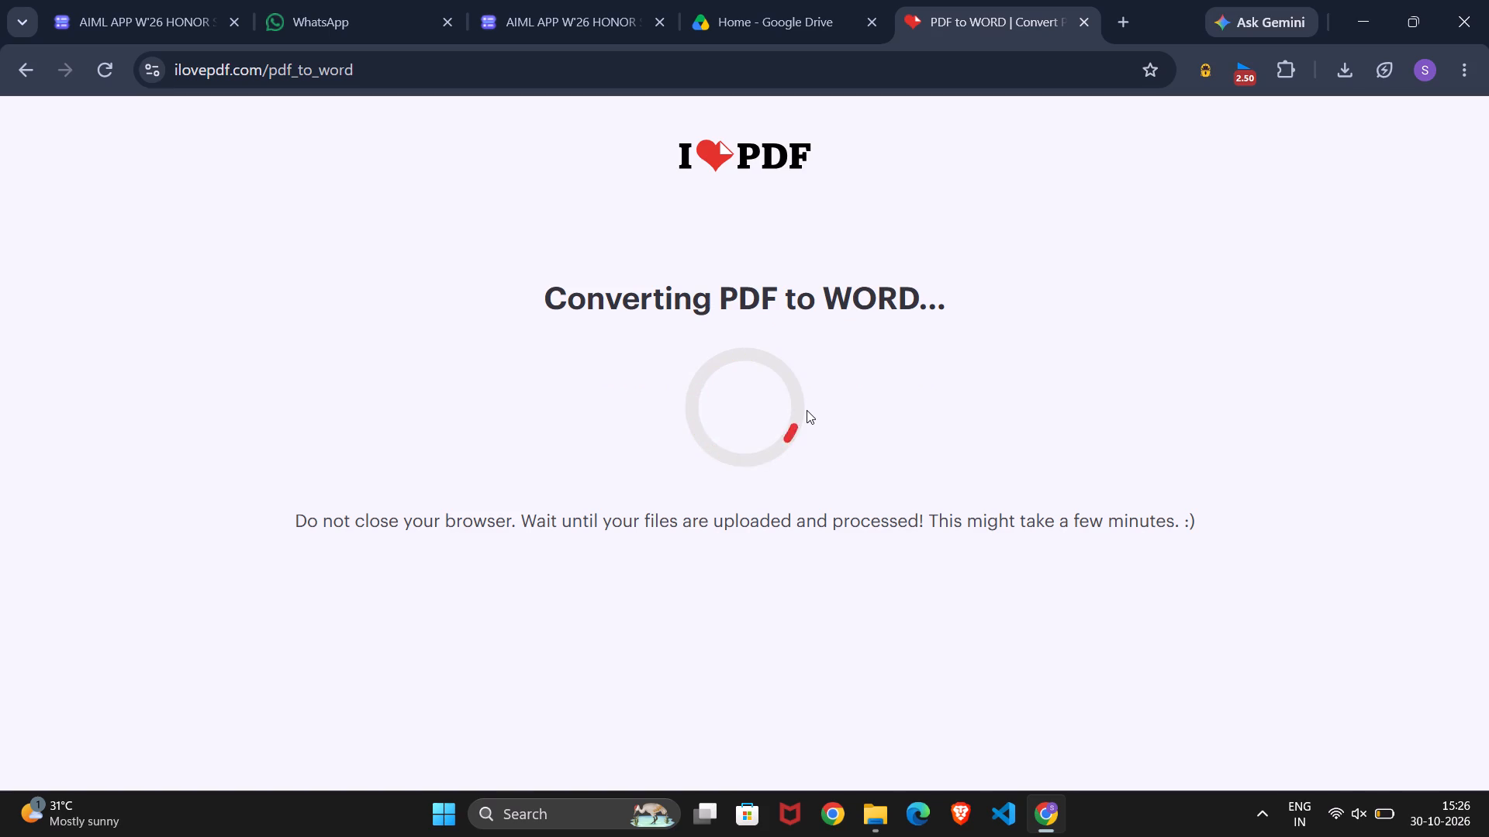
{"action": "left_click", "coordinate": [778, 336]}
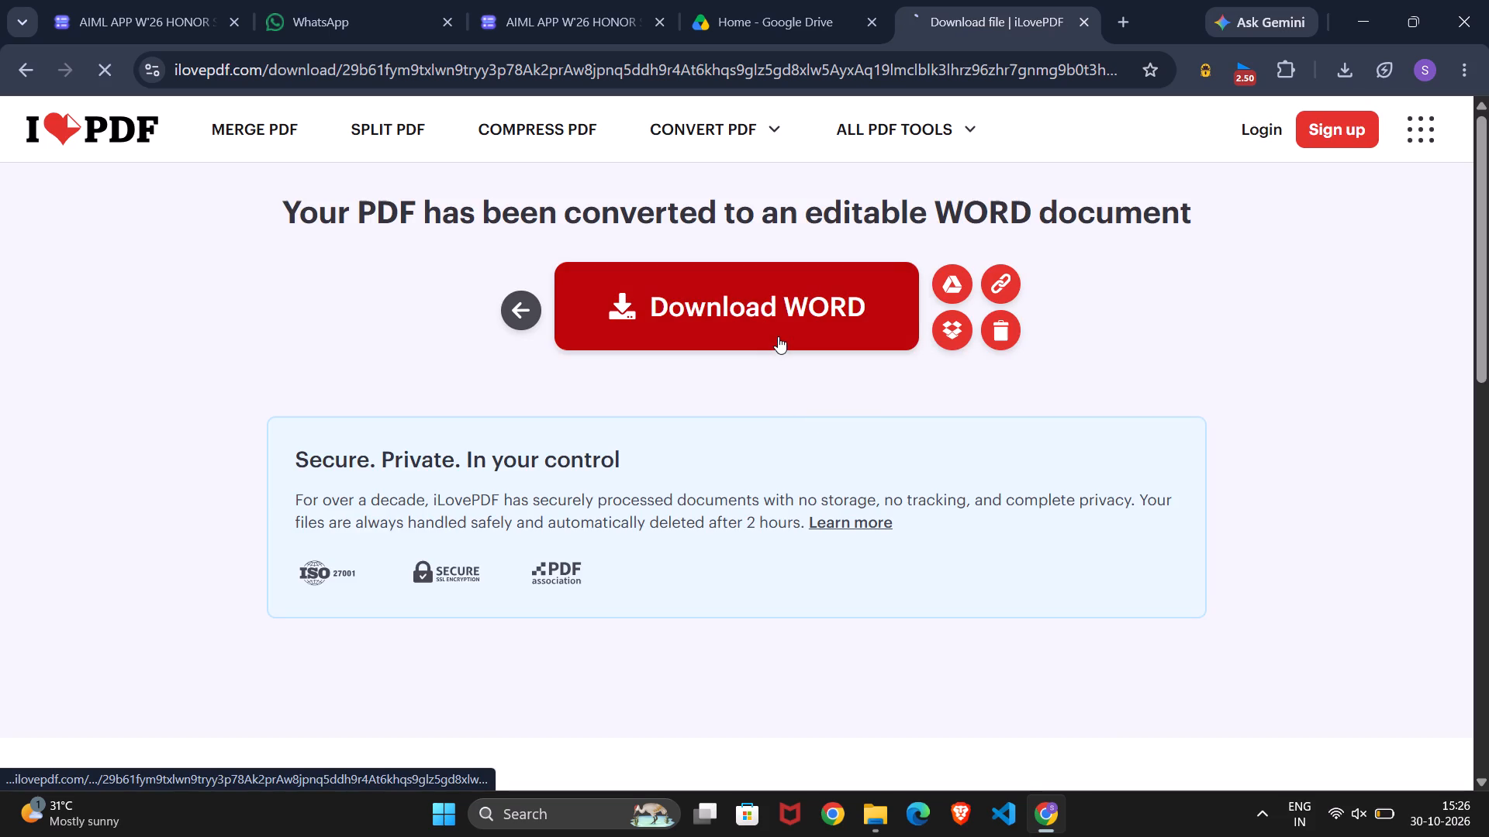
Open the converted APP REPORT document from the Downloads folder, enable editing and dismiss the activation wizard.
{"action": "left_click", "coordinate": [876, 810]}
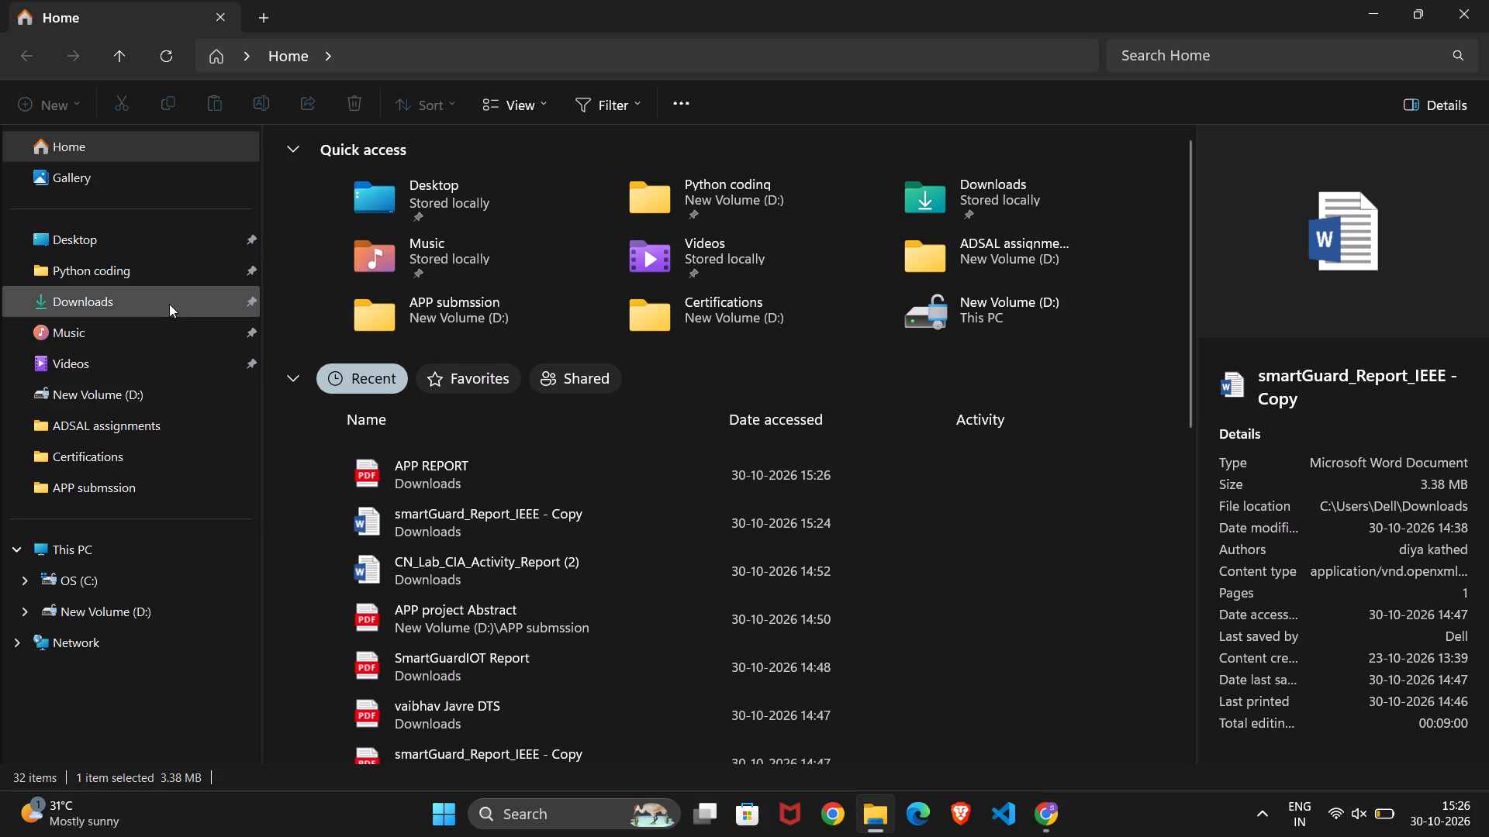
{"action": "left_click", "coordinate": [169, 304]}
{"action": "double_click", "coordinate": [164, 50]}
{"action": "left_click_drag", "start_coordinate": [164, 50], "coordinate": [396, 205]}
{"action": "double_click", "coordinate": [400, 201]}
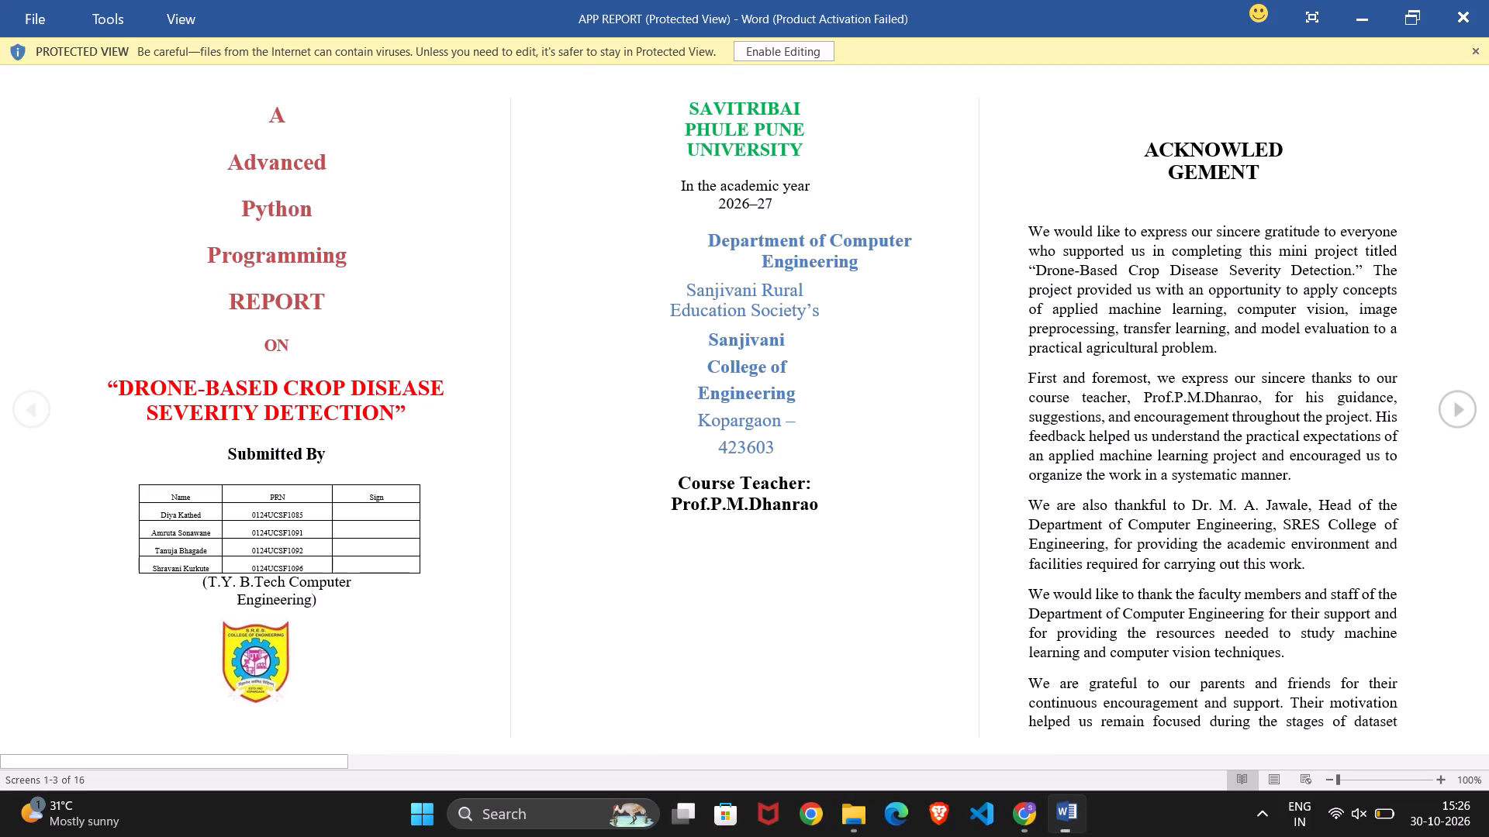
{"action": "left_click", "coordinate": [779, 44]}
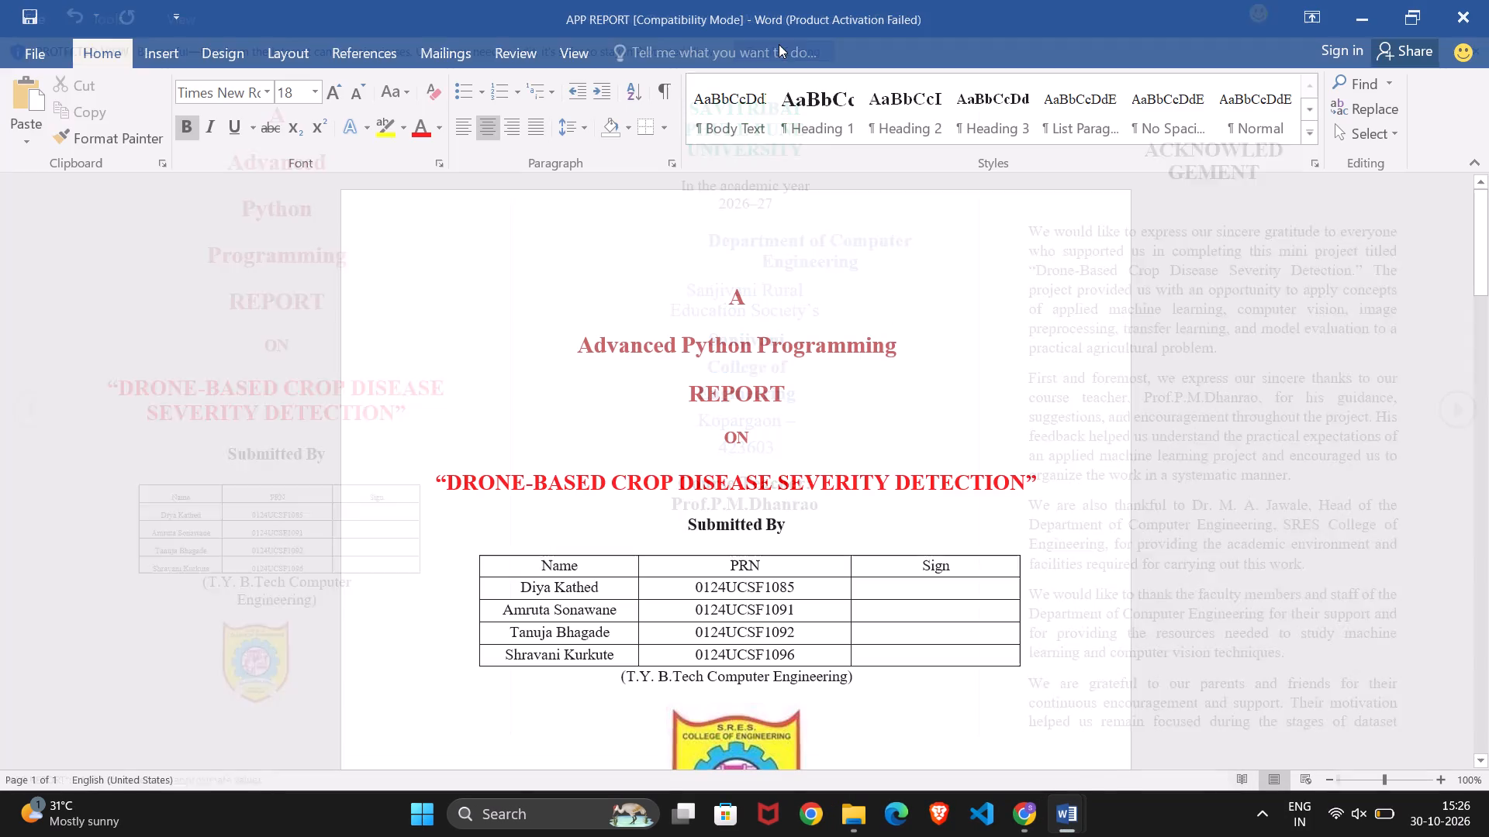
{"action": "scroll", "coordinate": [771, 553], "scroll_direction": "down", "scroll_amount": 4}
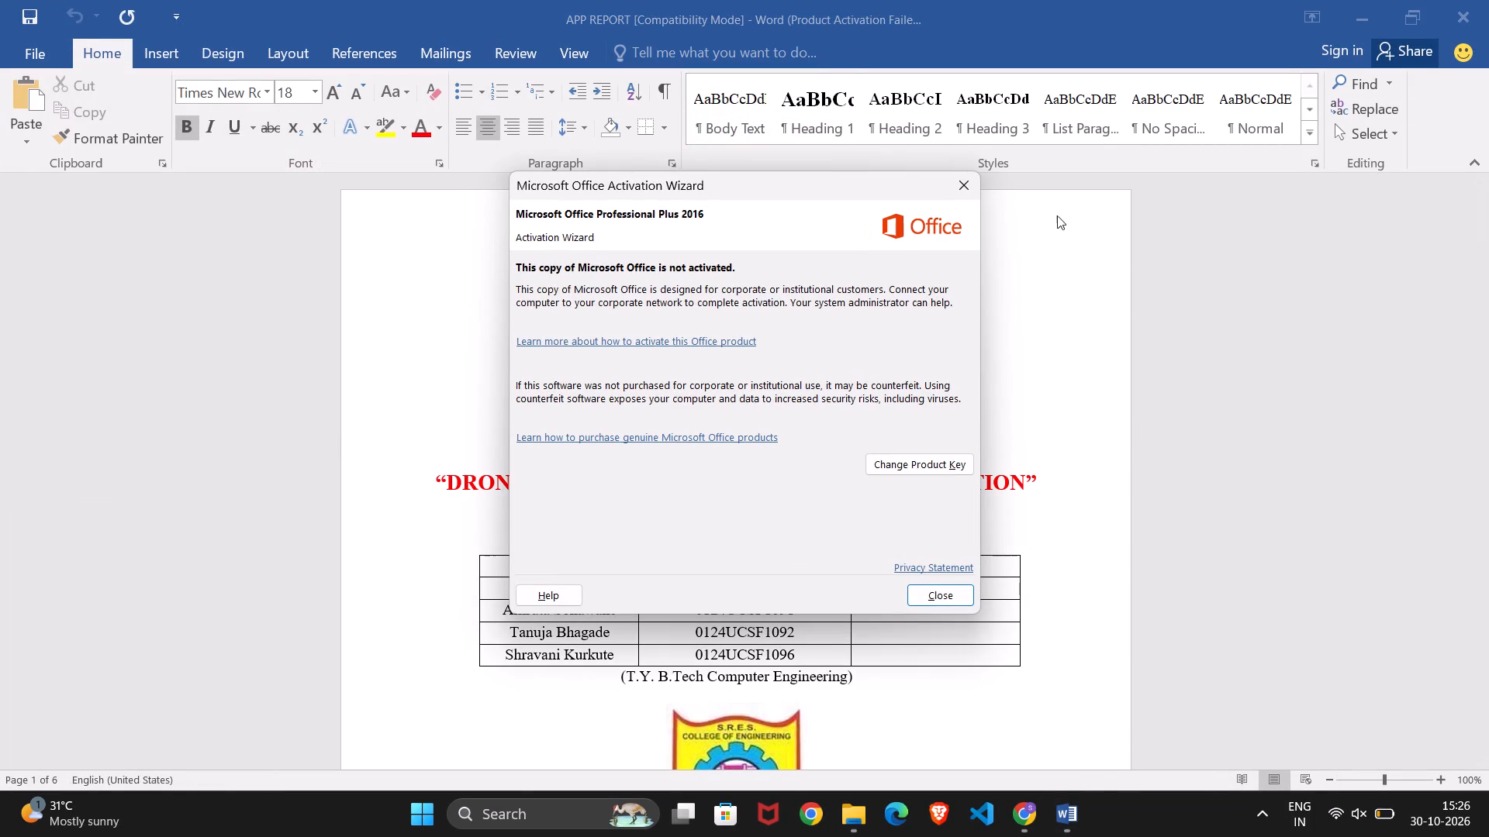
{"action": "left_click", "coordinate": [956, 184]}
Review the converted report's pages from the cover page through the Acknowledgement and Certificate to the Abstract.
{"action": "scroll", "coordinate": [651, 512], "scroll_direction": "down", "scroll_amount": 3}
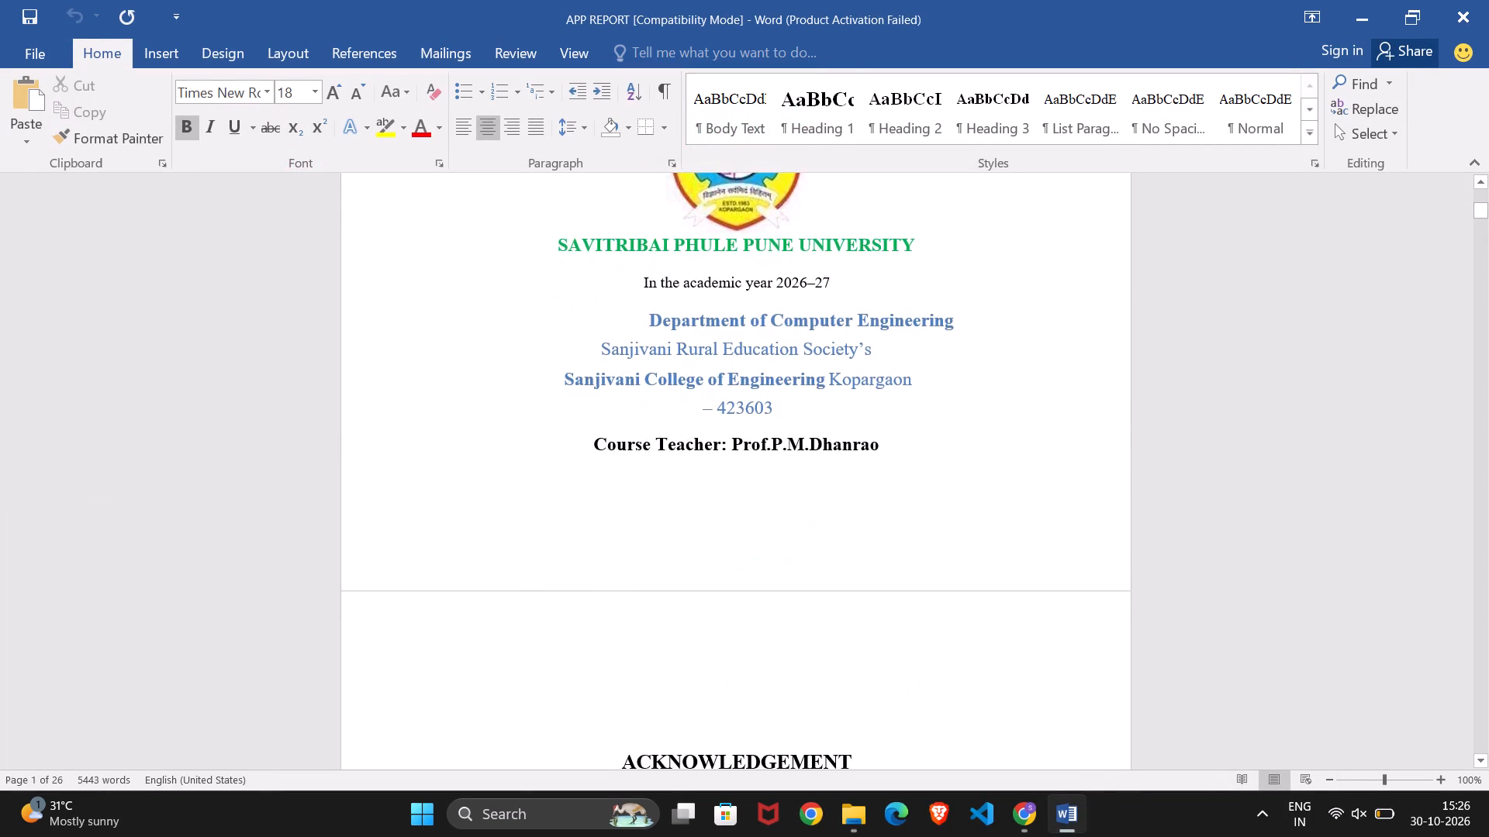
{"action": "scroll", "coordinate": [651, 512], "scroll_direction": "down", "scroll_amount": 6}
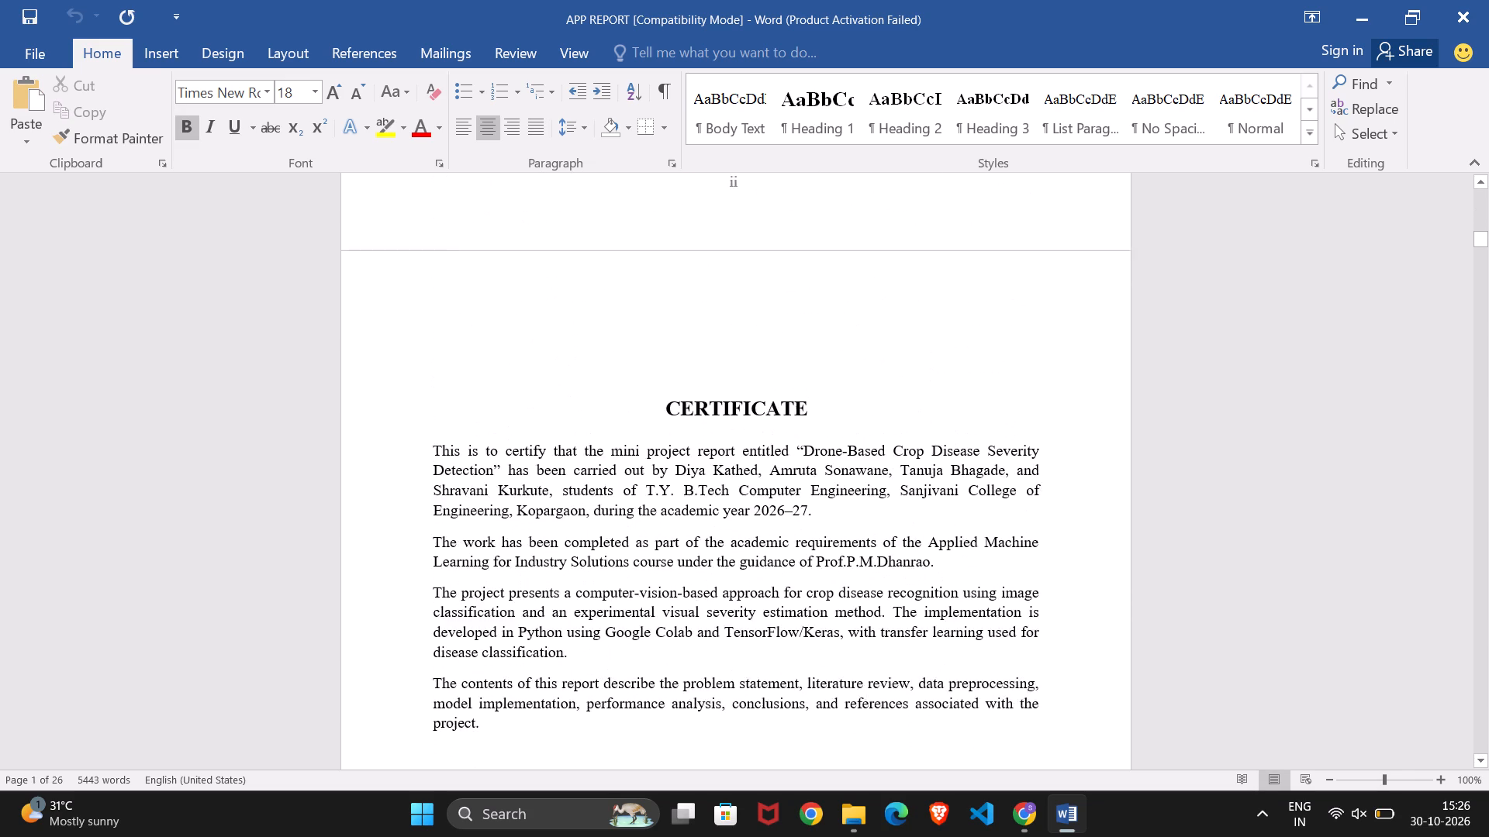
{"action": "scroll", "coordinate": [651, 512], "scroll_direction": "down", "scroll_amount": 4}
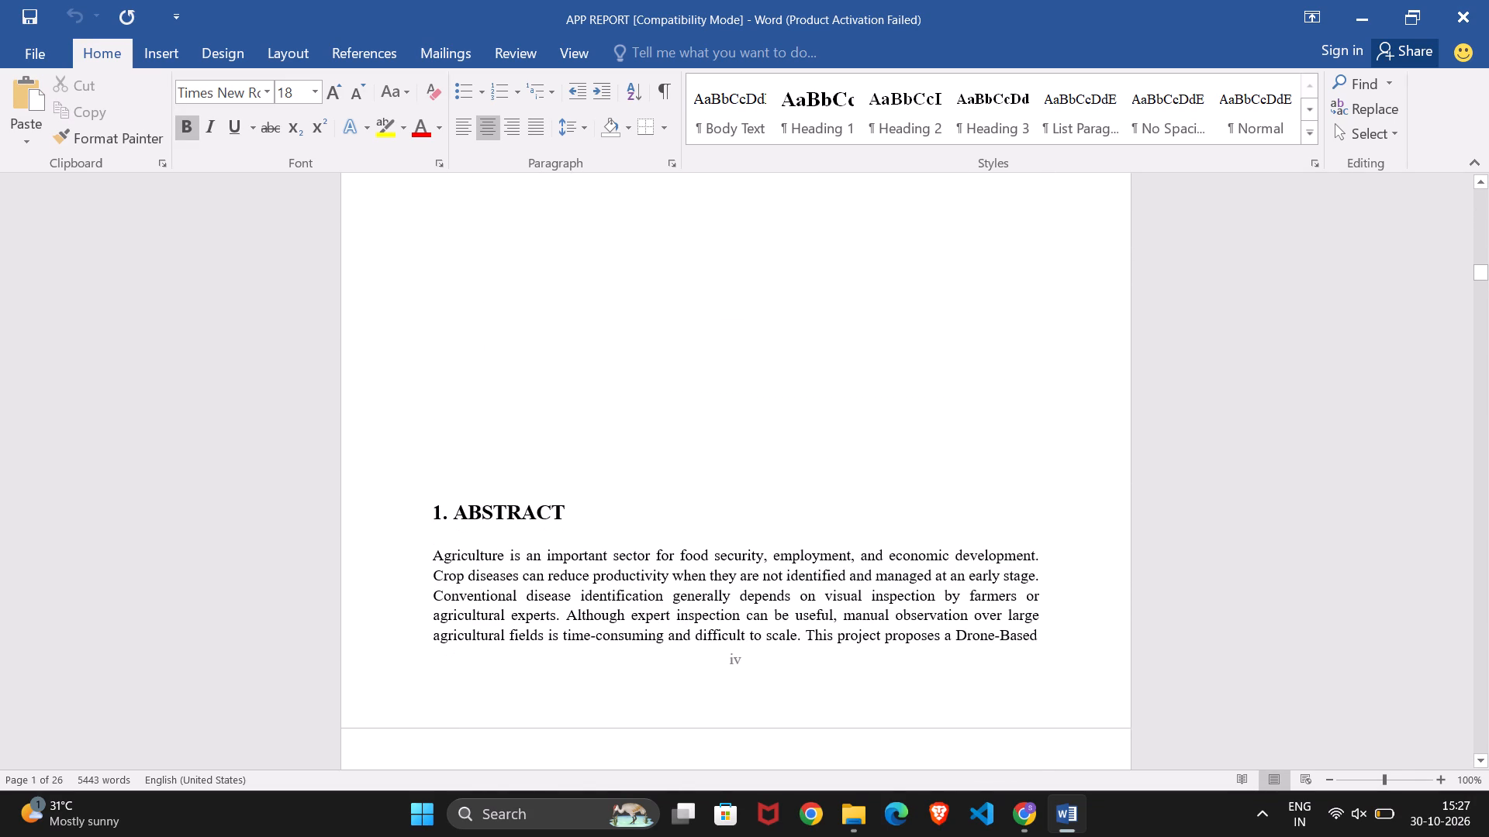
{"action": "scroll", "coordinate": [651, 512], "scroll_direction": "down", "scroll_amount": 1}
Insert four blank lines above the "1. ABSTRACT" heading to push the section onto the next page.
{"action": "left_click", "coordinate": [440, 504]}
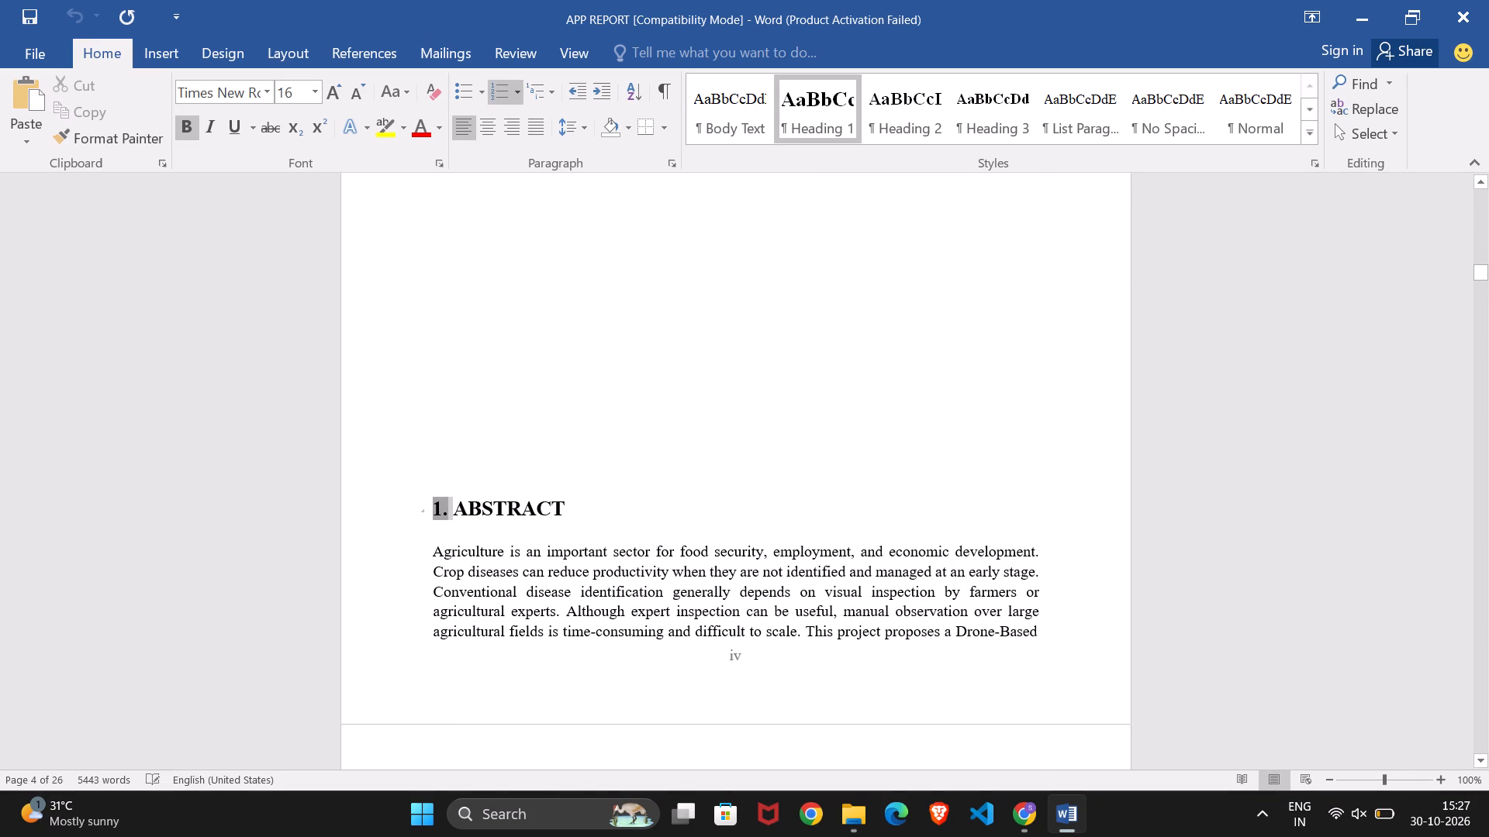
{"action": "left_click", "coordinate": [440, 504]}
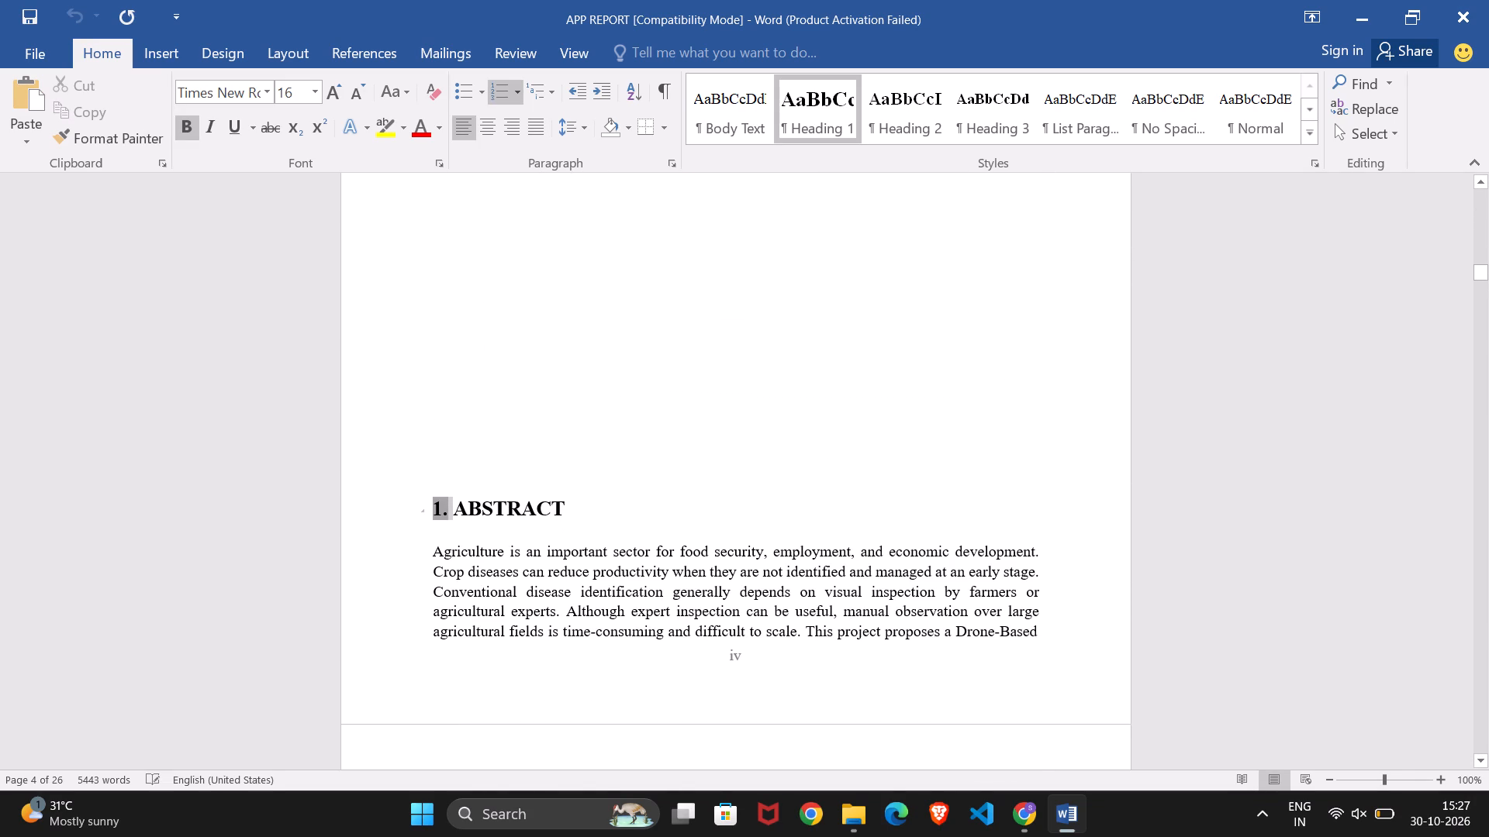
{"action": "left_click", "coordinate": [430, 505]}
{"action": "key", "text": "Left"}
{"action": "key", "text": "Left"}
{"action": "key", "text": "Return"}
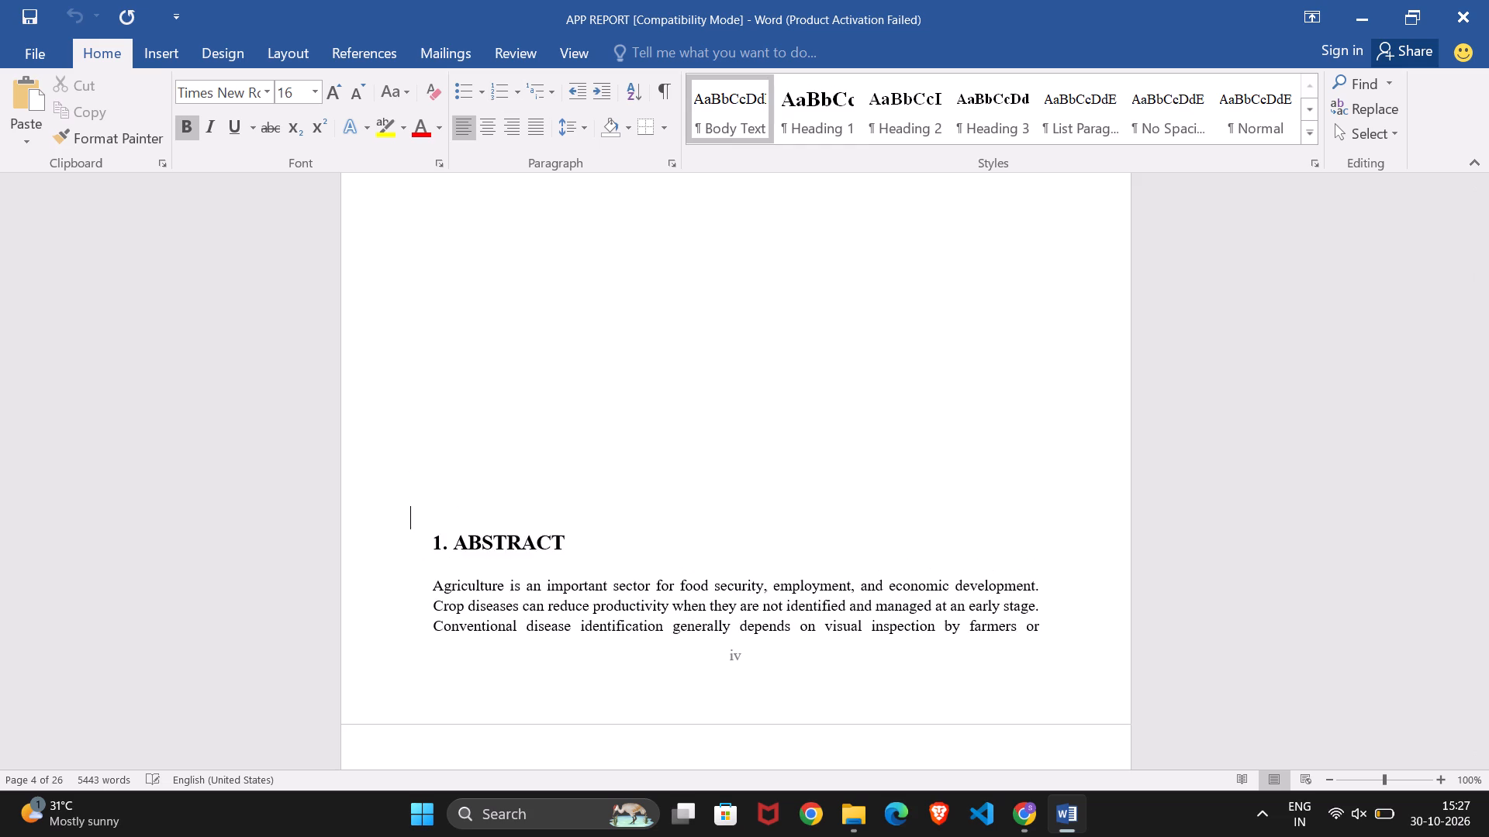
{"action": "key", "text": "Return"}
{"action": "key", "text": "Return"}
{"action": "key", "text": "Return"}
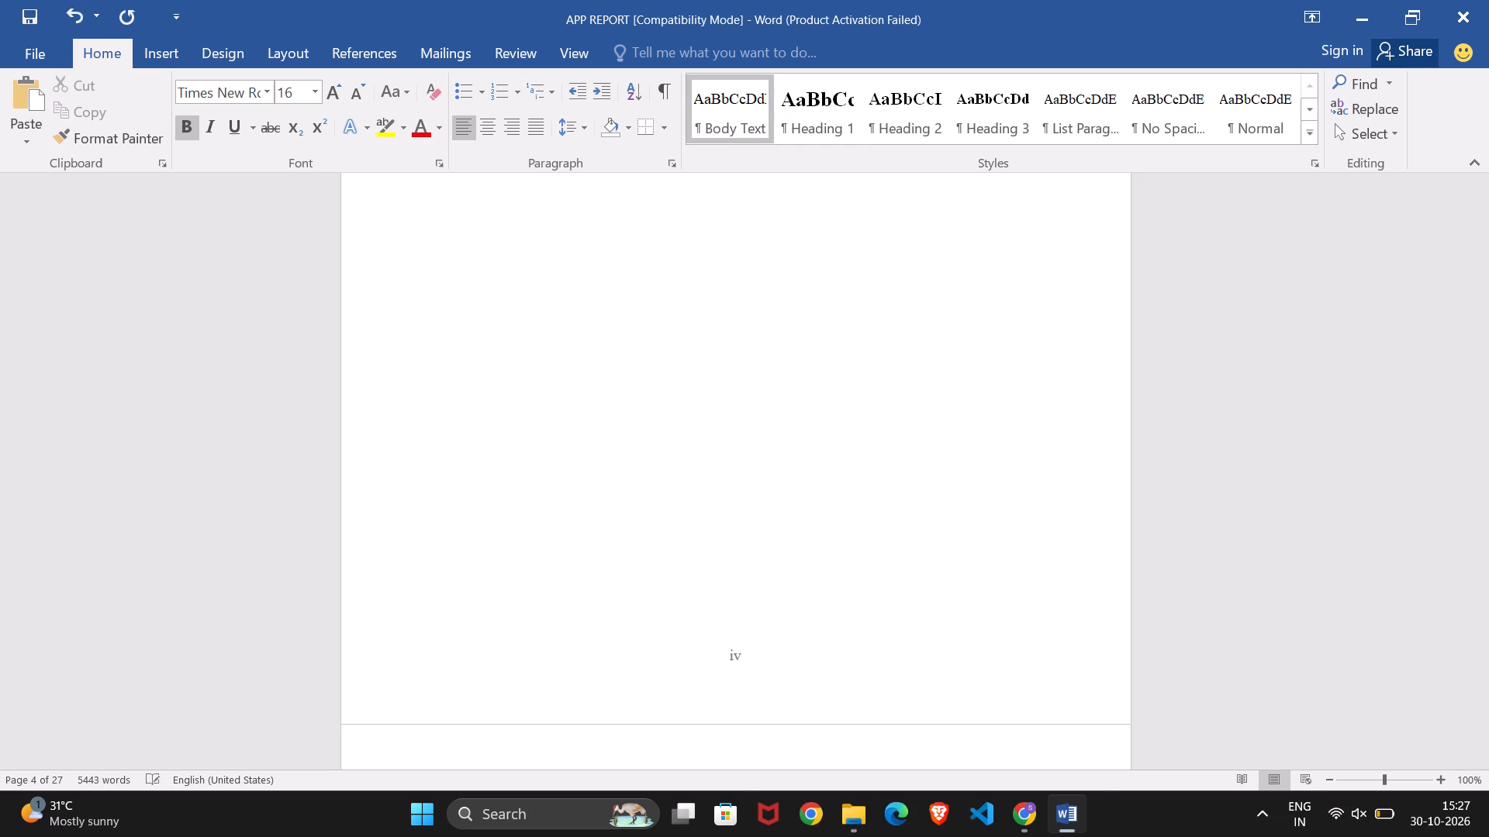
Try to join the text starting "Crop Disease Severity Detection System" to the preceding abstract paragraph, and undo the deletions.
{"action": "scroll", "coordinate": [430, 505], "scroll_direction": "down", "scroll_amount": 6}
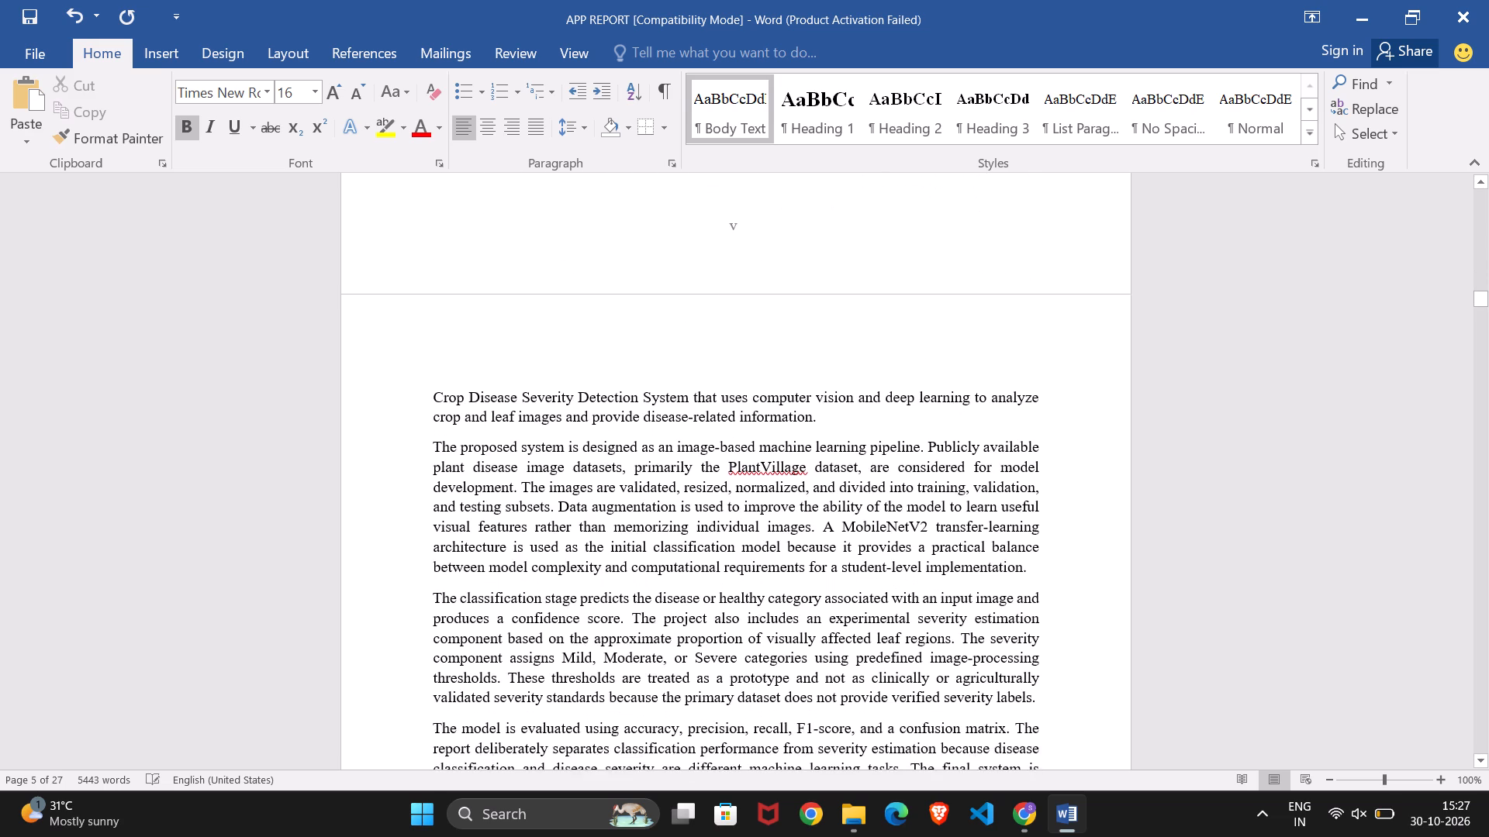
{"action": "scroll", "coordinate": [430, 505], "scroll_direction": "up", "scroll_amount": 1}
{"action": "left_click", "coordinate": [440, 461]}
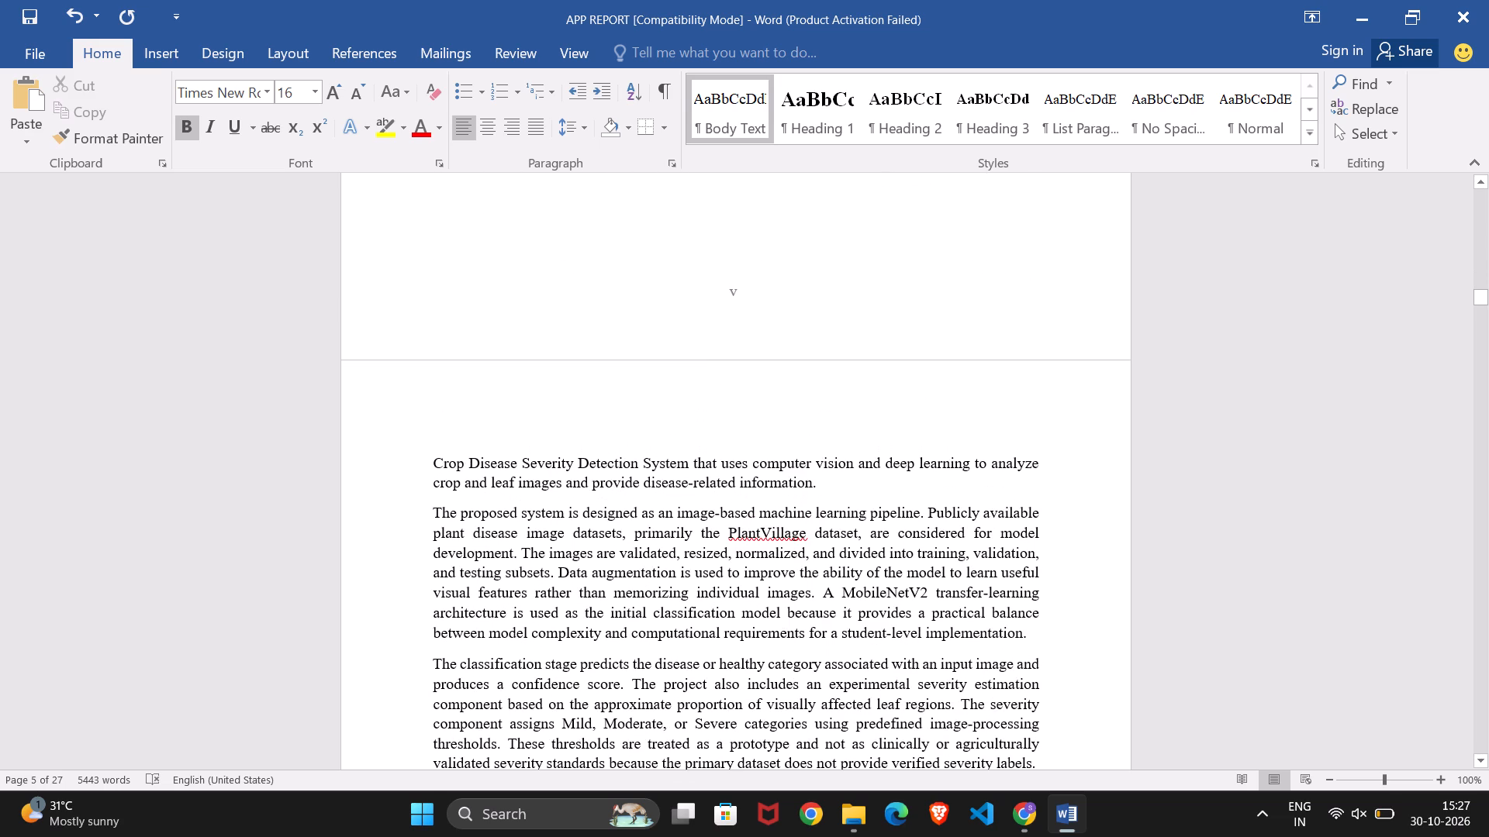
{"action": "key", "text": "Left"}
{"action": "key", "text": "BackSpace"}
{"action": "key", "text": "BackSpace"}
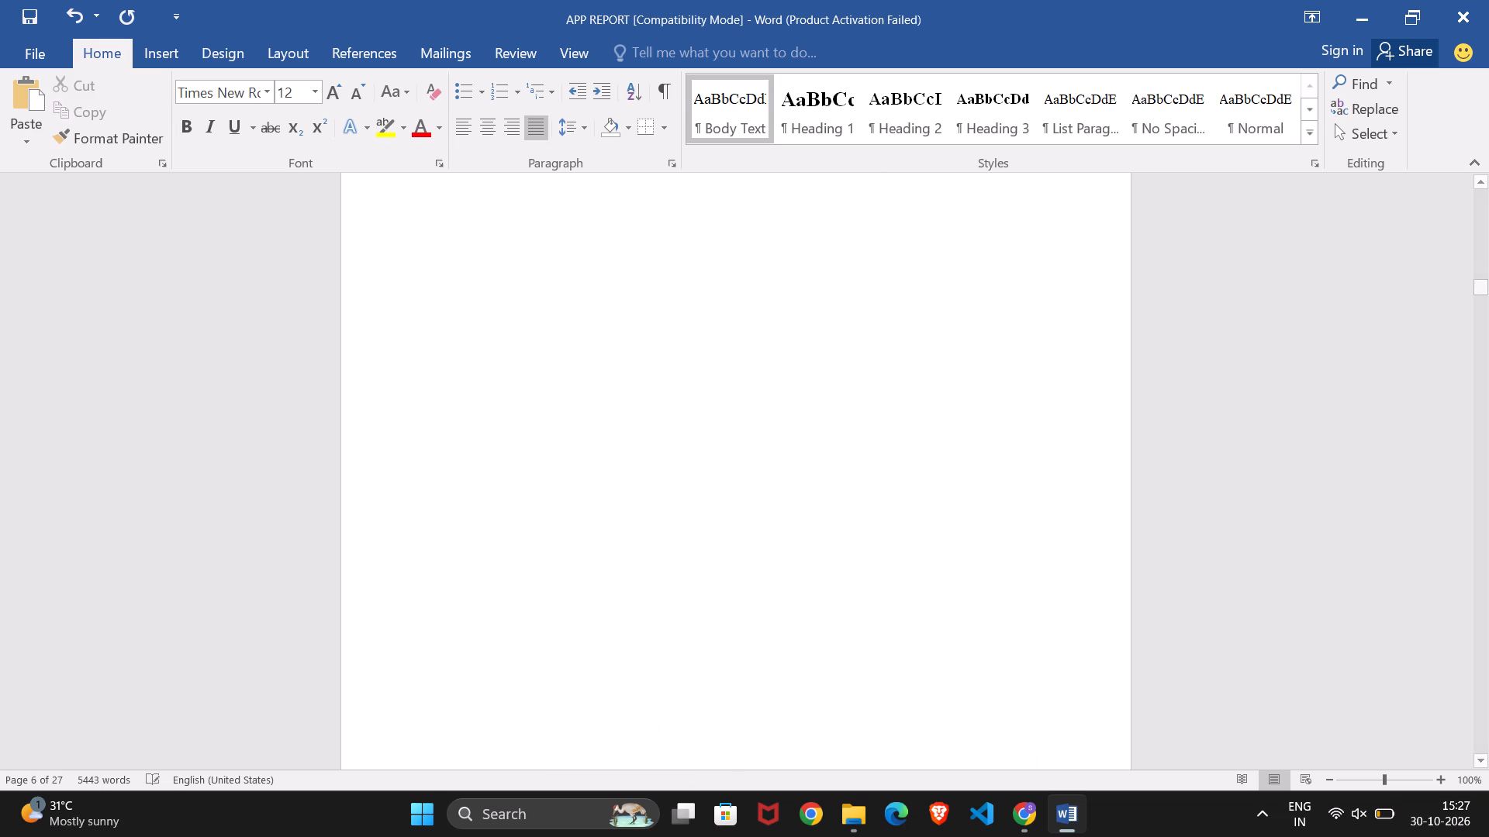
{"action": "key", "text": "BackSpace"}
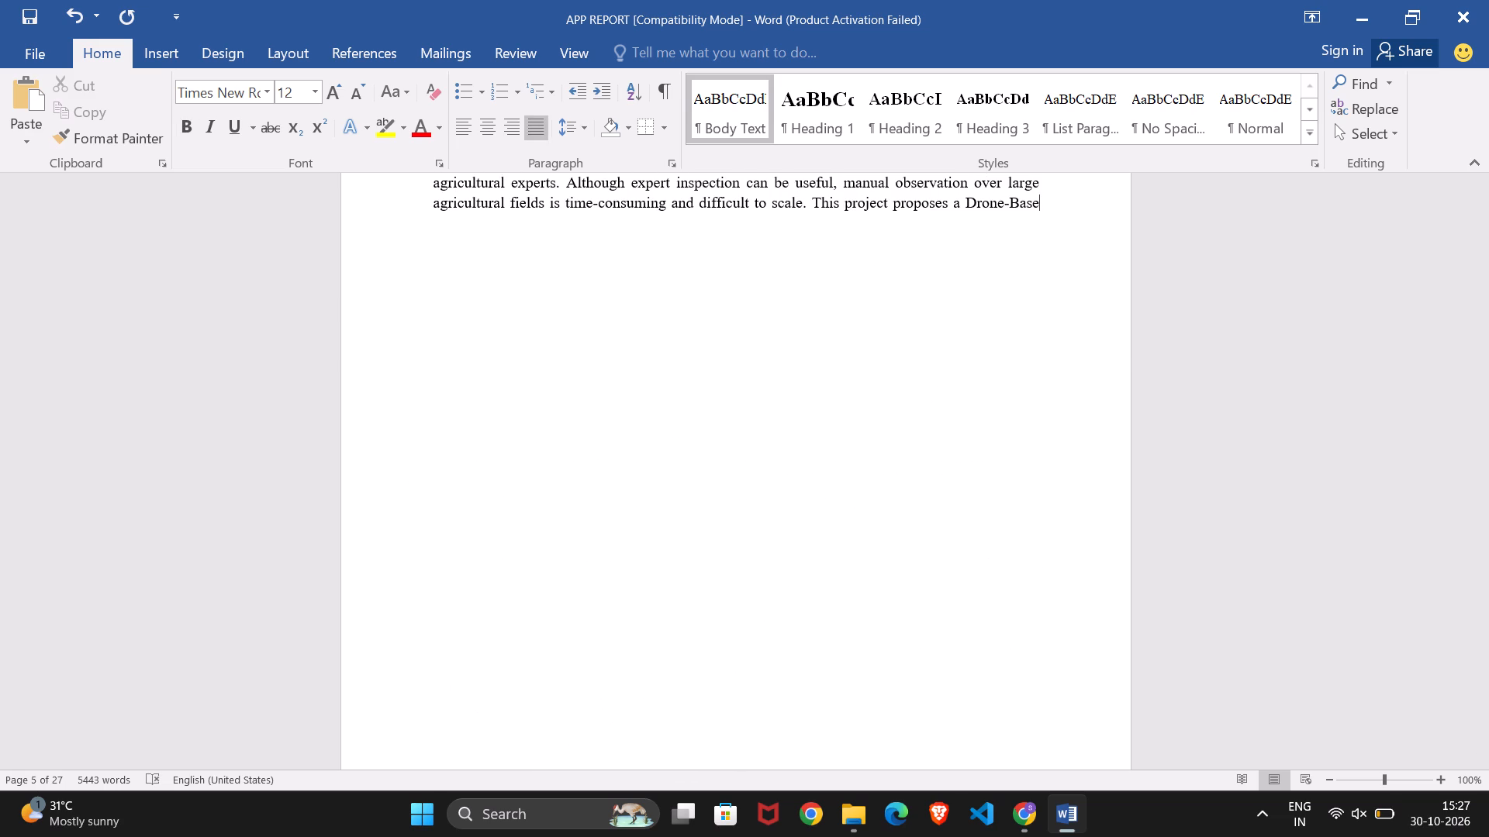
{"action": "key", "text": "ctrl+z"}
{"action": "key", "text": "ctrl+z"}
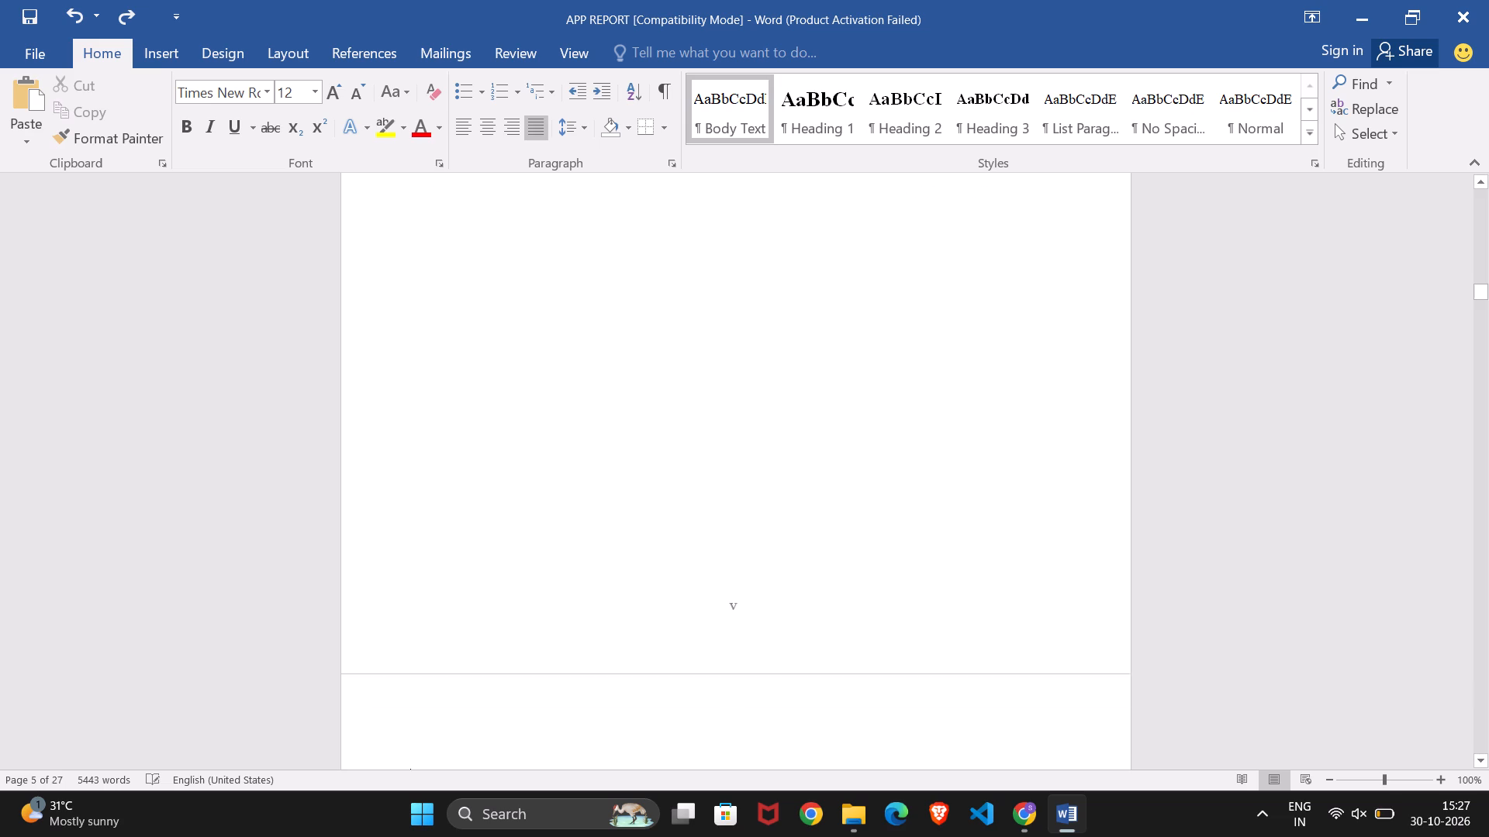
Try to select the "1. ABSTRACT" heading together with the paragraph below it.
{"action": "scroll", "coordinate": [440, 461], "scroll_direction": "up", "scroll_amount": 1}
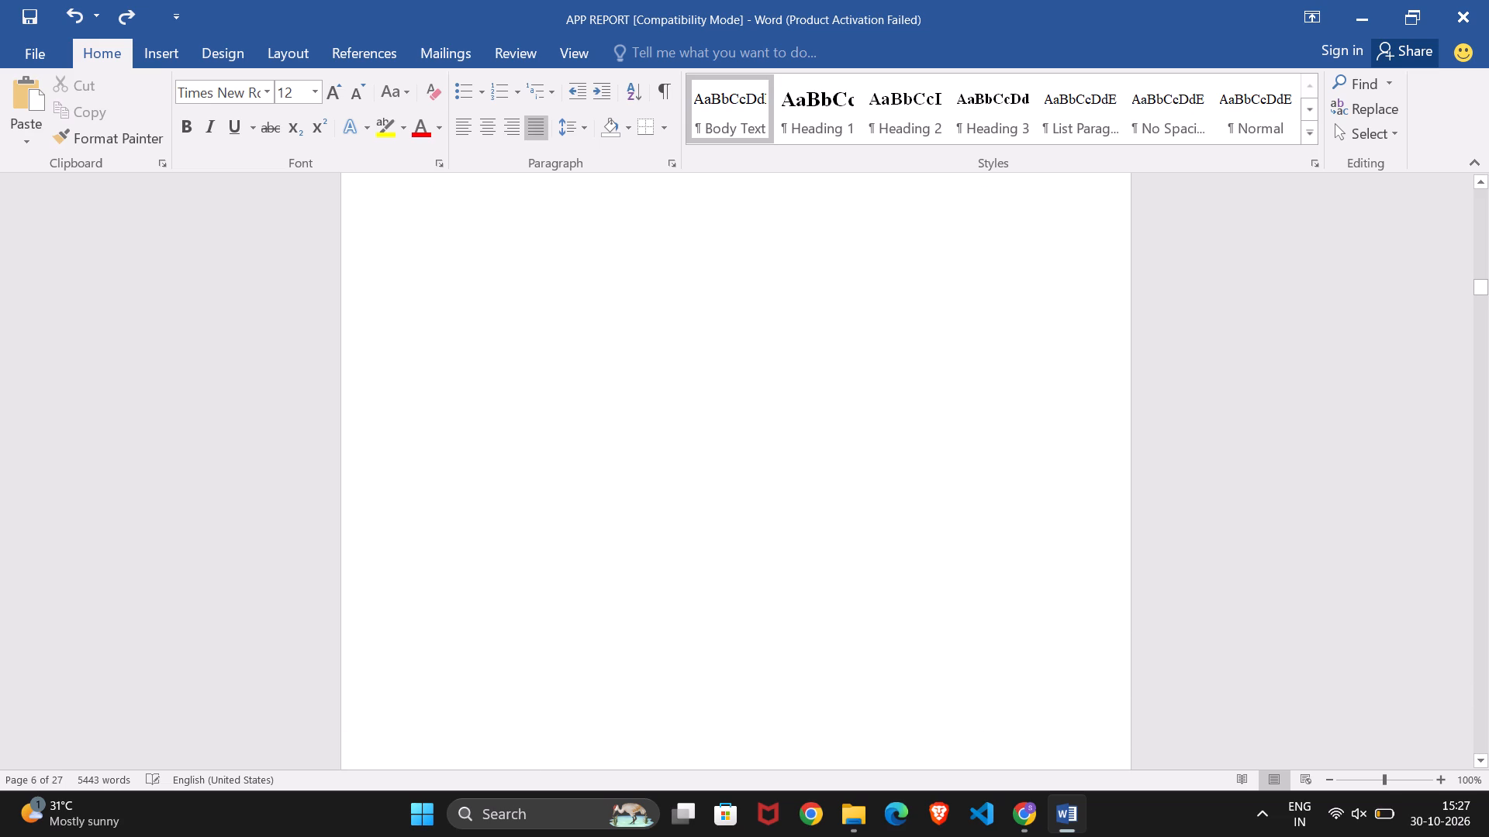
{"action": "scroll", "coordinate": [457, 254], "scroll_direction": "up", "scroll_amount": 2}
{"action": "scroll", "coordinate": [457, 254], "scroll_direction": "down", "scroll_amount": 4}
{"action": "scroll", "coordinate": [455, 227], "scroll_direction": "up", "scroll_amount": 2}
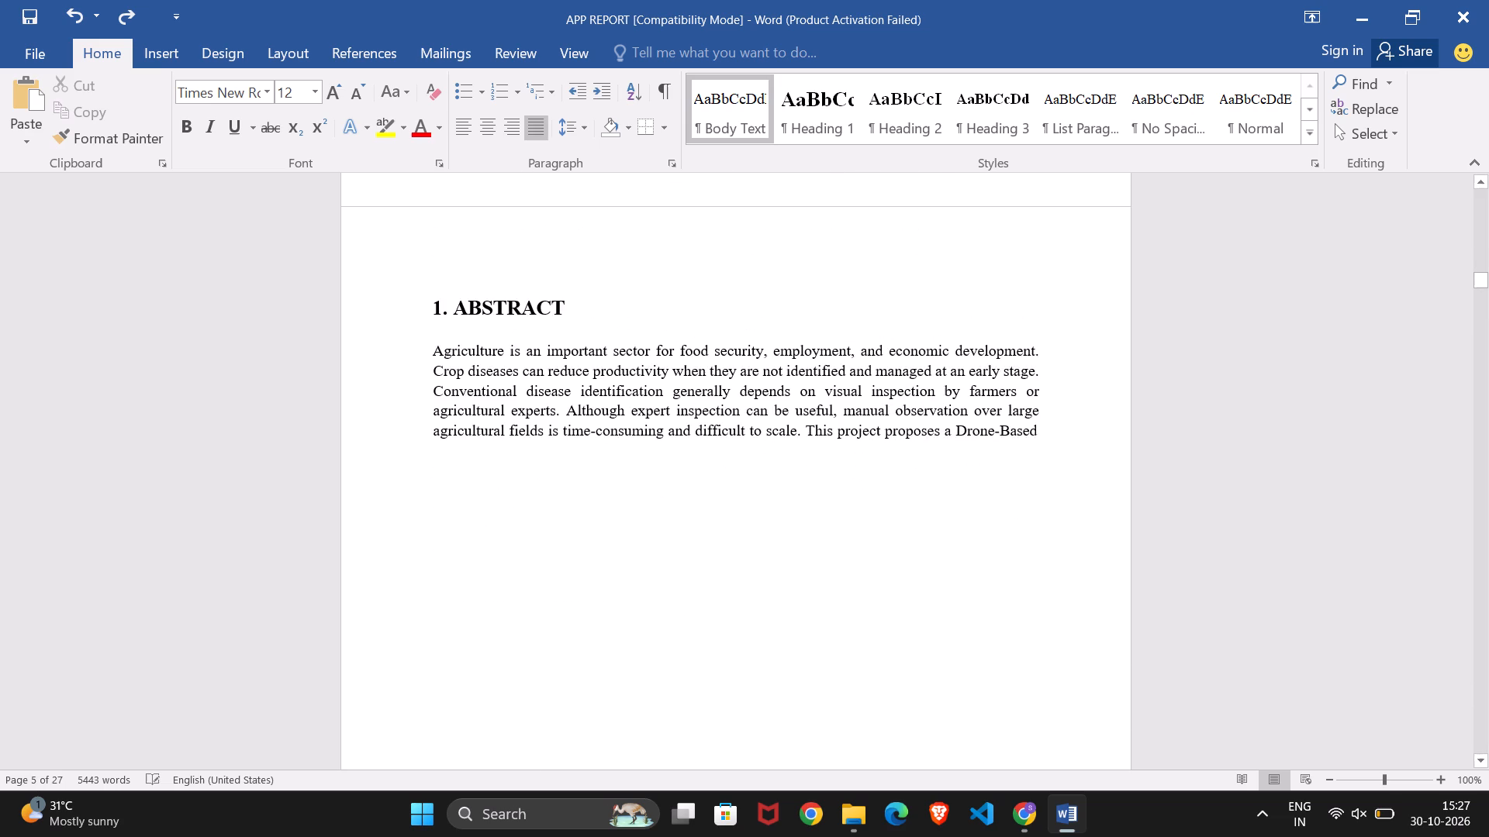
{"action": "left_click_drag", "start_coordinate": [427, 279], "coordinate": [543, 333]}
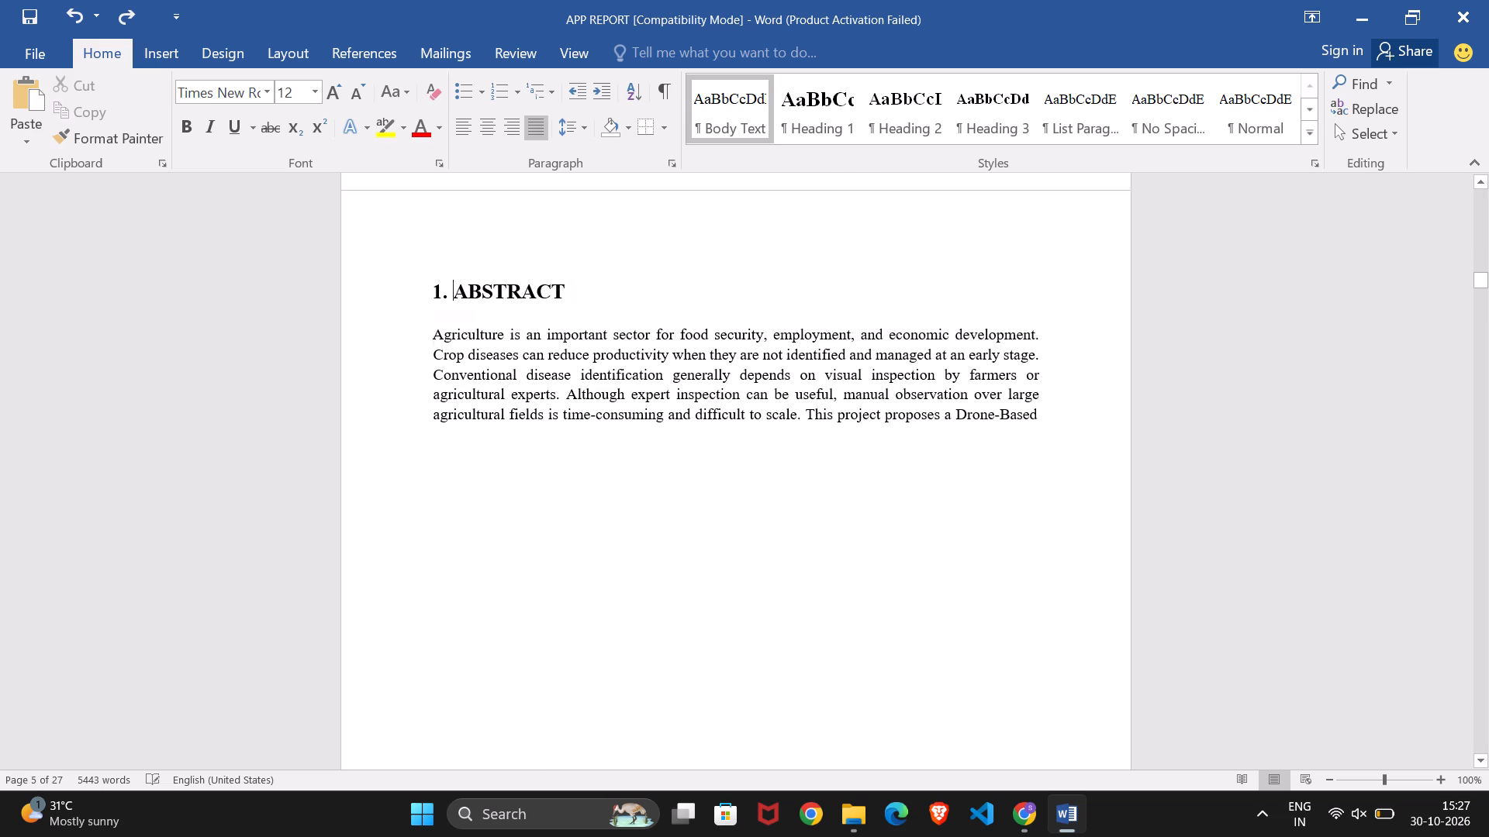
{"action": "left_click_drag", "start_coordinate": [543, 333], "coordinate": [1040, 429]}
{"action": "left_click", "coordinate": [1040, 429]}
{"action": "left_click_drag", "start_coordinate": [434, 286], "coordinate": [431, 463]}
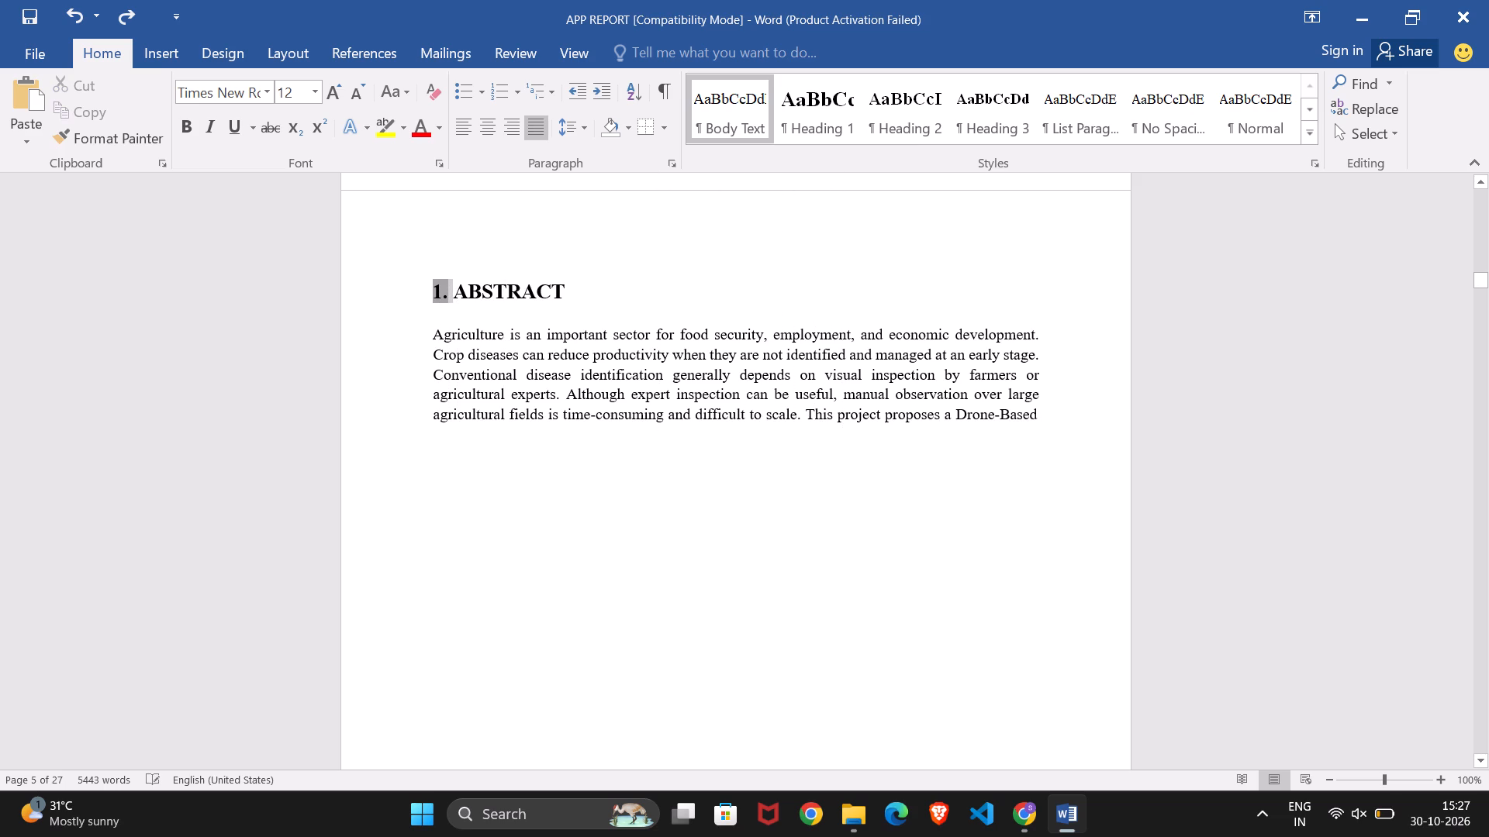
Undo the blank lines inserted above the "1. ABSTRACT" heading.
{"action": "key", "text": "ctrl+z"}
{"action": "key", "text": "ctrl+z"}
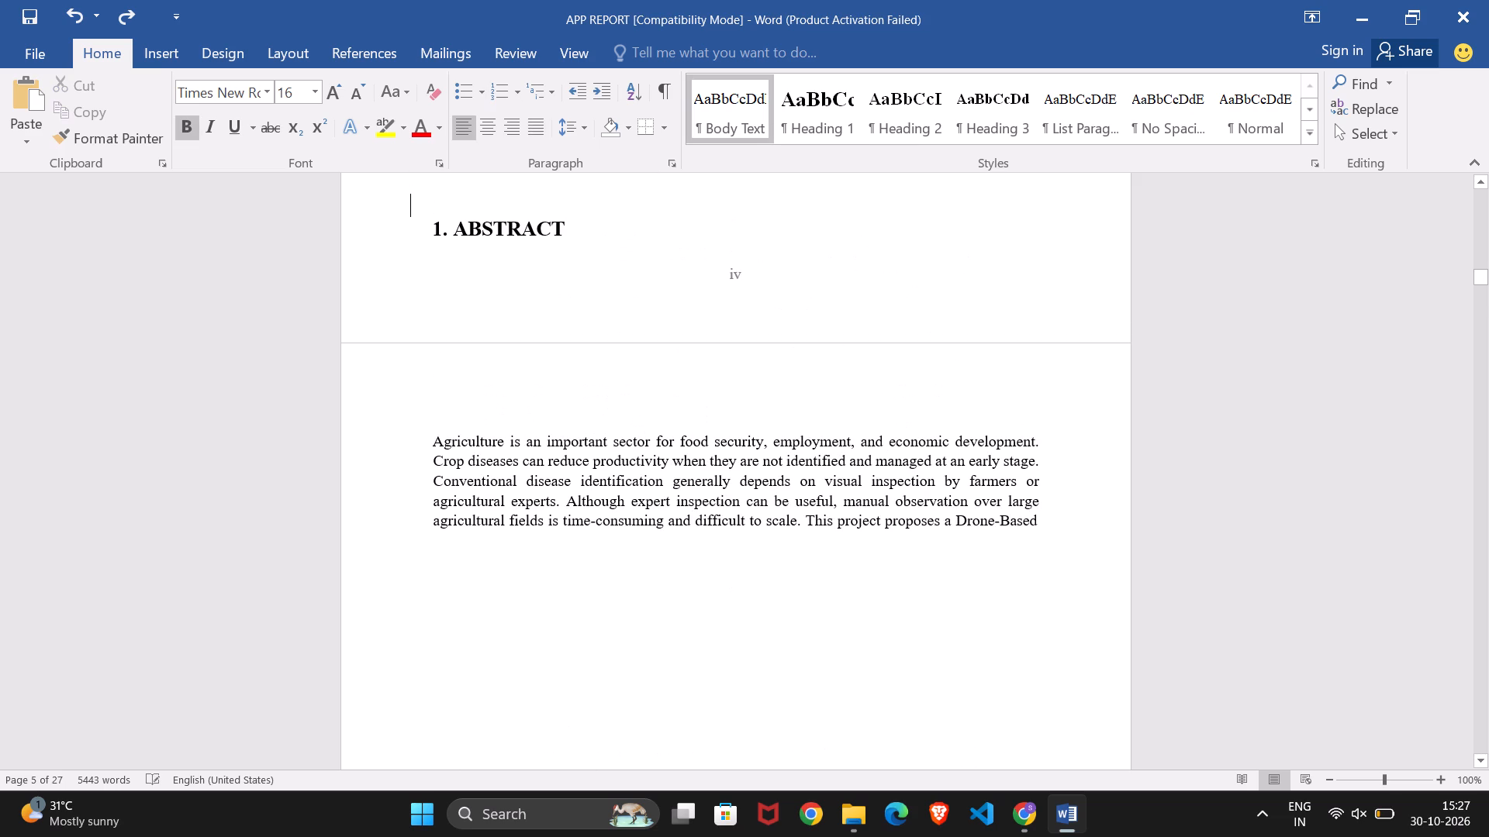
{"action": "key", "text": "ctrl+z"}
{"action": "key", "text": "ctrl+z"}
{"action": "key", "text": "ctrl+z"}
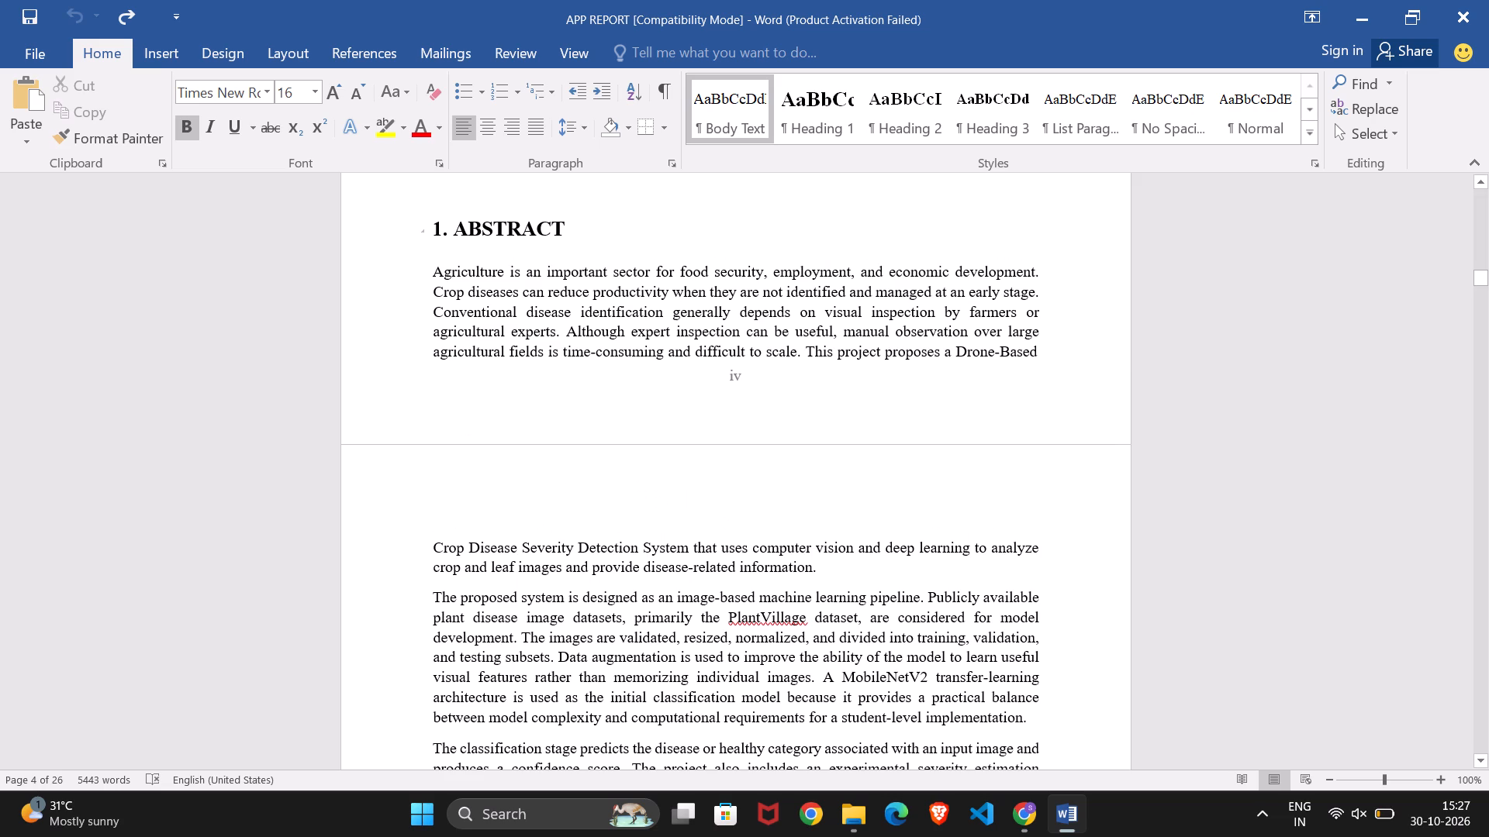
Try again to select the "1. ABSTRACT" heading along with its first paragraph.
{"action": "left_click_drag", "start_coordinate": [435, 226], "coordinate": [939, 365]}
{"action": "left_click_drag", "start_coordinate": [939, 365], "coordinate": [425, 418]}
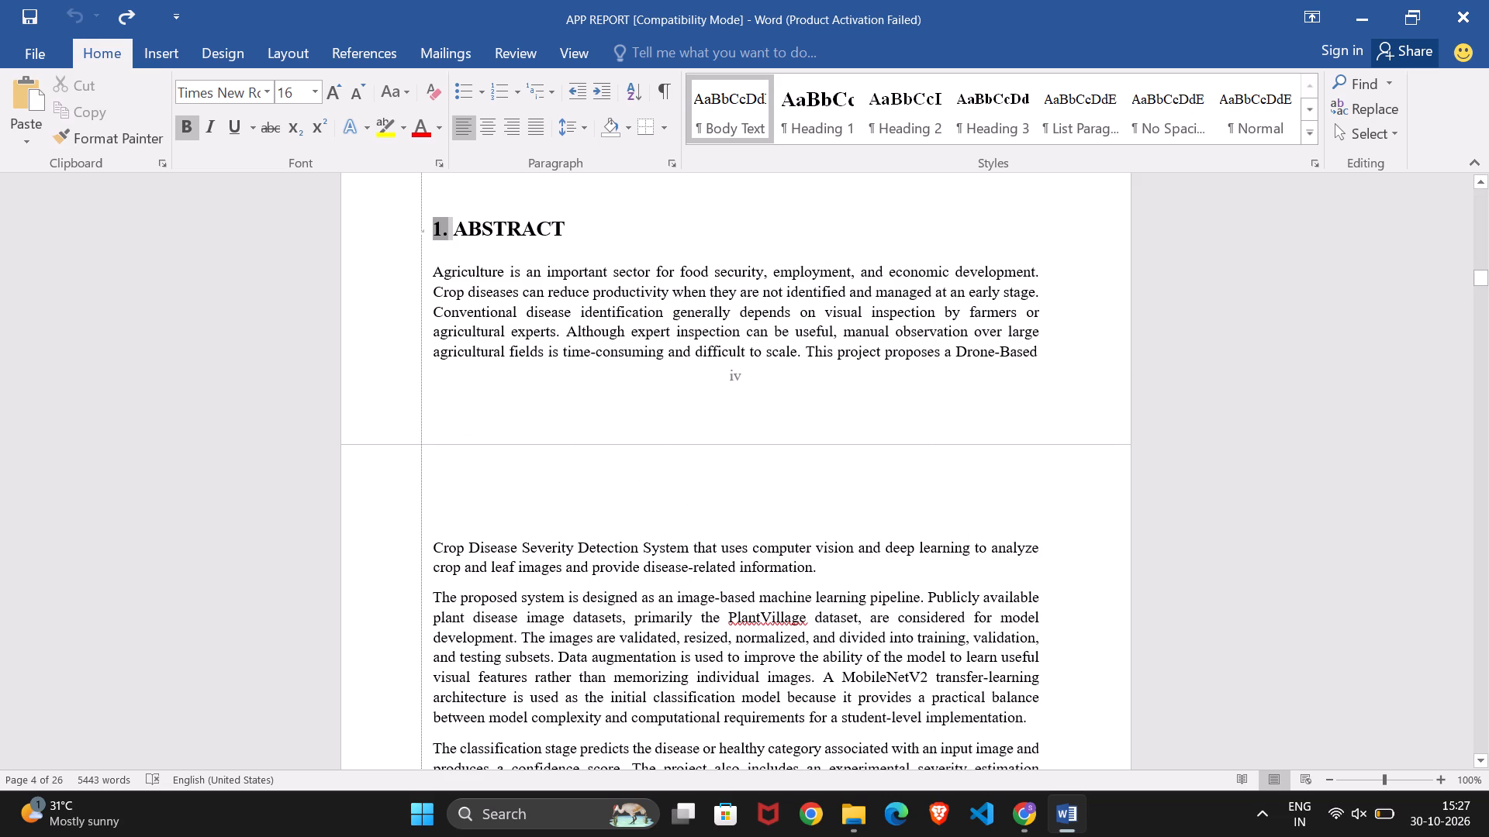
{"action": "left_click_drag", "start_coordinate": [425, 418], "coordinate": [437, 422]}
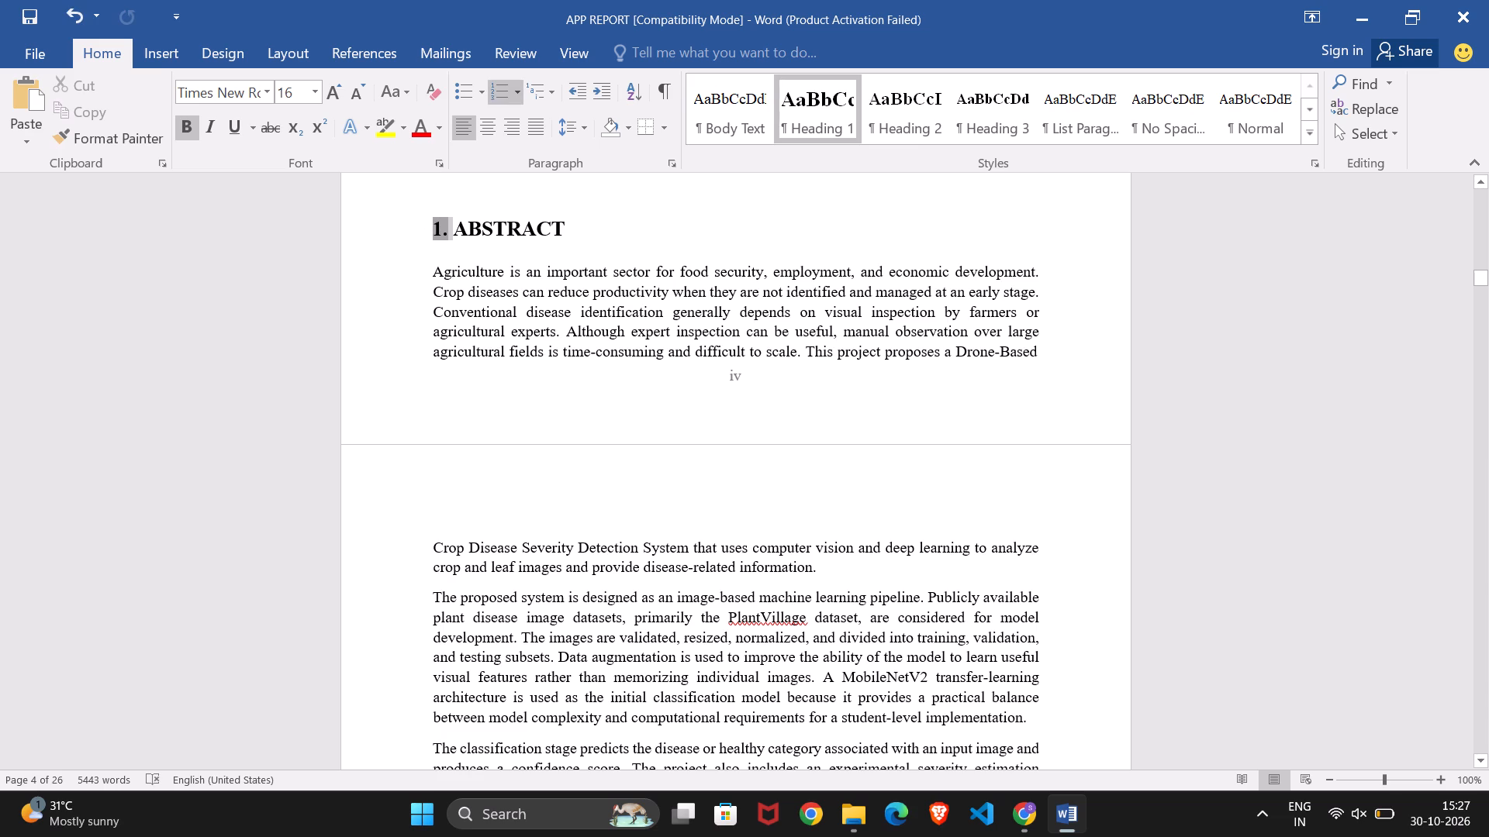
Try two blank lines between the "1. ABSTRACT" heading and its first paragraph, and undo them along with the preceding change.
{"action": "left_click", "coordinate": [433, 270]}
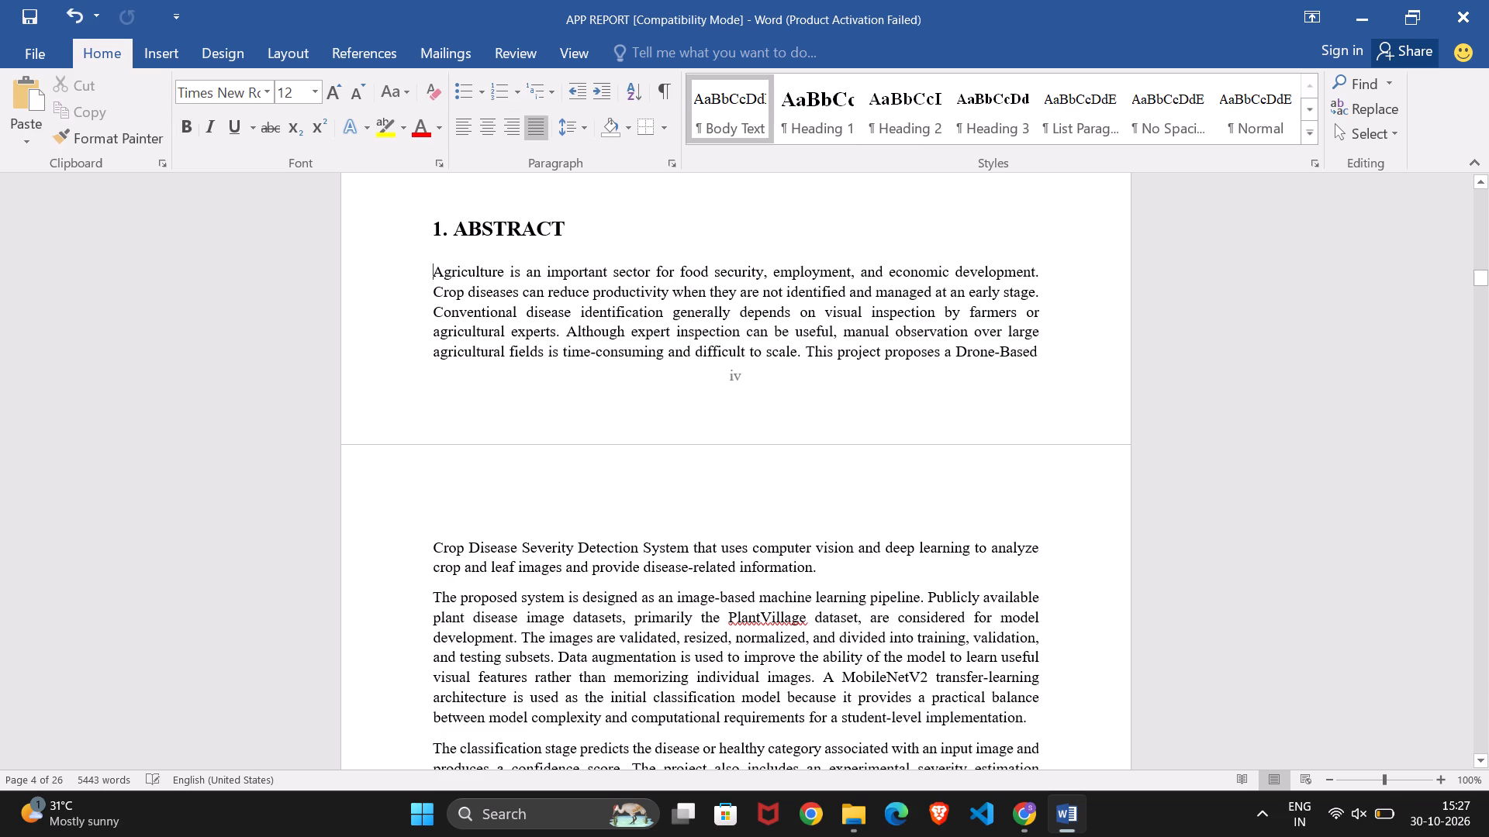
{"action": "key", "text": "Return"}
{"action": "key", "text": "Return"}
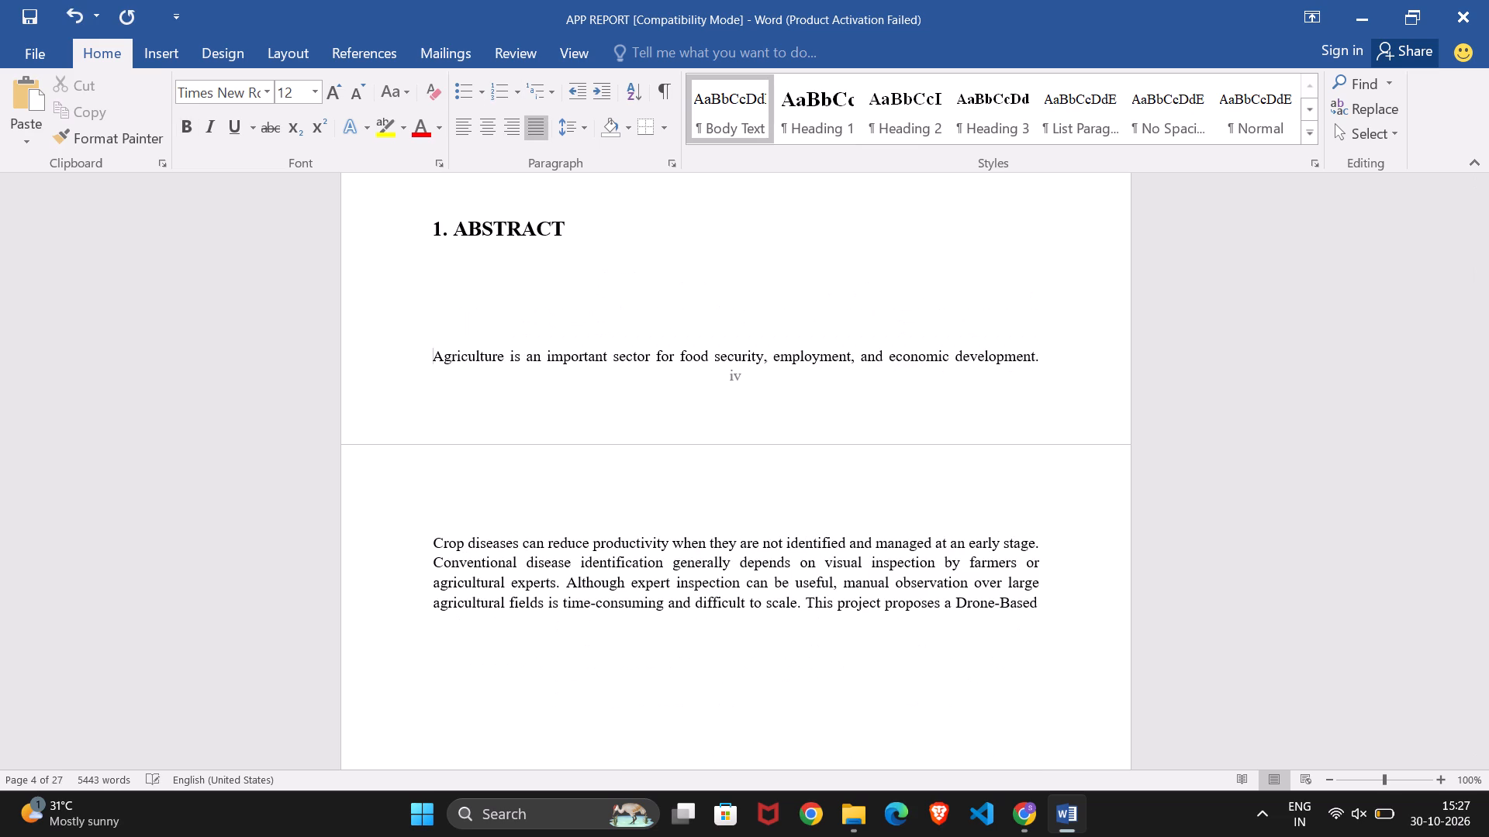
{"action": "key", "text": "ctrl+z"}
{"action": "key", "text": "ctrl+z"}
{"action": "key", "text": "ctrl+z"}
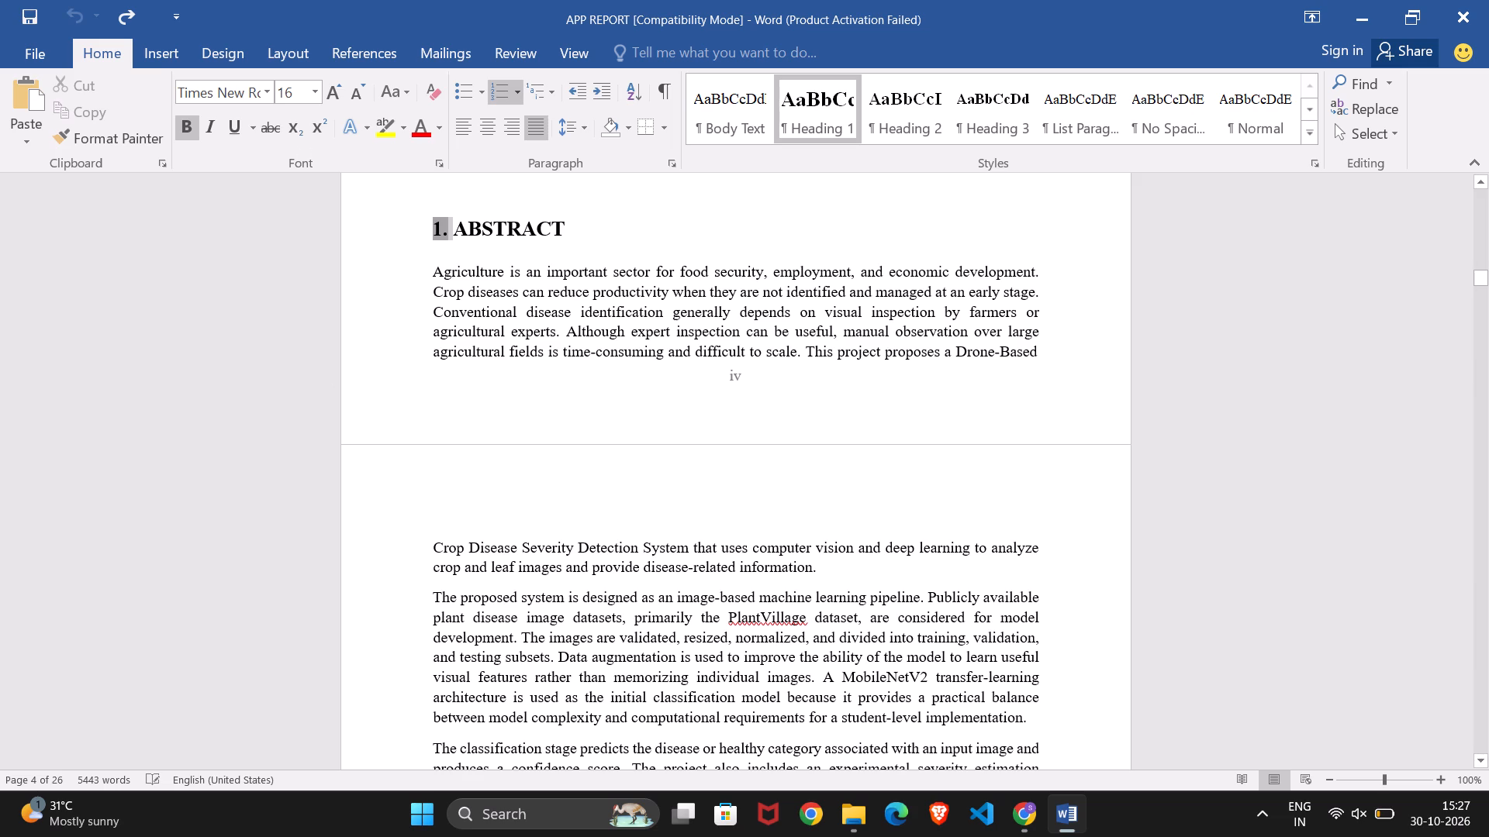
Move the Abstract lines below the heading to the next page, joining them to "Crop Disease Severity Detection System" with a space.
{"action": "left_click_drag", "start_coordinate": [434, 274], "coordinate": [890, 356]}
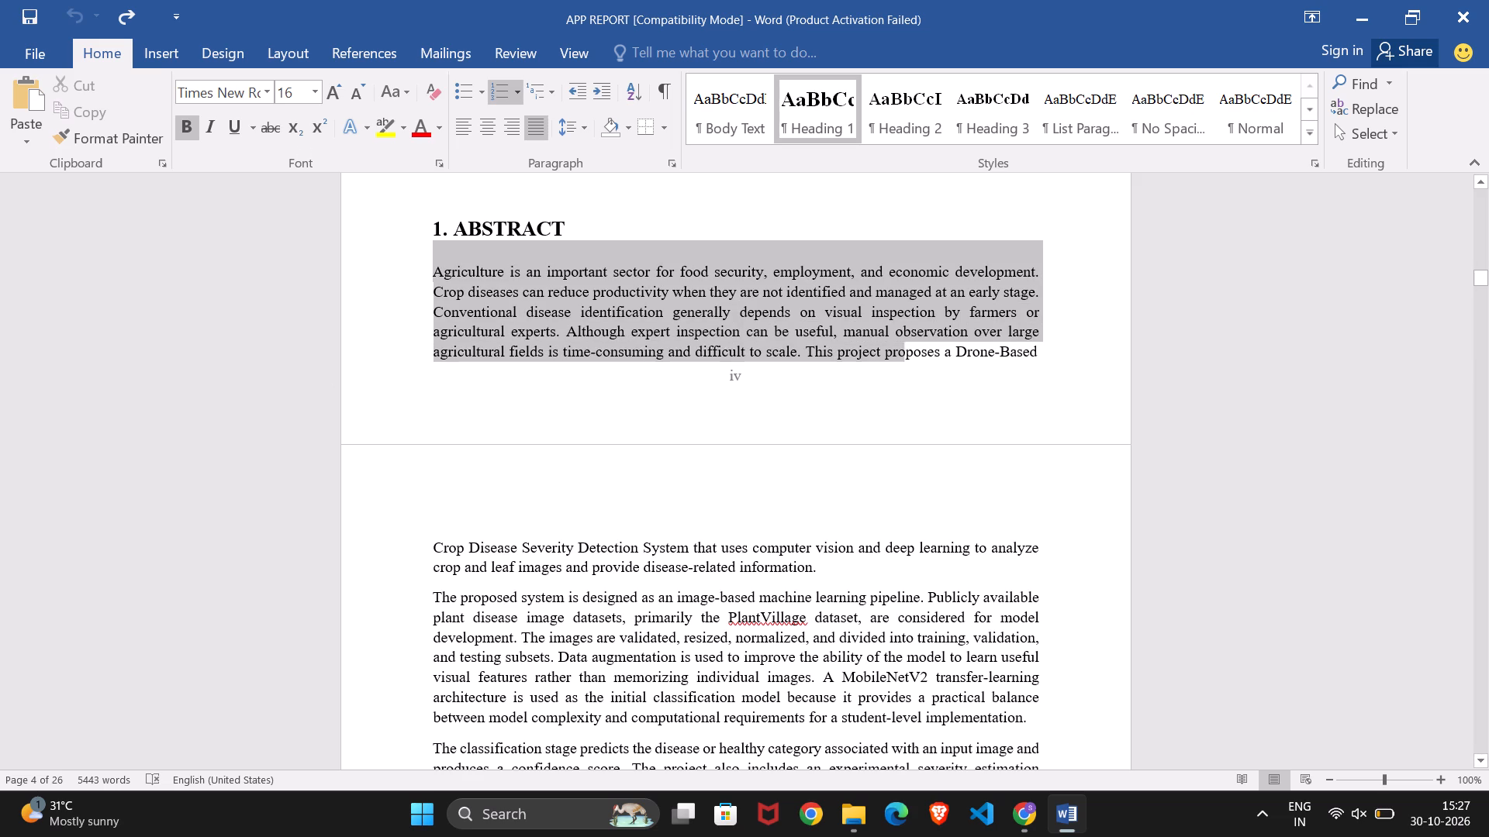
{"action": "left_click_drag", "start_coordinate": [890, 356], "coordinate": [1021, 357]}
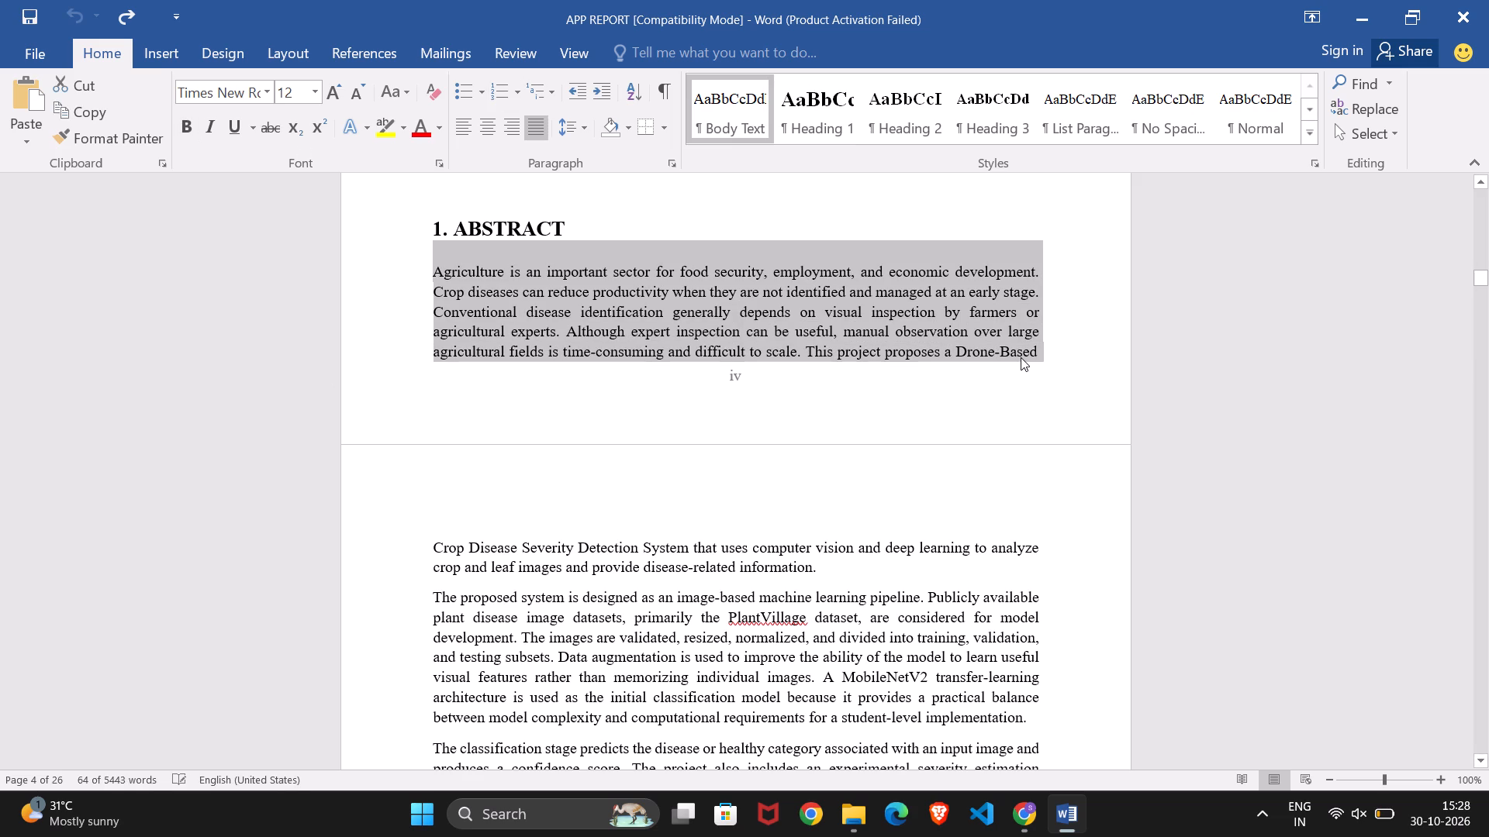
{"action": "key", "text": "ctrl+x"}
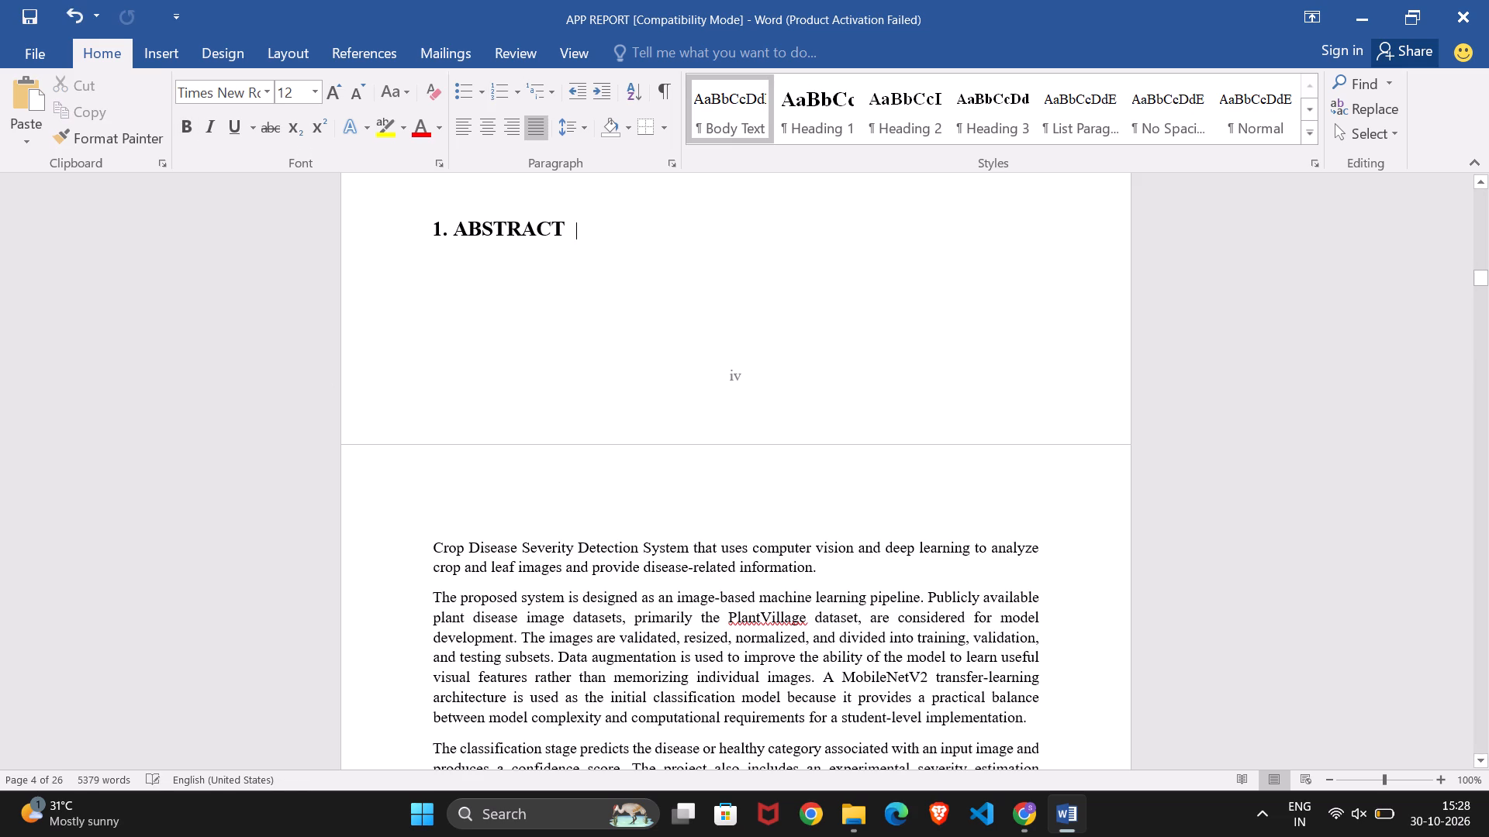
{"action": "left_click", "coordinate": [437, 542]}
{"action": "key", "text": "ctrl+v"}
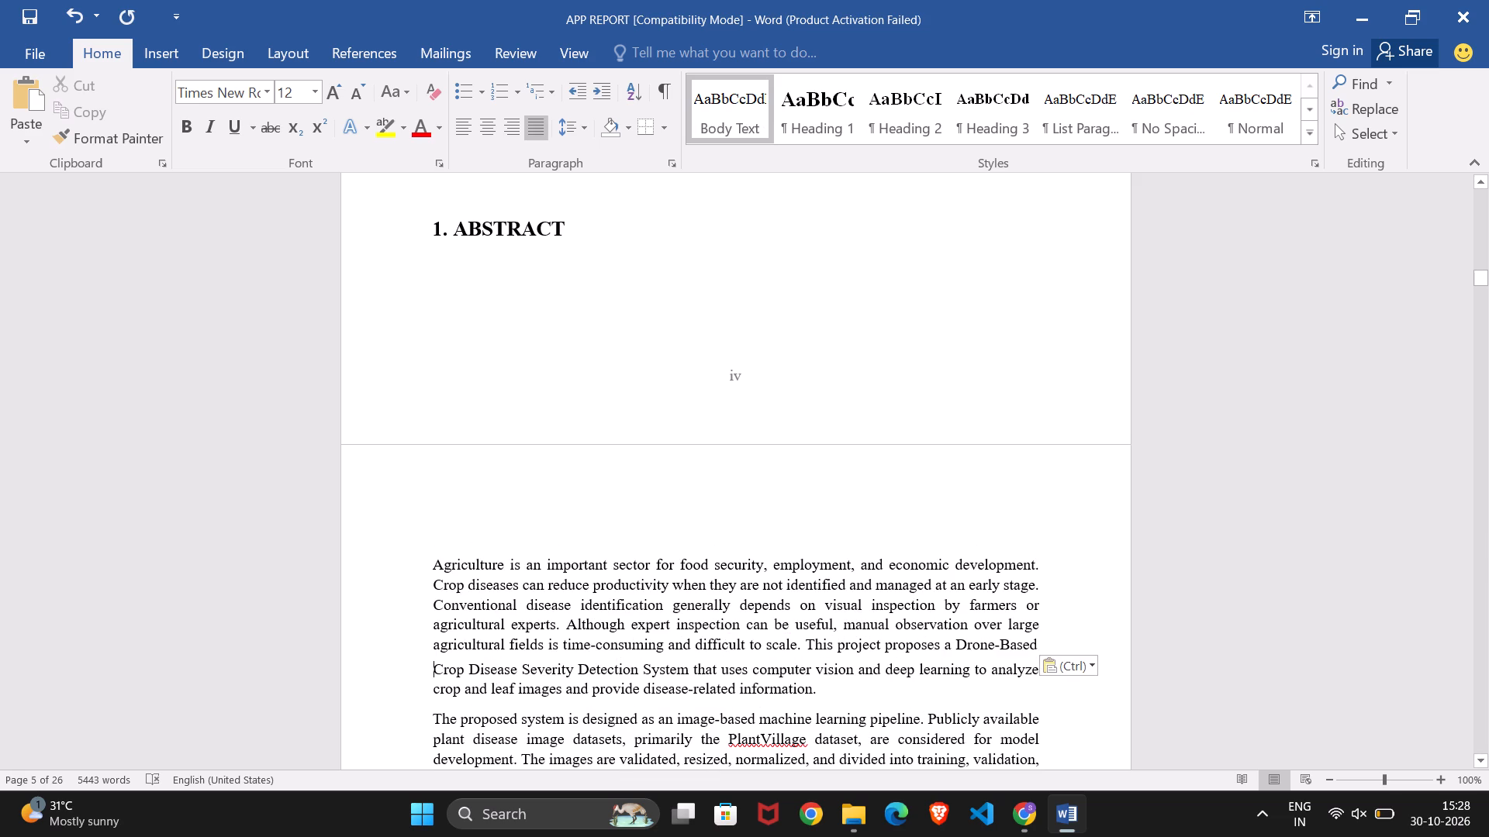
{"action": "key", "text": "BackSpace"}
{"action": "key", "text": "BackSpace"}
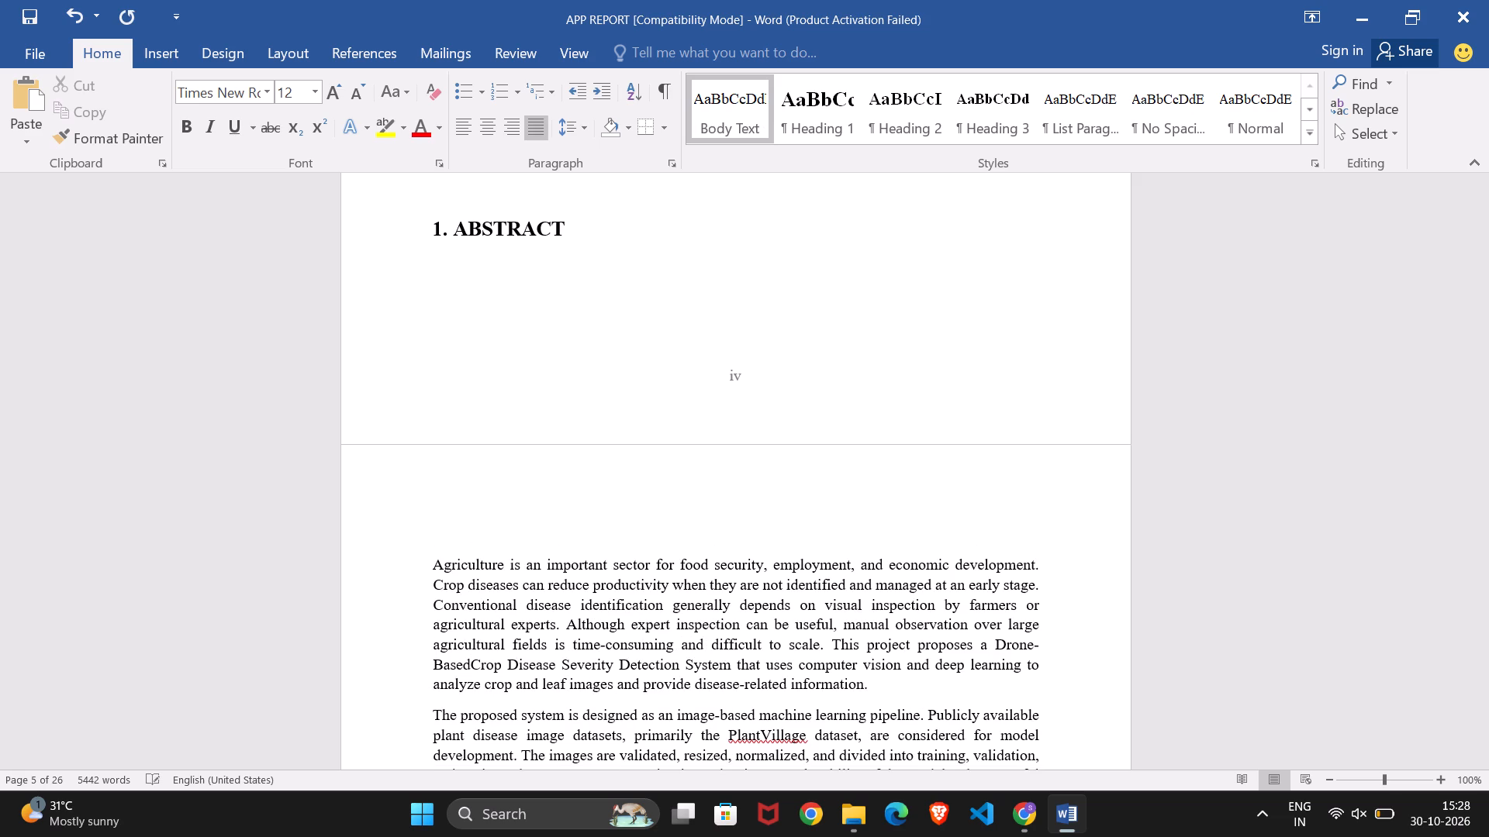
{"action": "key", "text": "space"}
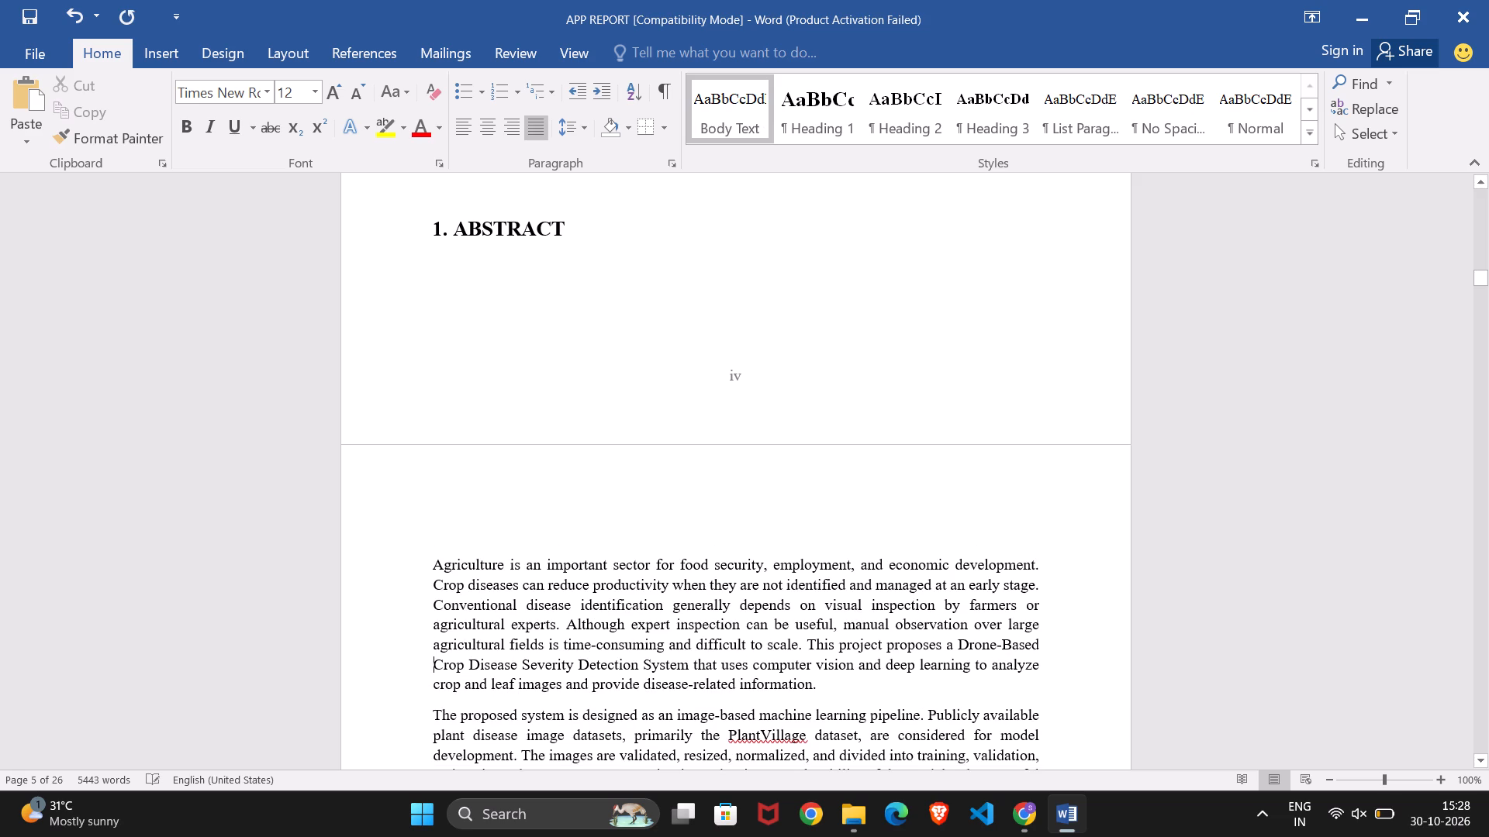
Cut the "1. ABSTRACT" heading and place the insertion point before "Agriculture" on the following page.
{"action": "left_click", "coordinate": [432, 222]}
{"action": "left_click_drag", "start_coordinate": [432, 222], "coordinate": [510, 226]}
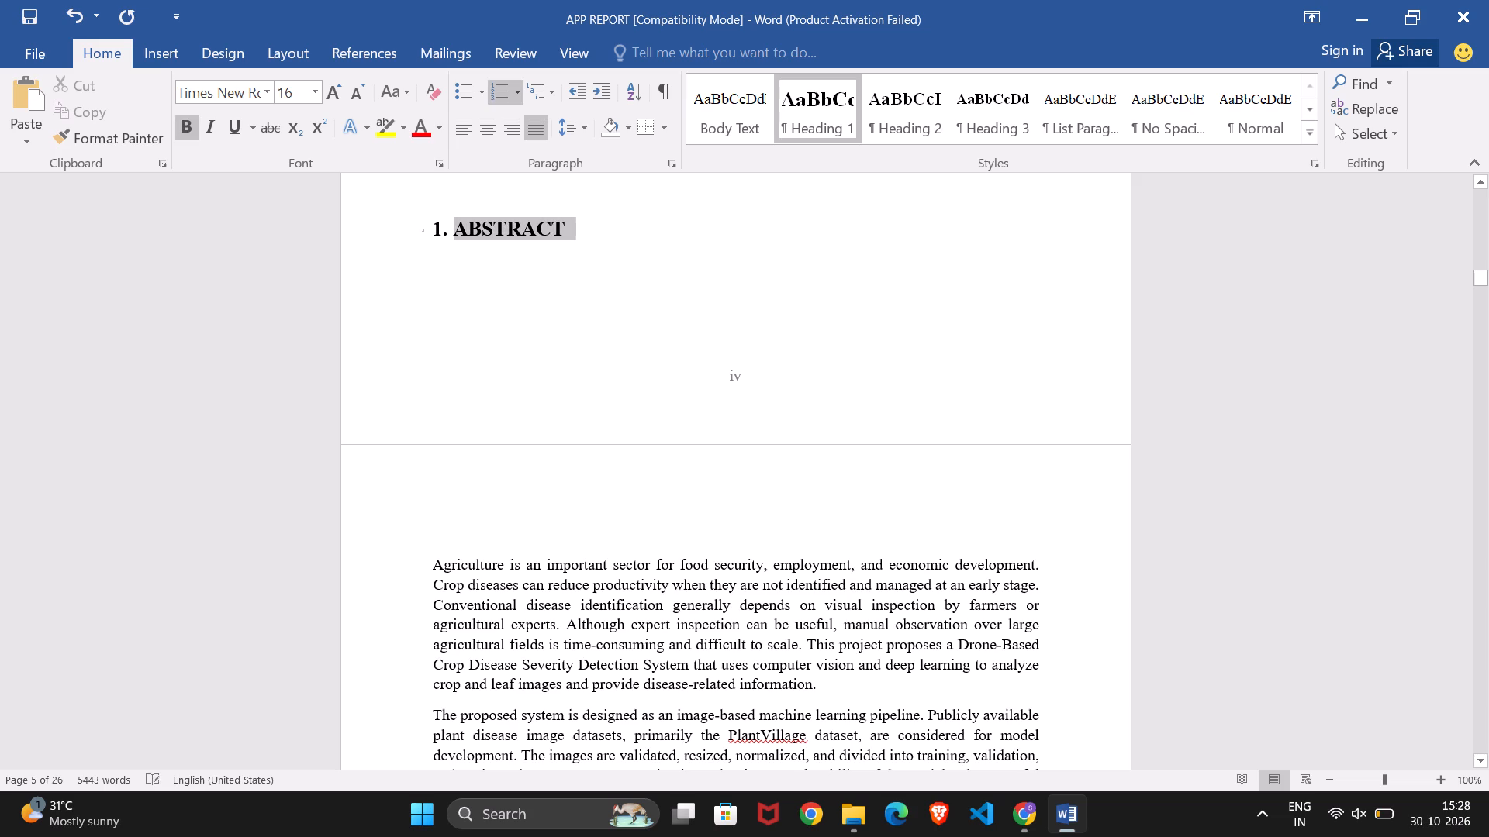
{"action": "left_click_drag", "start_coordinate": [510, 226], "coordinate": [396, 229]}
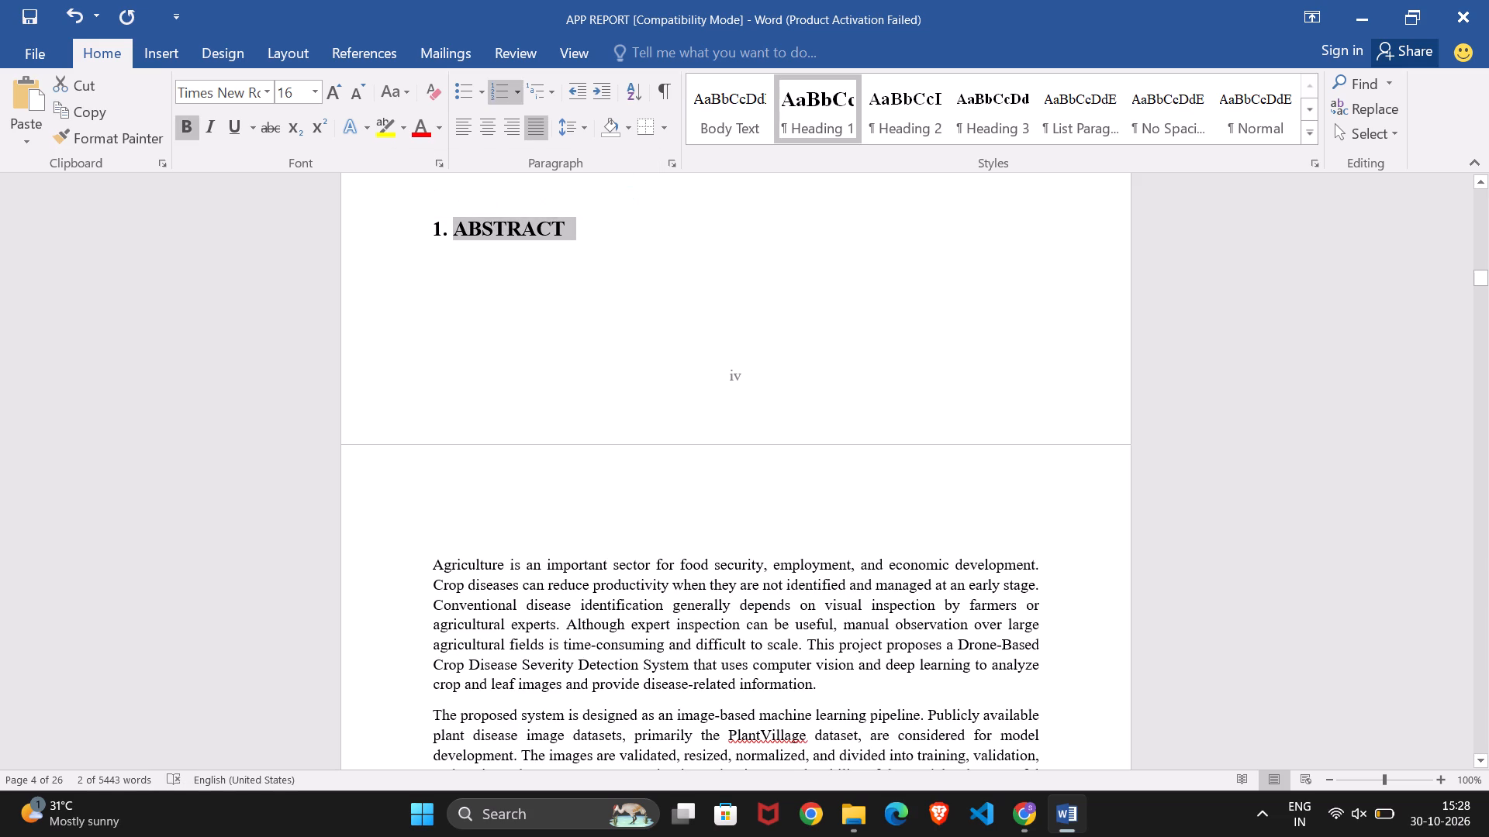
{"action": "key", "text": "ctrl+x"}
{"action": "left_click", "coordinate": [459, 523]}
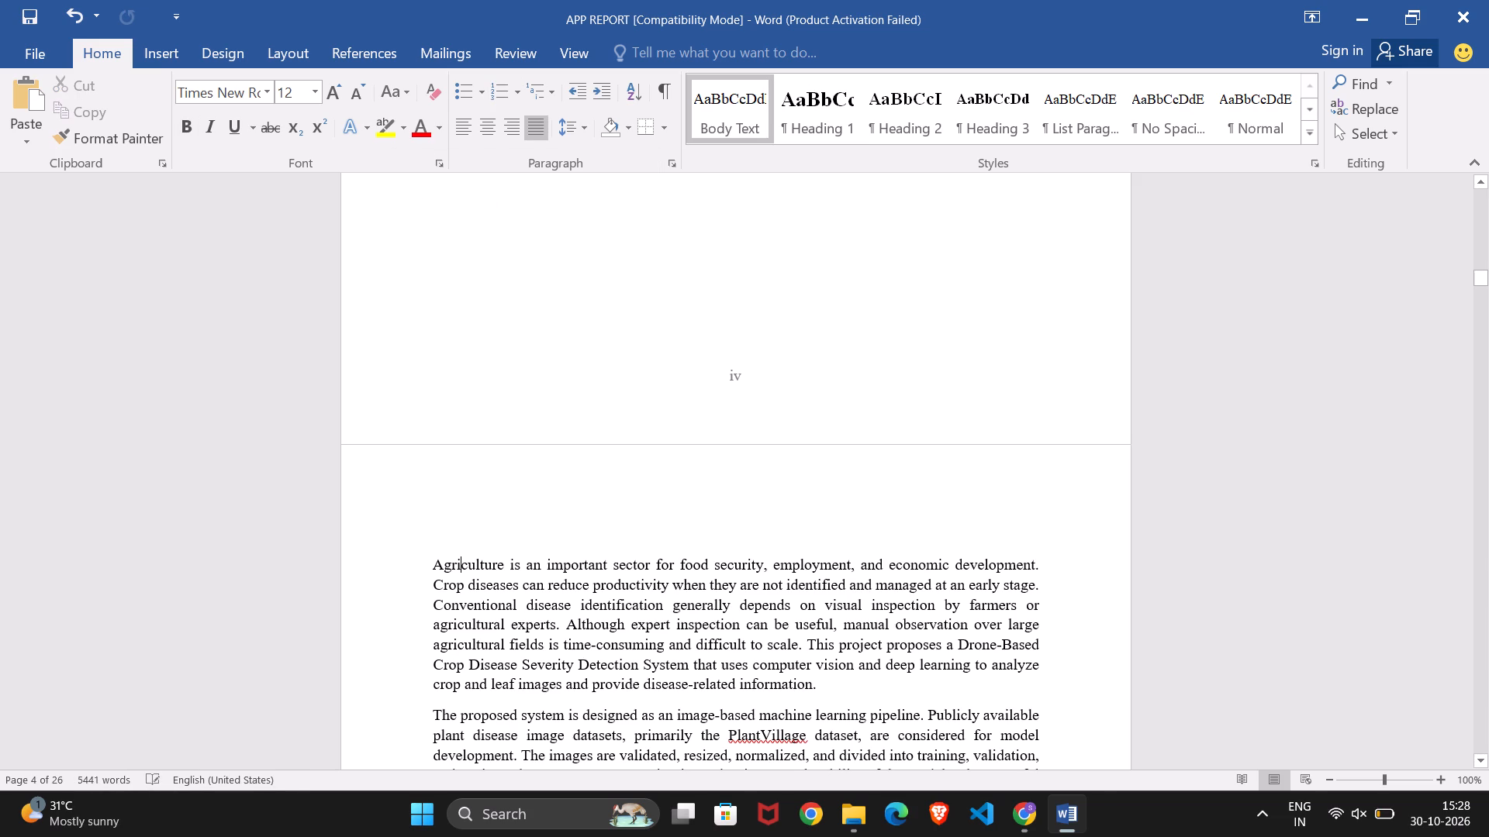
{"action": "key", "text": "Left"}
{"action": "key", "text": "Left"}
{"action": "key", "text": "Left"}
{"action": "key", "text": "Left"}
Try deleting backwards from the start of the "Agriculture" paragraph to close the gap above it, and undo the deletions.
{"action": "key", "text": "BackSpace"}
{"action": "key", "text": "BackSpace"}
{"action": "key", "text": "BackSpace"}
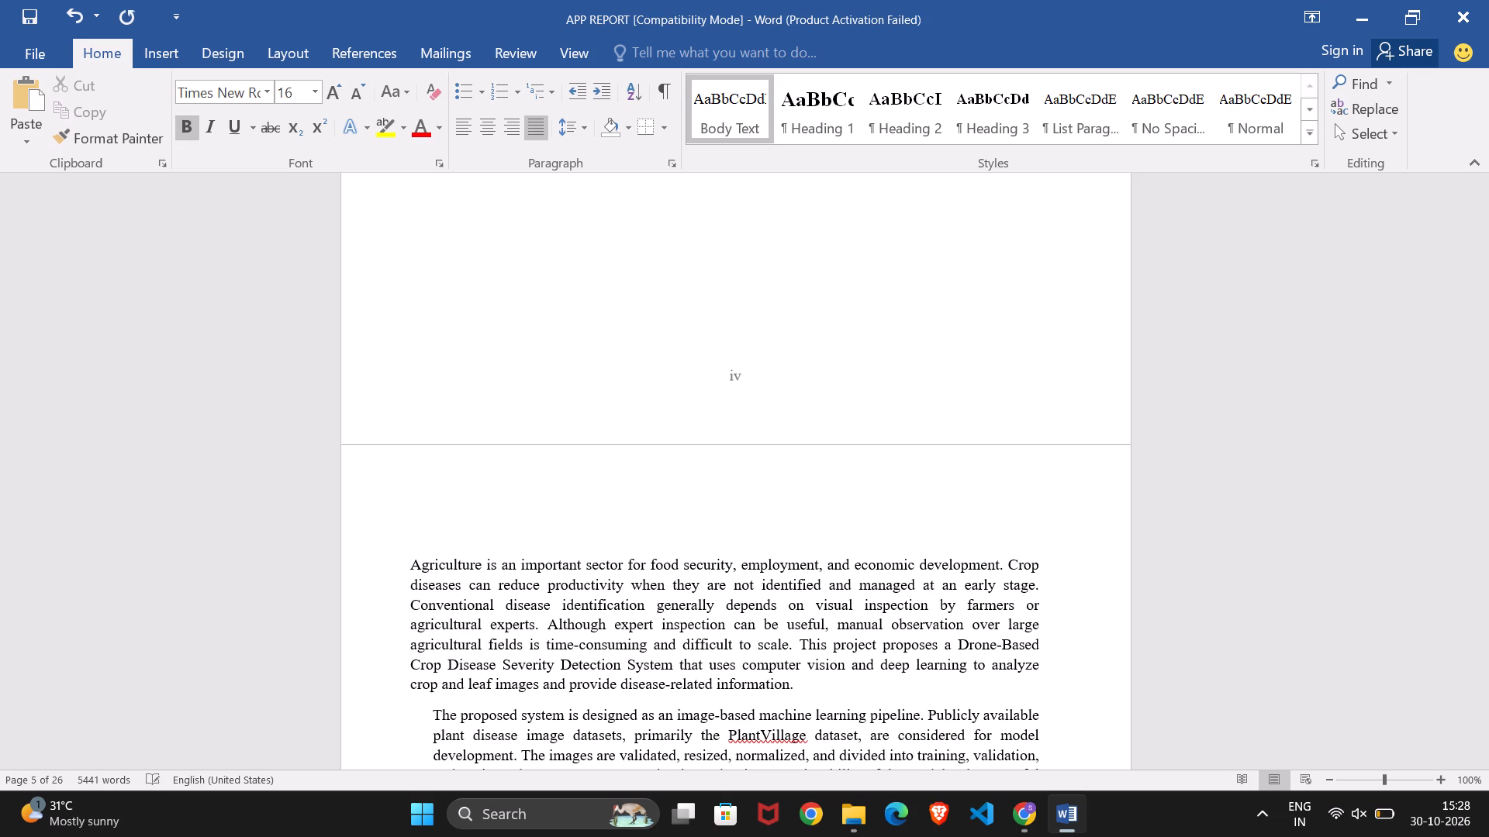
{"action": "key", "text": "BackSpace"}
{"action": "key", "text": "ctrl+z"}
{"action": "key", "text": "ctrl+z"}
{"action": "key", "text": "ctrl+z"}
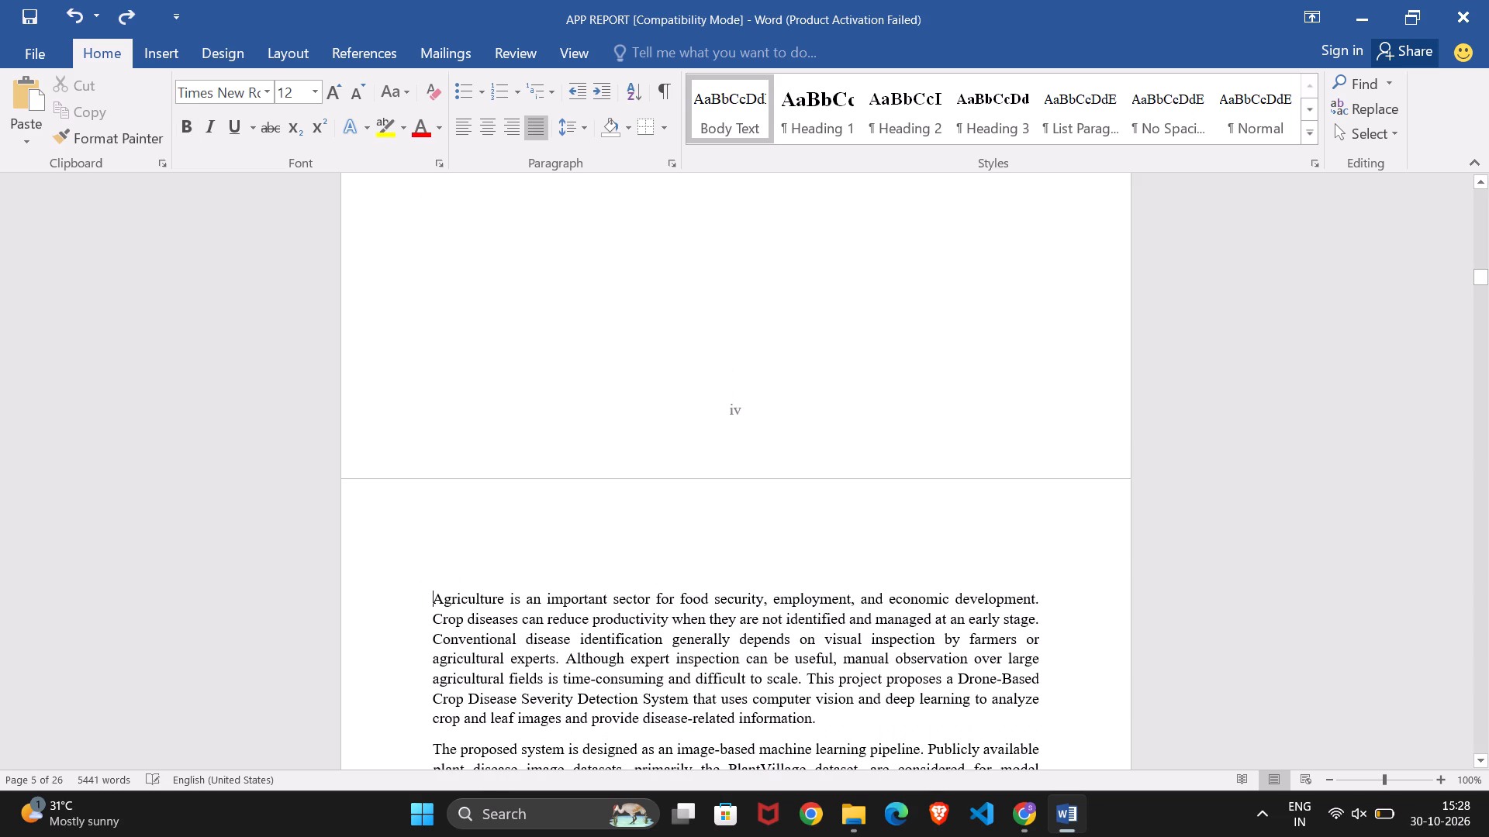
Paste the "1. ABSTRACT" heading directly above the "Agriculture" paragraph.
{"action": "key", "text": "ctrl+v"}
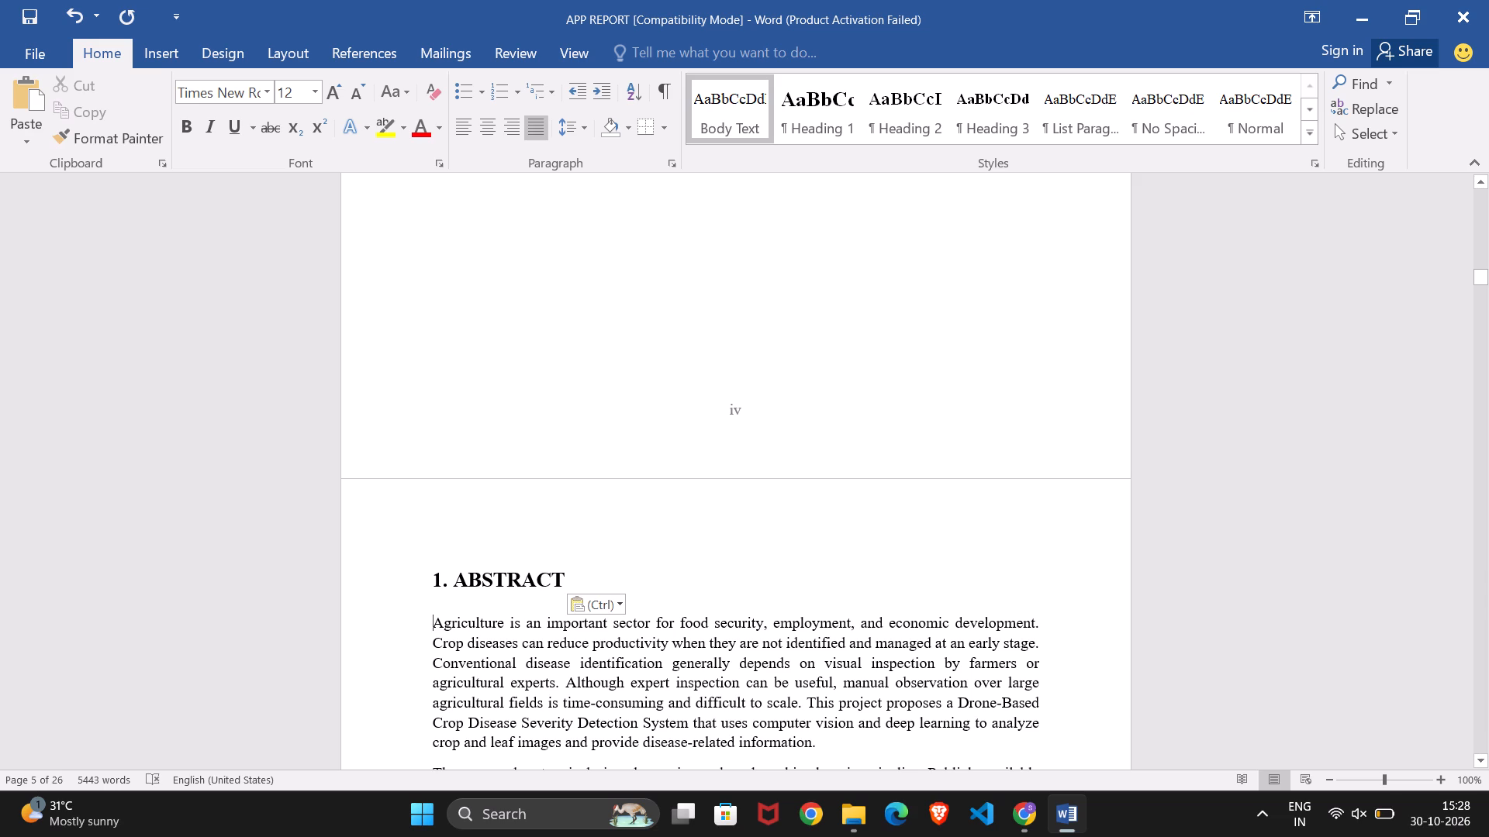
Review the pages from the Introduction onward for section headings and paragraphs split across page breaks.
{"action": "scroll", "coordinate": [574, 524], "scroll_direction": "down", "scroll_amount": 12}
{"action": "scroll", "coordinate": [574, 524], "scroll_direction": "up", "scroll_amount": 3}
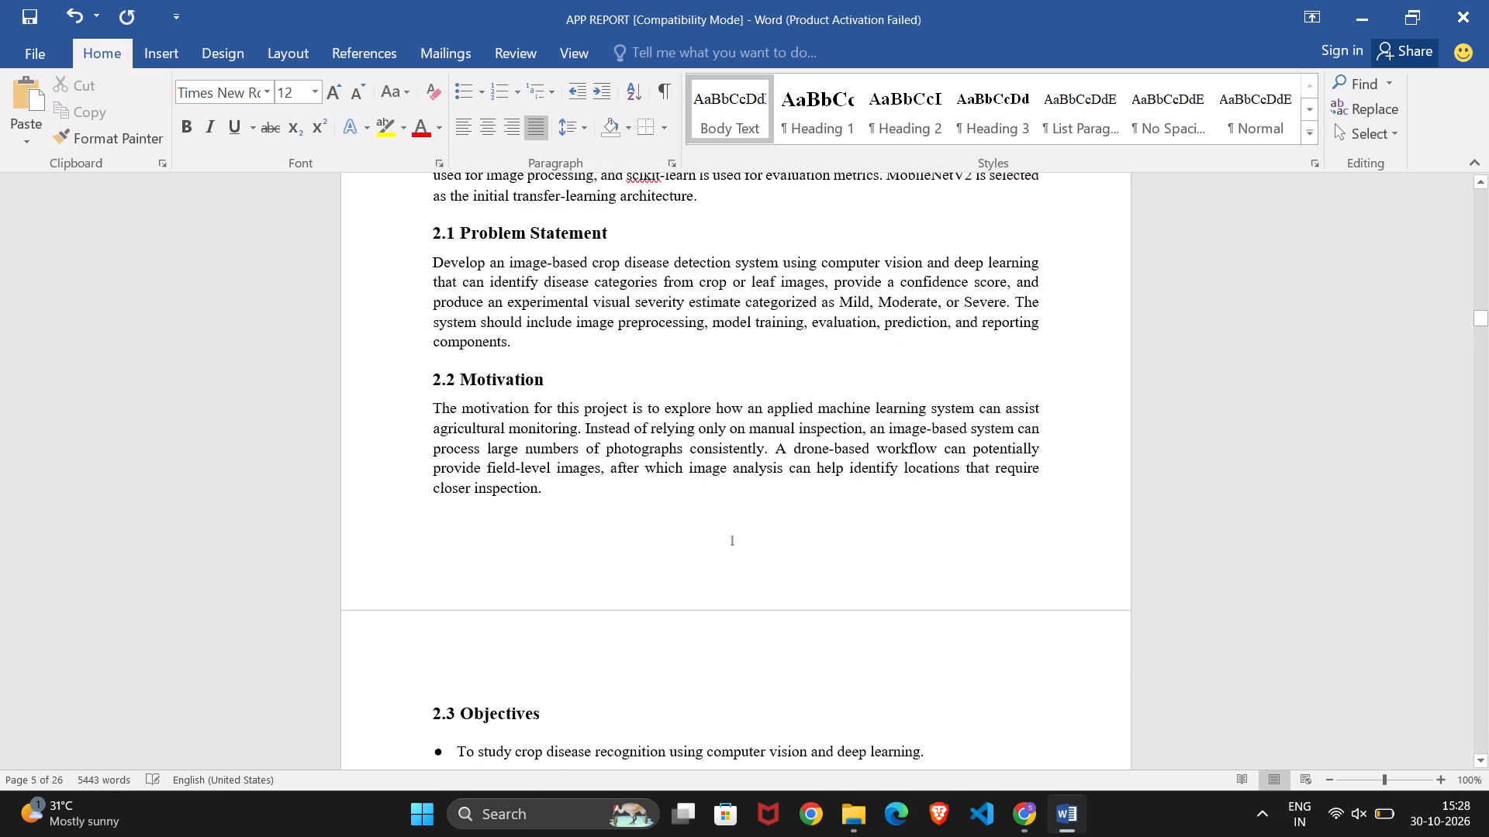
{"action": "scroll", "coordinate": [574, 524], "scroll_direction": "up", "scroll_amount": 5}
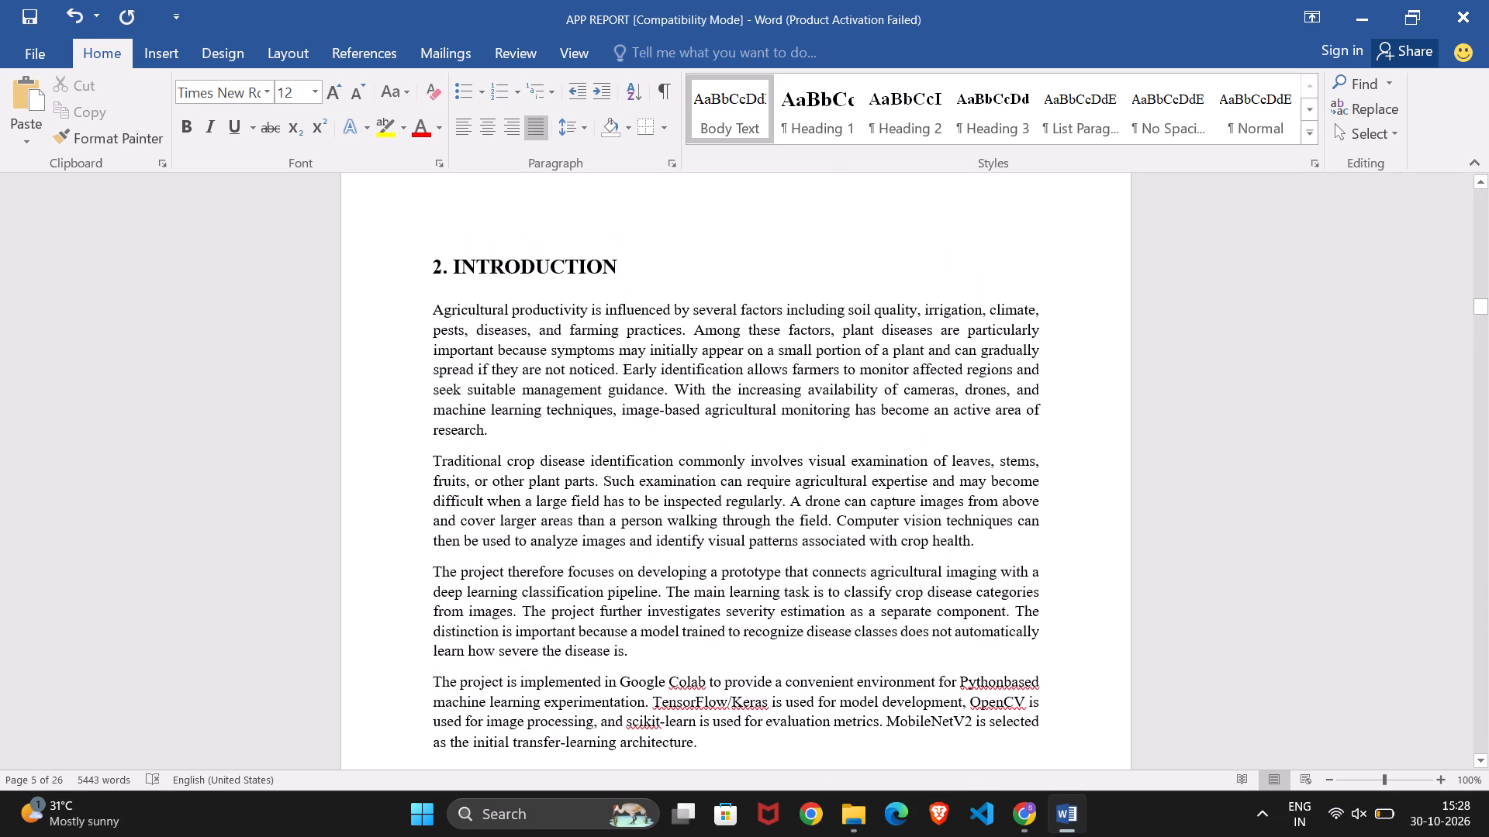
{"action": "scroll", "coordinate": [574, 524], "scroll_direction": "up", "scroll_amount": 1}
{"action": "scroll", "coordinate": [574, 524], "scroll_direction": "down", "scroll_amount": 2}
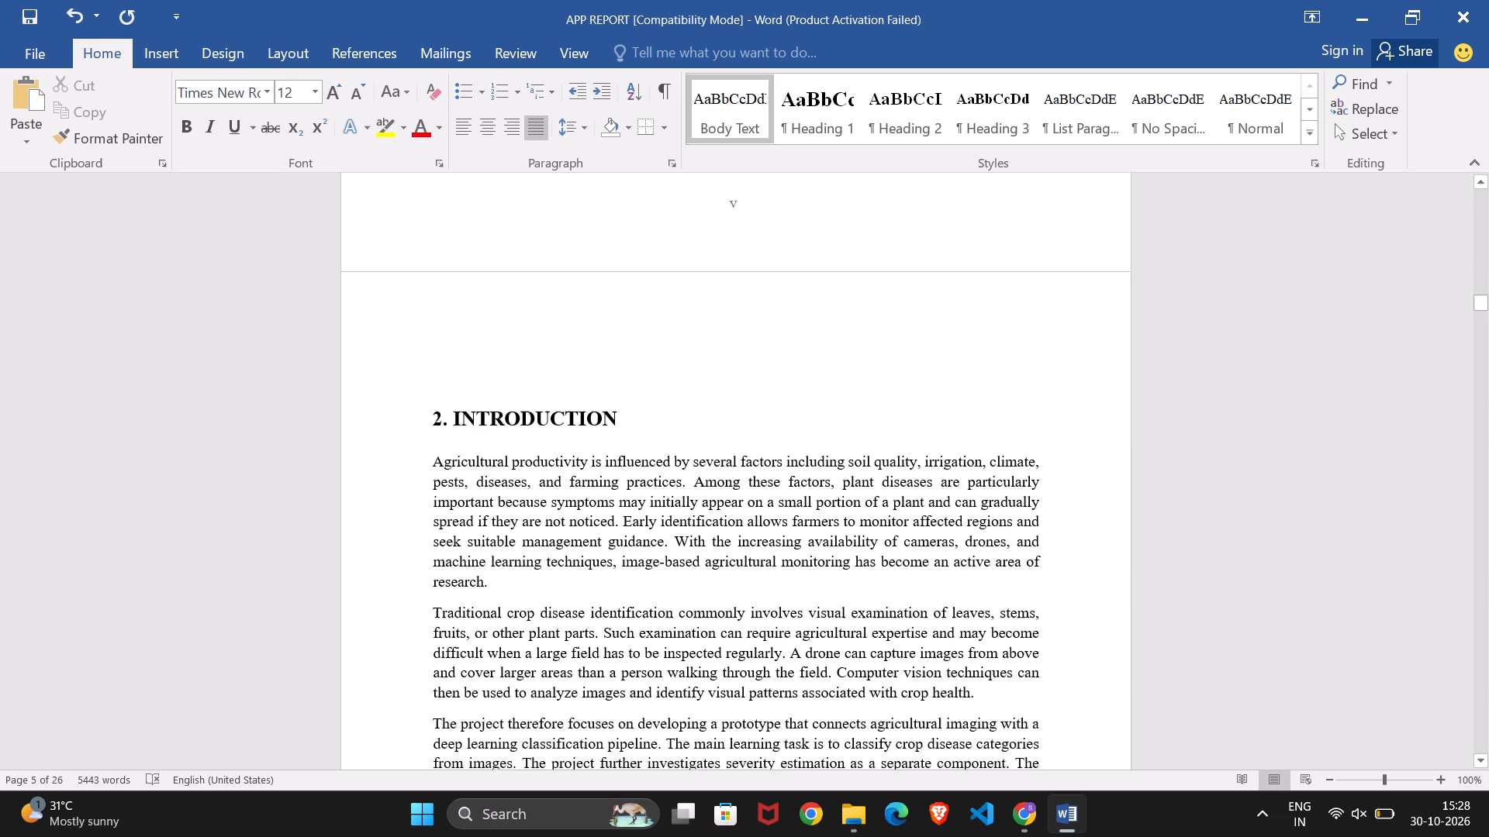
{"action": "scroll", "coordinate": [574, 524], "scroll_direction": "down", "scroll_amount": 6}
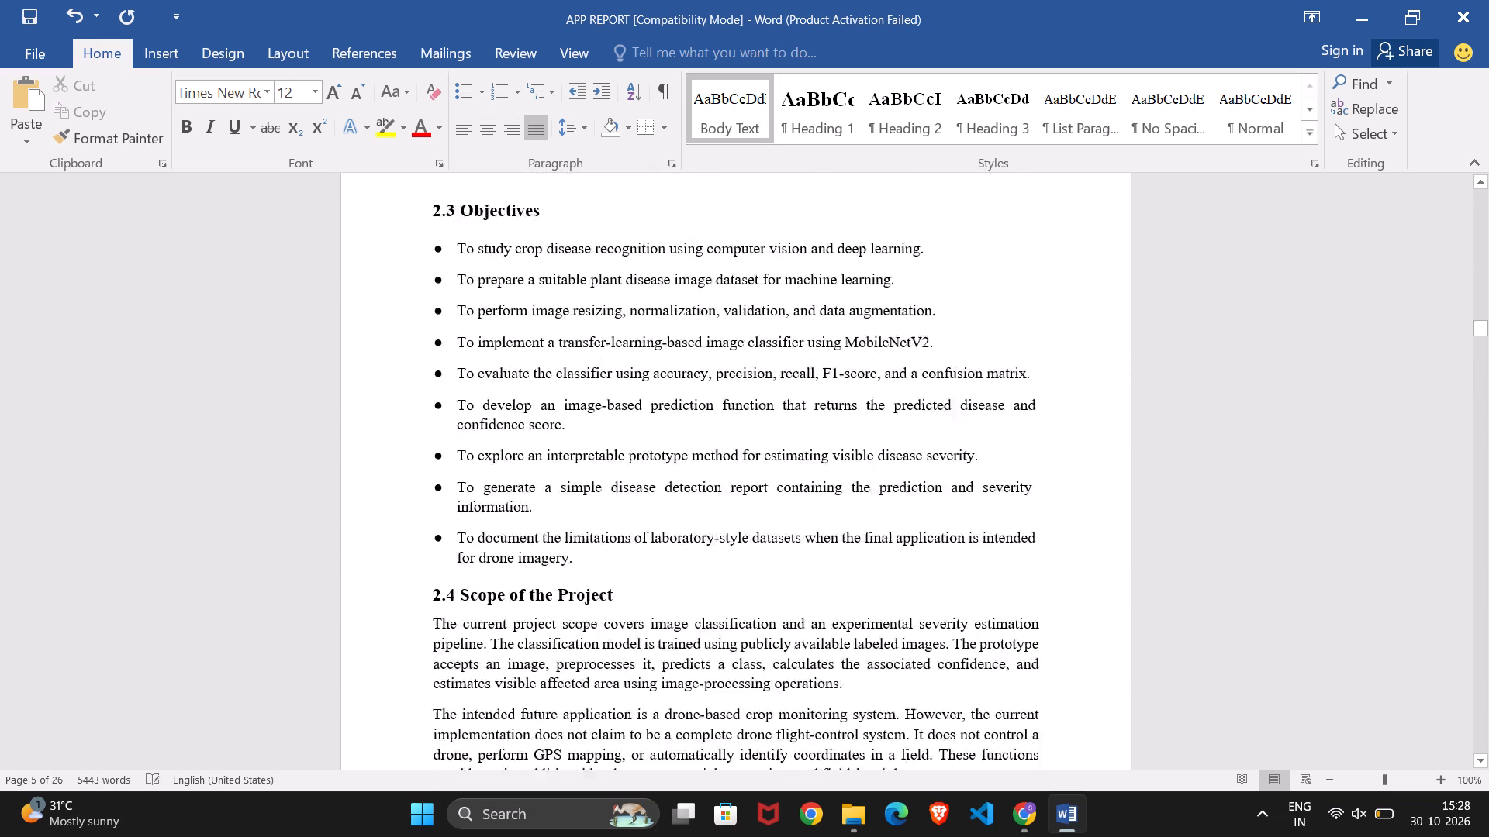
{"action": "scroll", "coordinate": [574, 524], "scroll_direction": "down", "scroll_amount": 5}
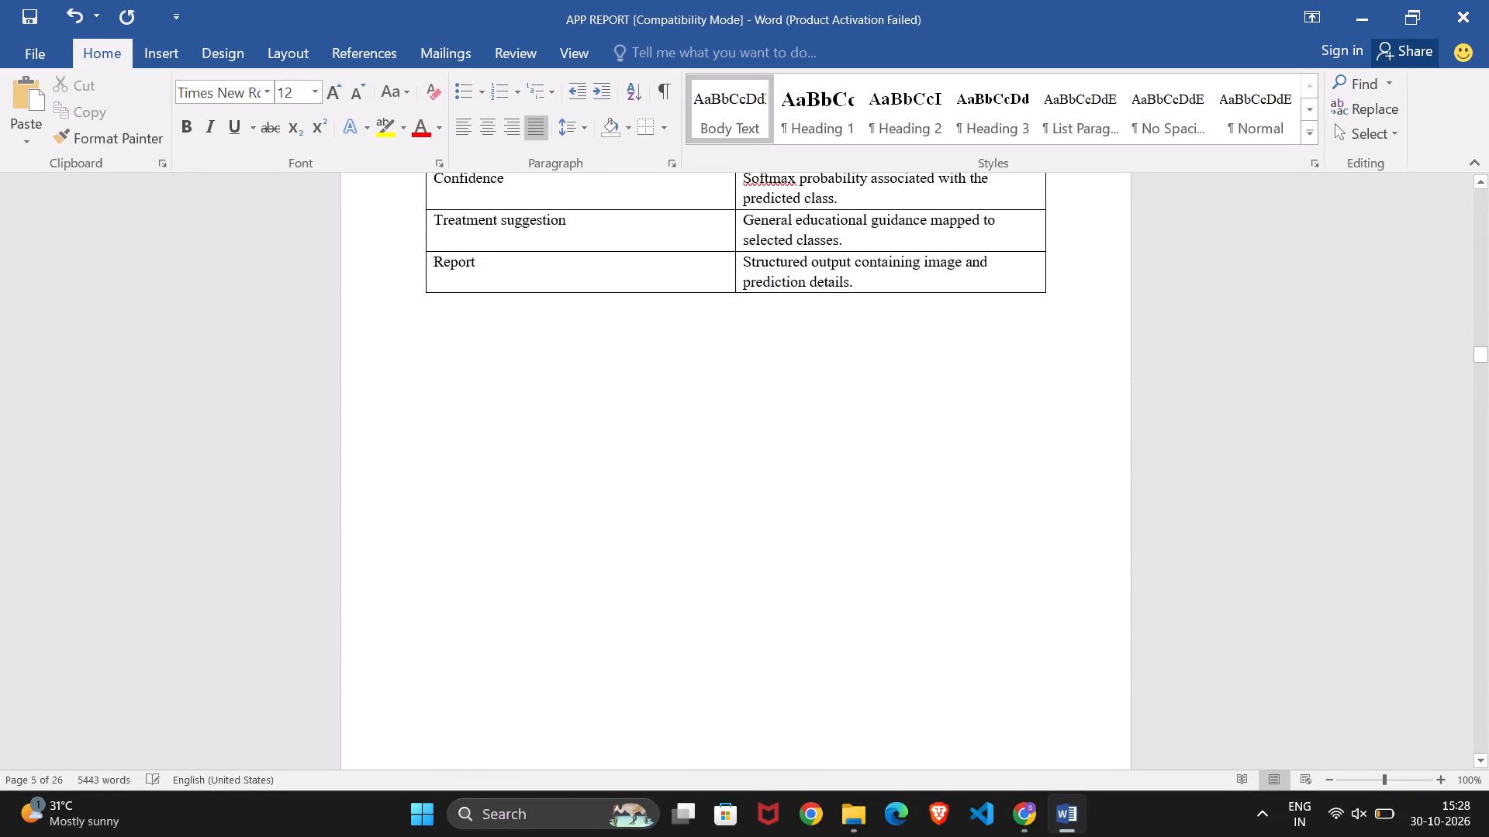
{"action": "scroll", "coordinate": [574, 524], "scroll_direction": "down", "scroll_amount": 7}
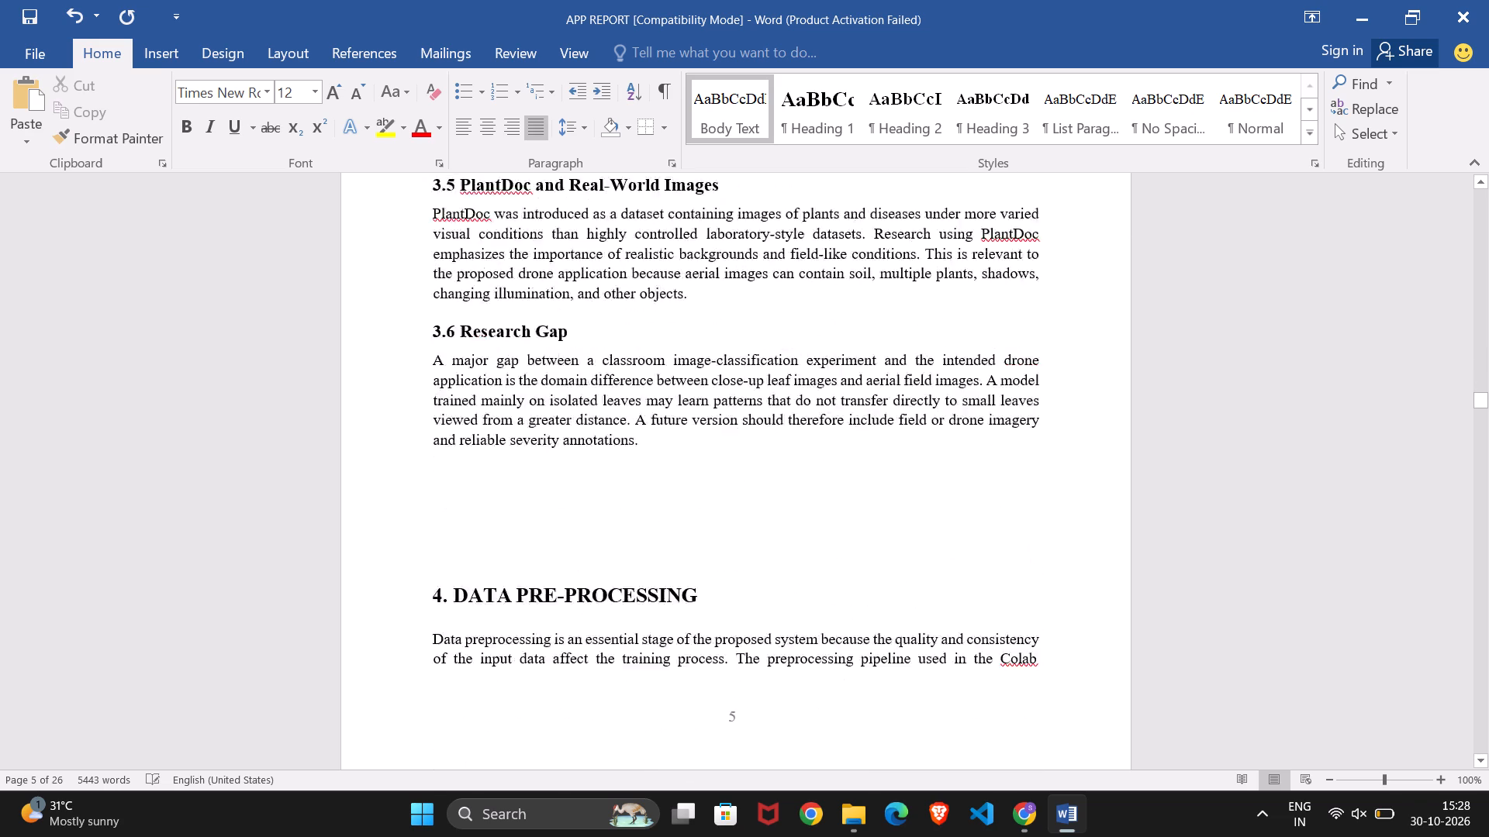
{"action": "scroll", "coordinate": [574, 524], "scroll_direction": "down", "scroll_amount": 1}
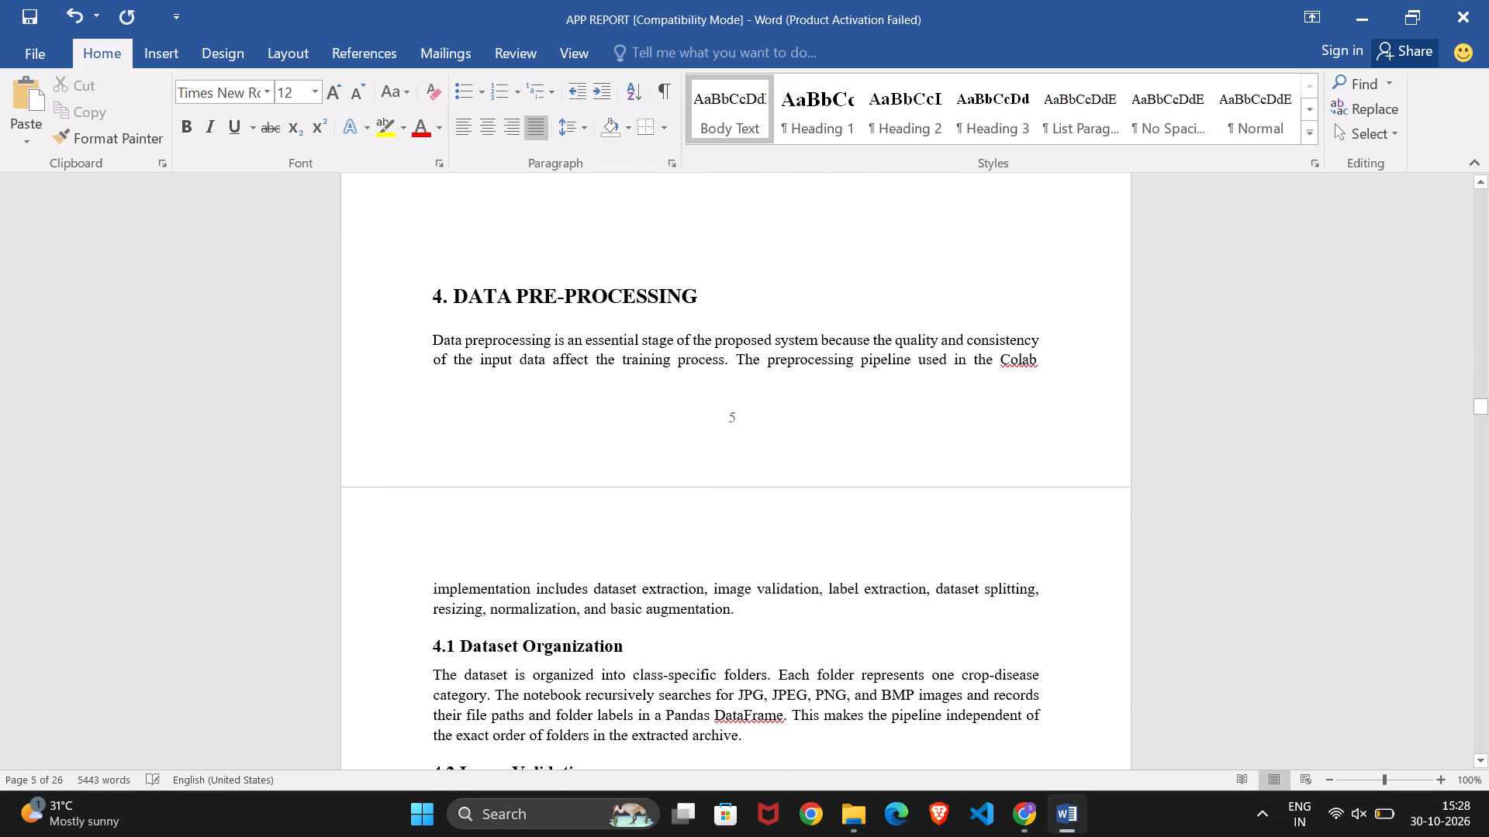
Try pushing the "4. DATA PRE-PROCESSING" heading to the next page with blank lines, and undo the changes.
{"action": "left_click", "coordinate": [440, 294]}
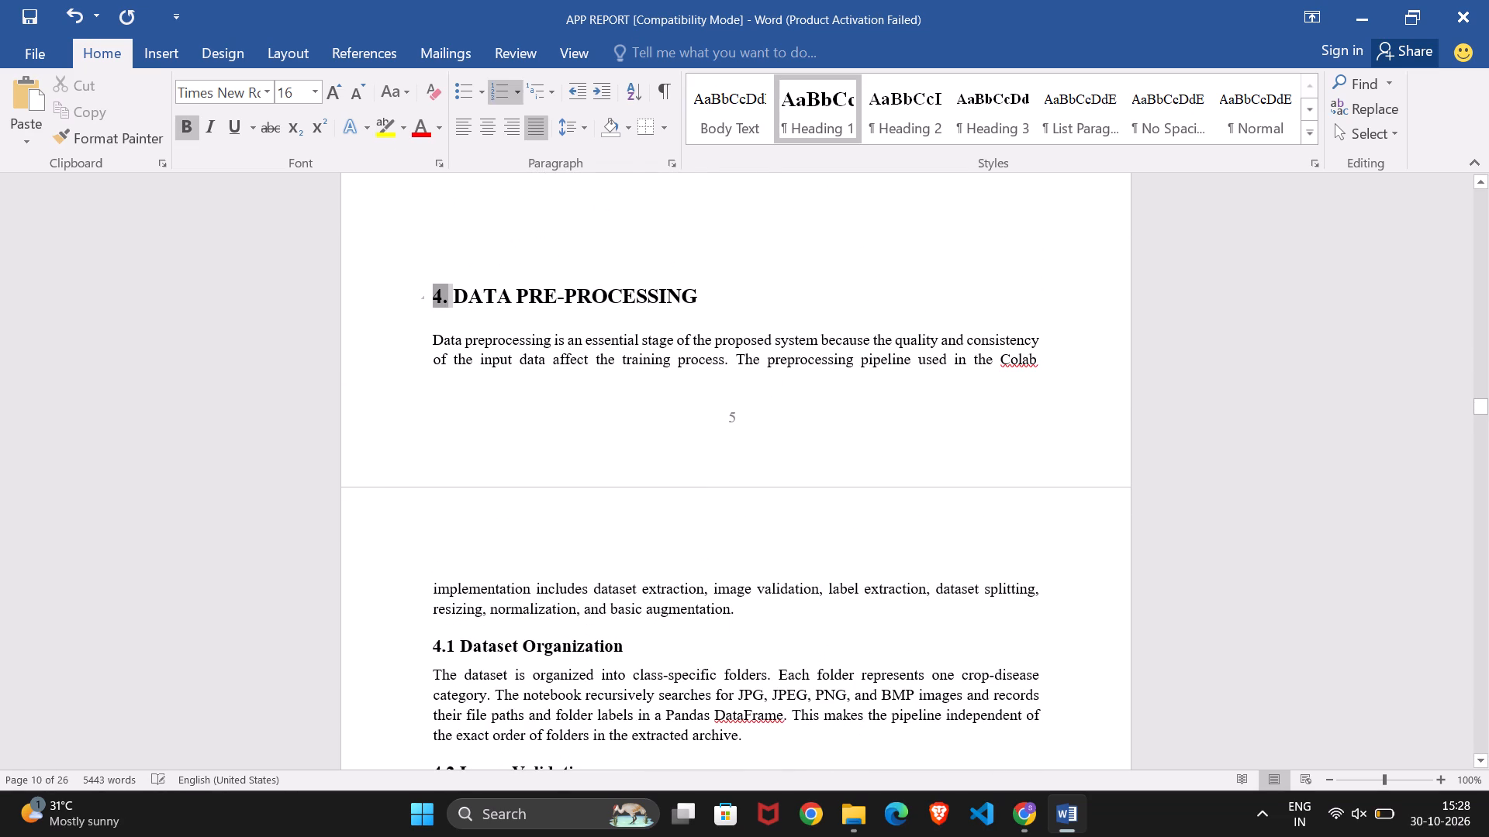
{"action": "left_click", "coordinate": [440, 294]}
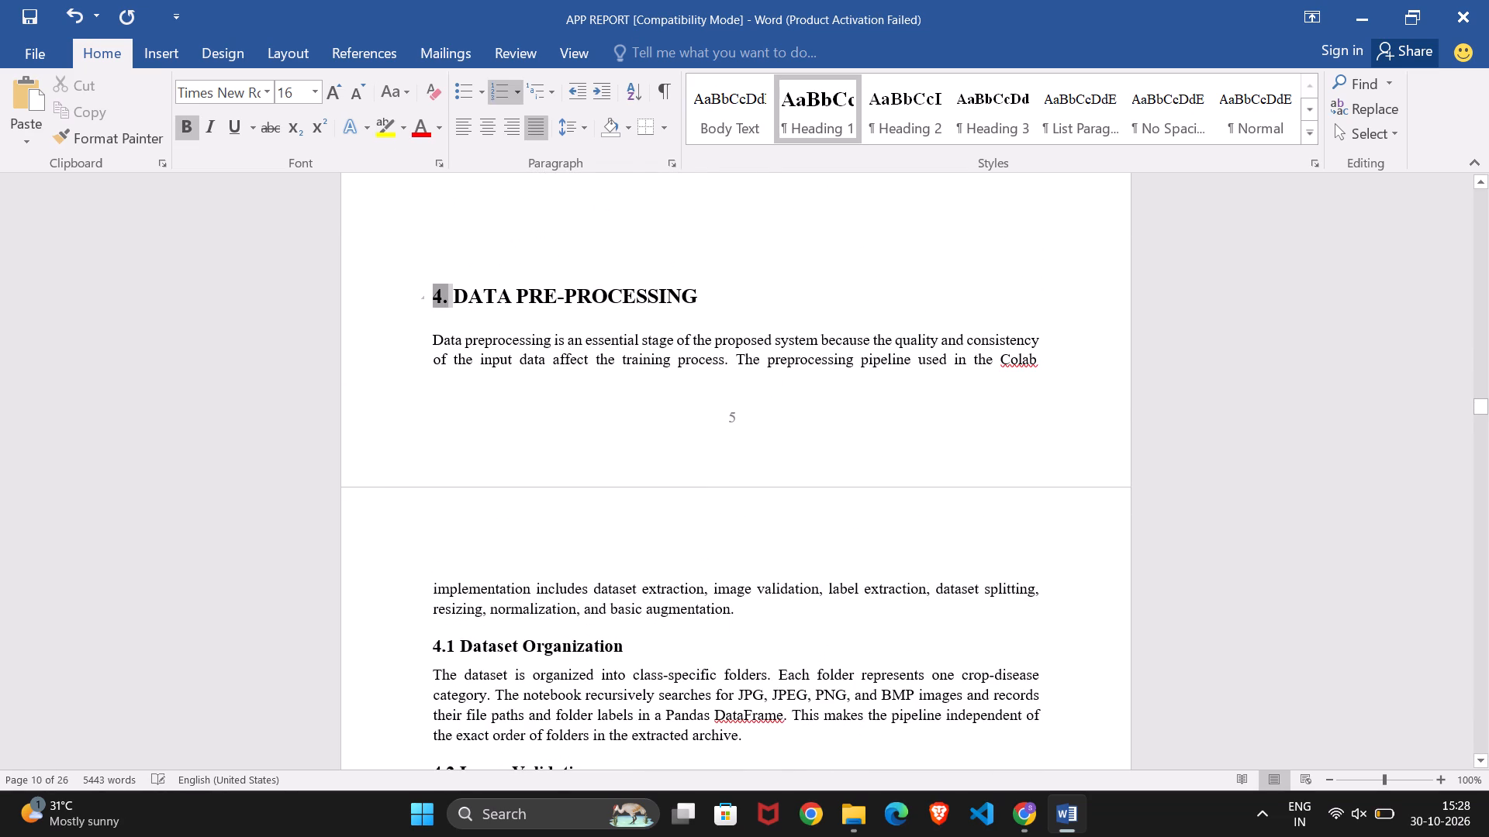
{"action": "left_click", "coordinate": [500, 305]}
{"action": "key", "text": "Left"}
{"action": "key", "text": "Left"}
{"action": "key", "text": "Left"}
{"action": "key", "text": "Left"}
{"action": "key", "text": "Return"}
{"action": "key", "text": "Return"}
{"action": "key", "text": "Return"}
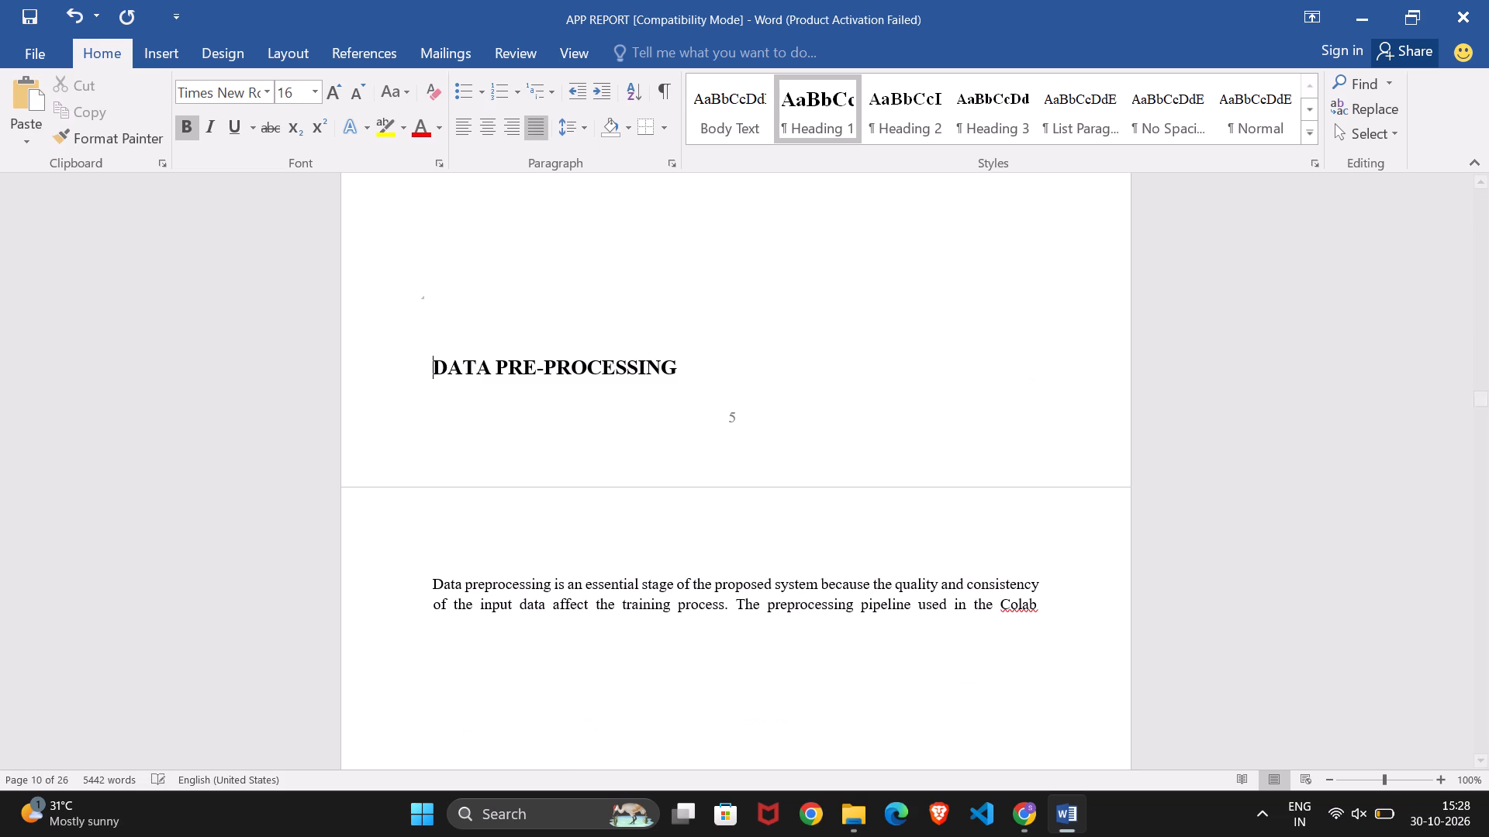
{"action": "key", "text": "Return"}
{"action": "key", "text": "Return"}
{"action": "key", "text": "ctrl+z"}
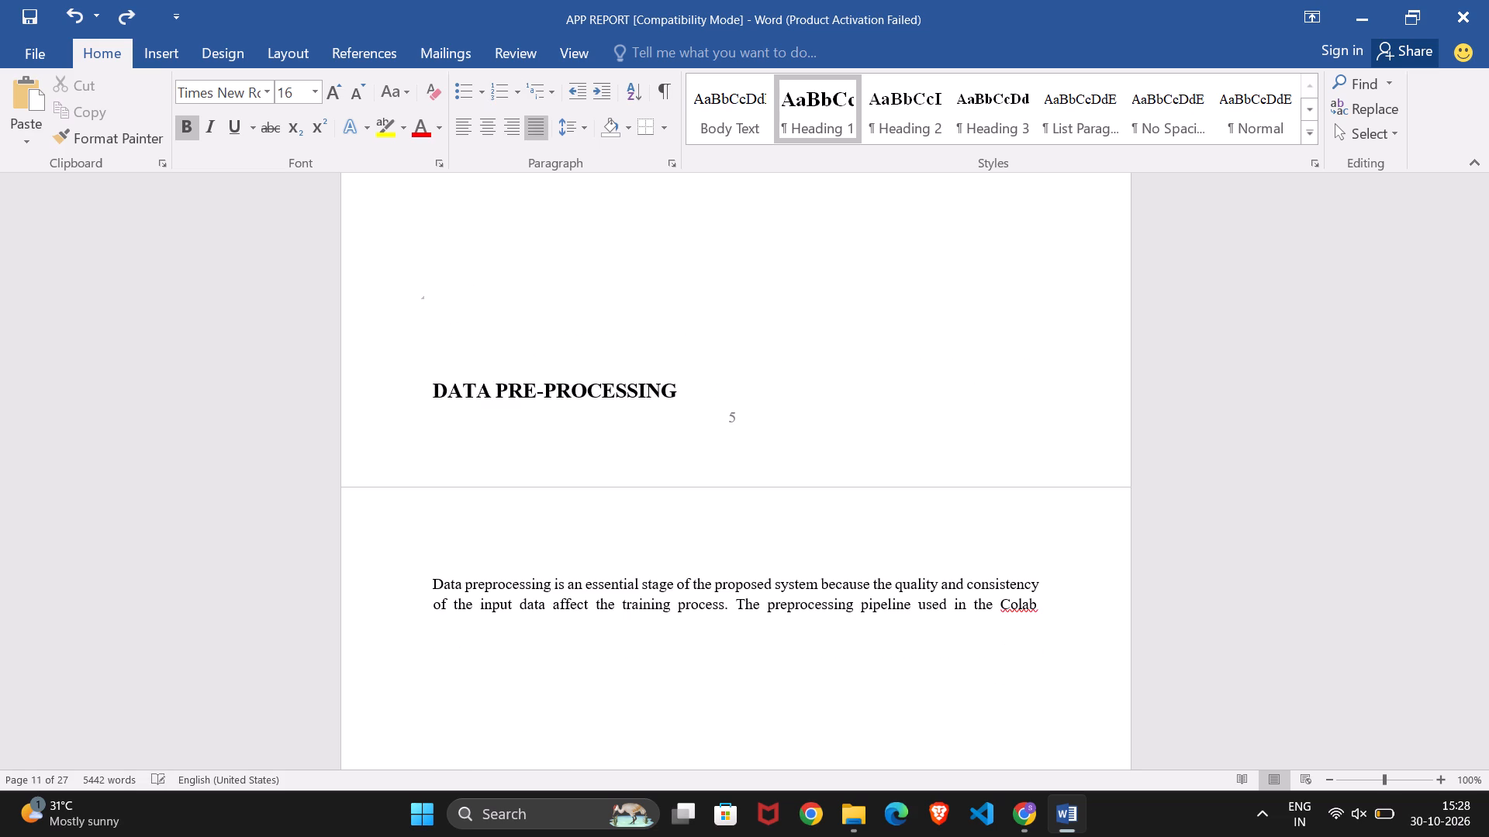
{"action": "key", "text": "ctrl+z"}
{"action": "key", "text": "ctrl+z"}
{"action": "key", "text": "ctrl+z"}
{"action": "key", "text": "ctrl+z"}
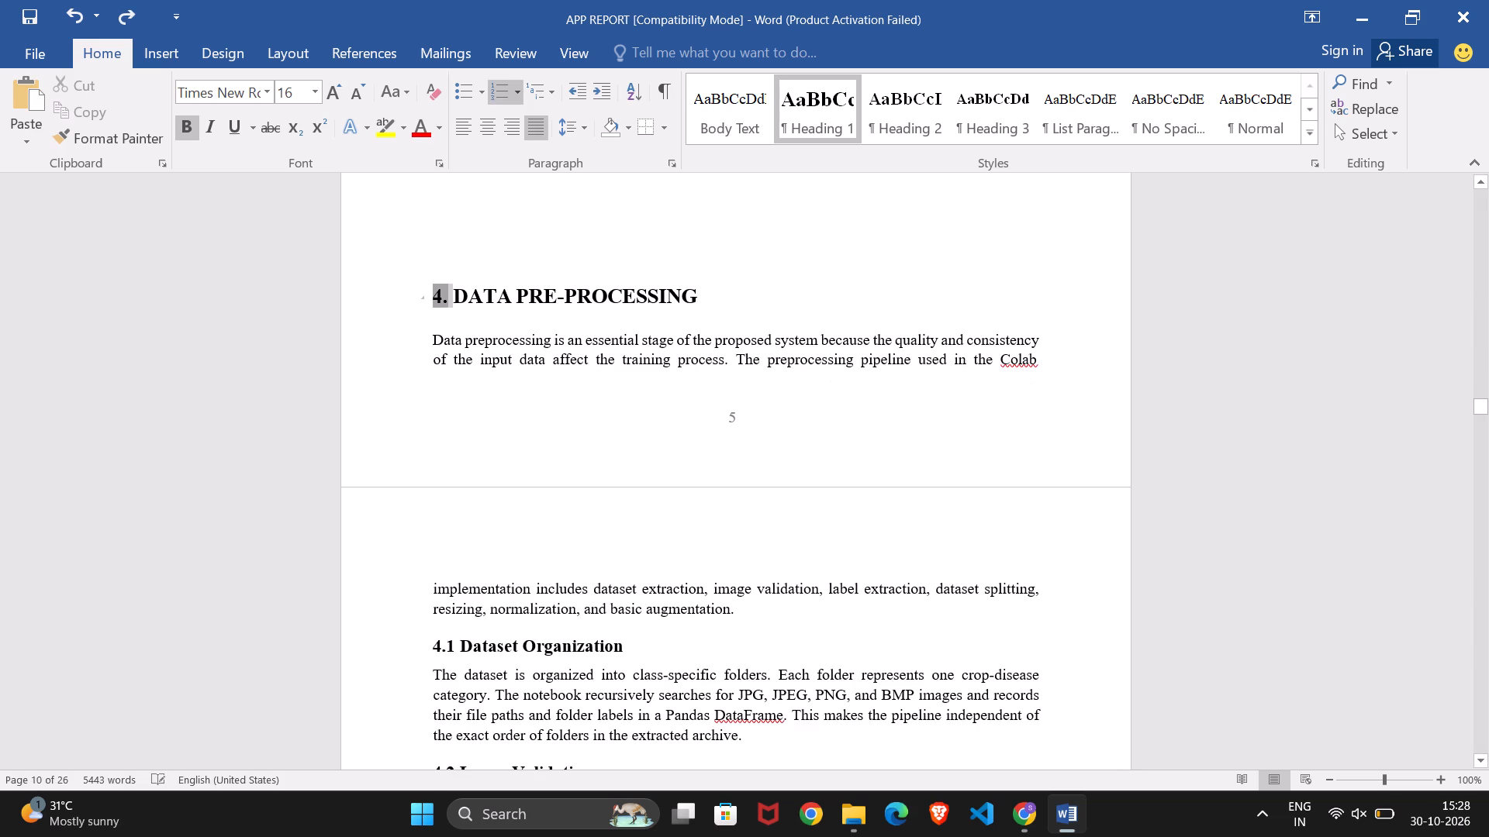
Move the two "Data preprocessing" lines under heading 4 to the next page, directly before "implementation includes dataset extraction".
{"action": "left_click", "coordinate": [500, 305]}
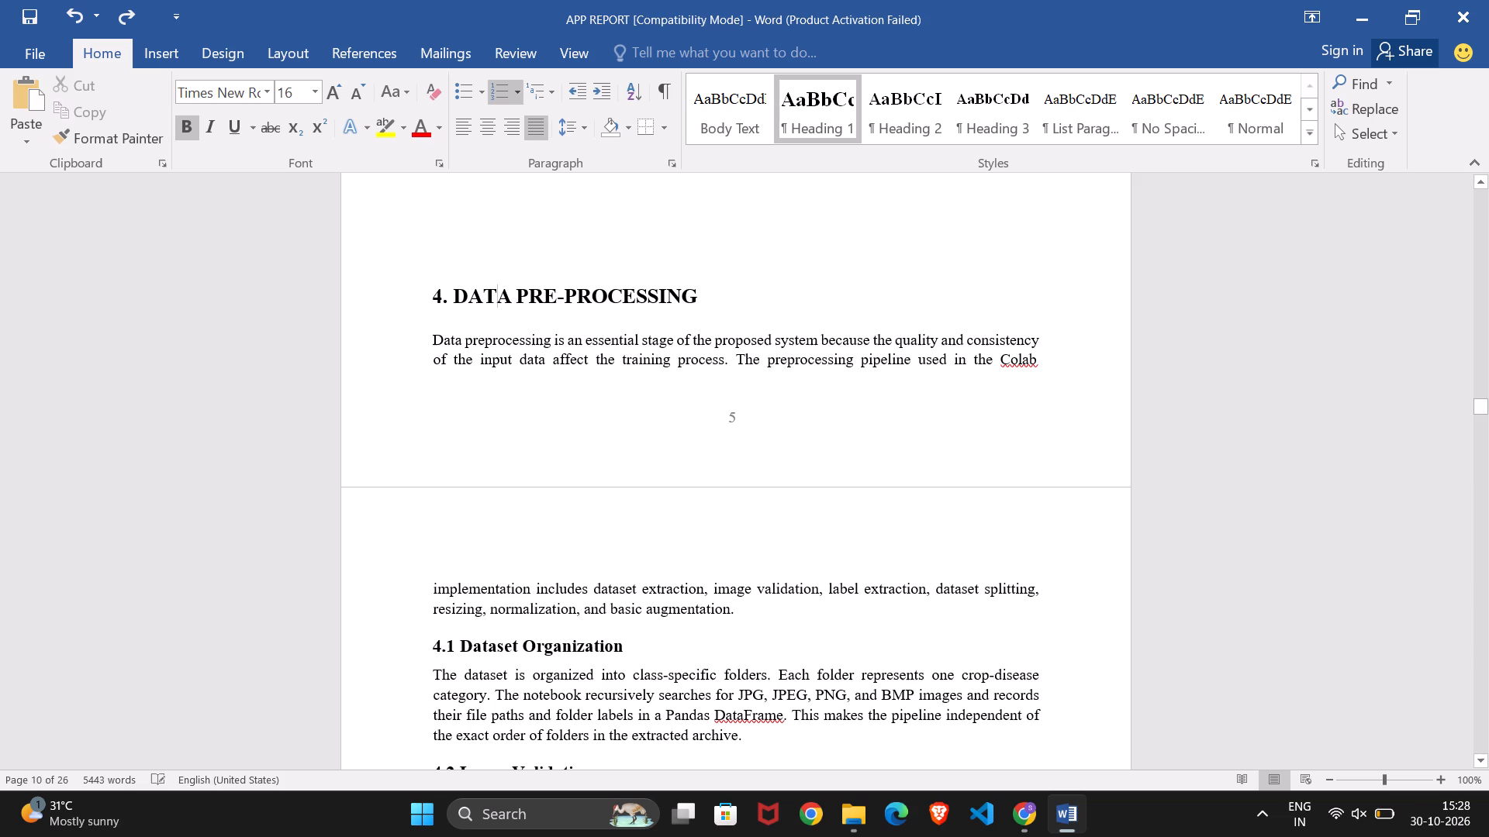
{"action": "left_click_drag", "start_coordinate": [434, 333], "coordinate": [1053, 370]}
{"action": "key", "text": "ctrl+x"}
{"action": "key", "text": "ctrl+x"}
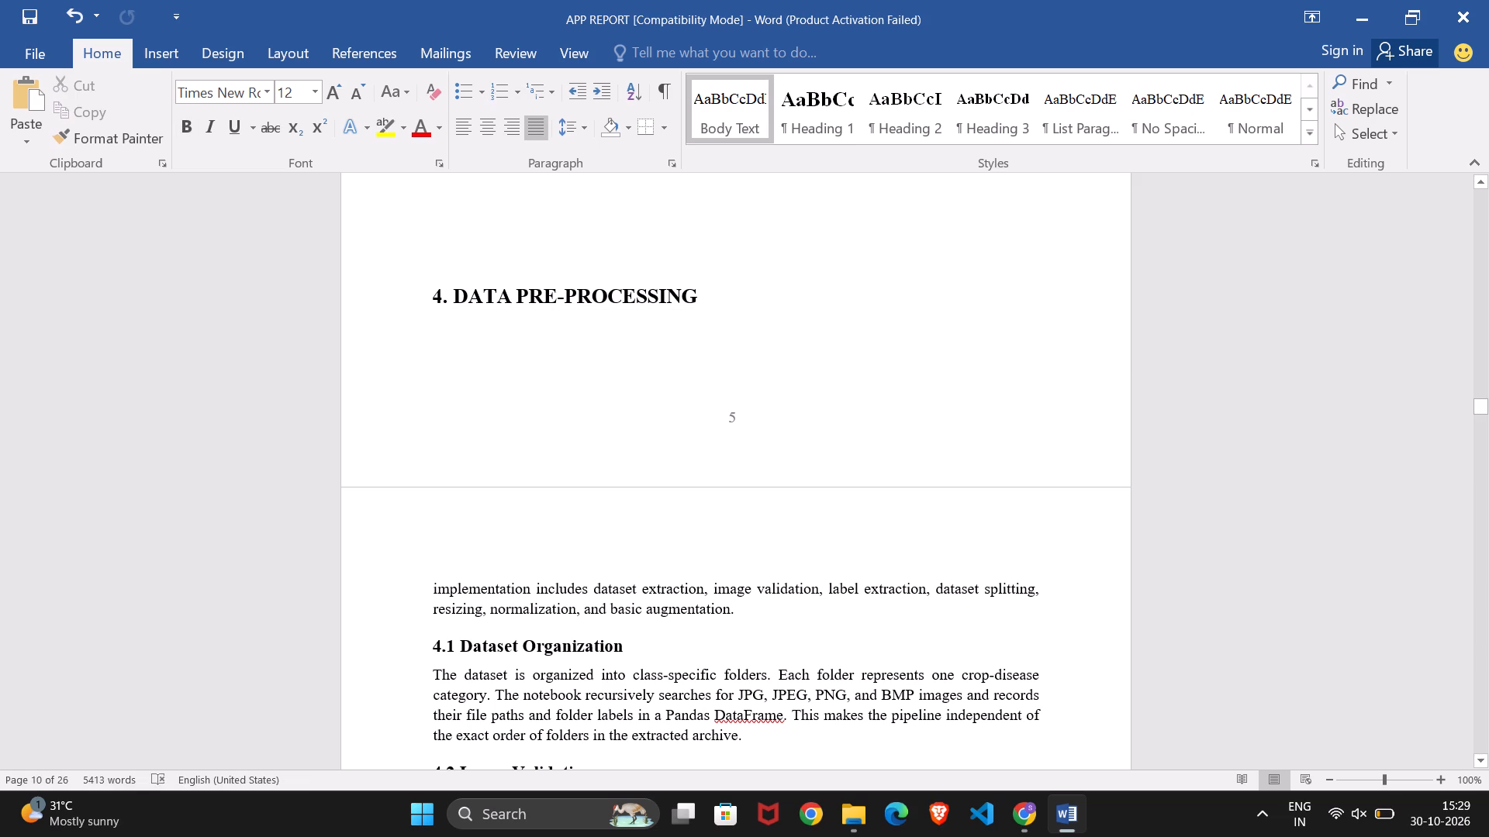
{"action": "left_click", "coordinate": [437, 589]}
{"action": "key", "text": "Left"}
{"action": "key", "text": "ctrl+v"}
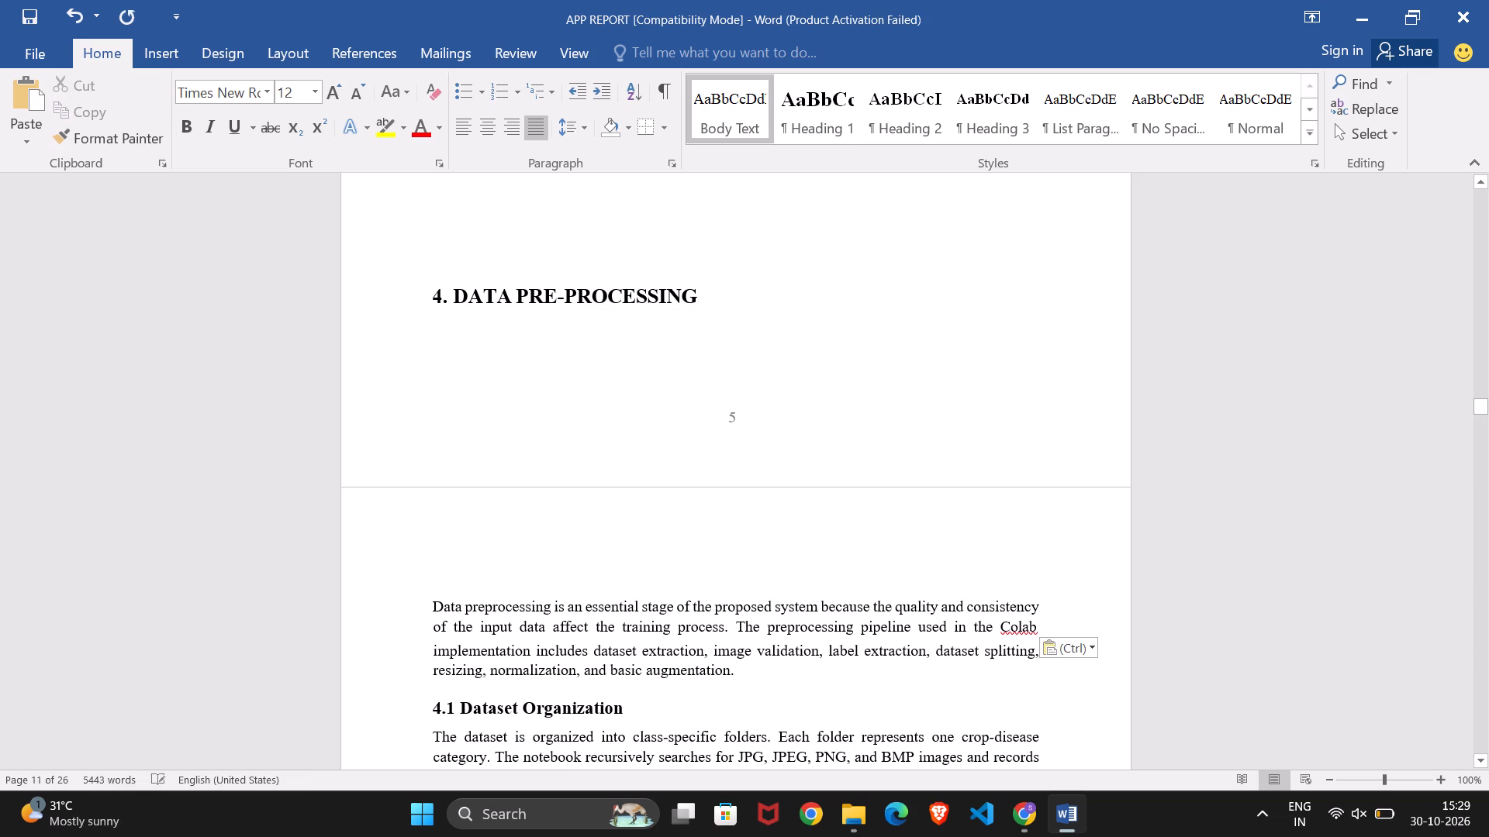
{"action": "key", "text": "space"}
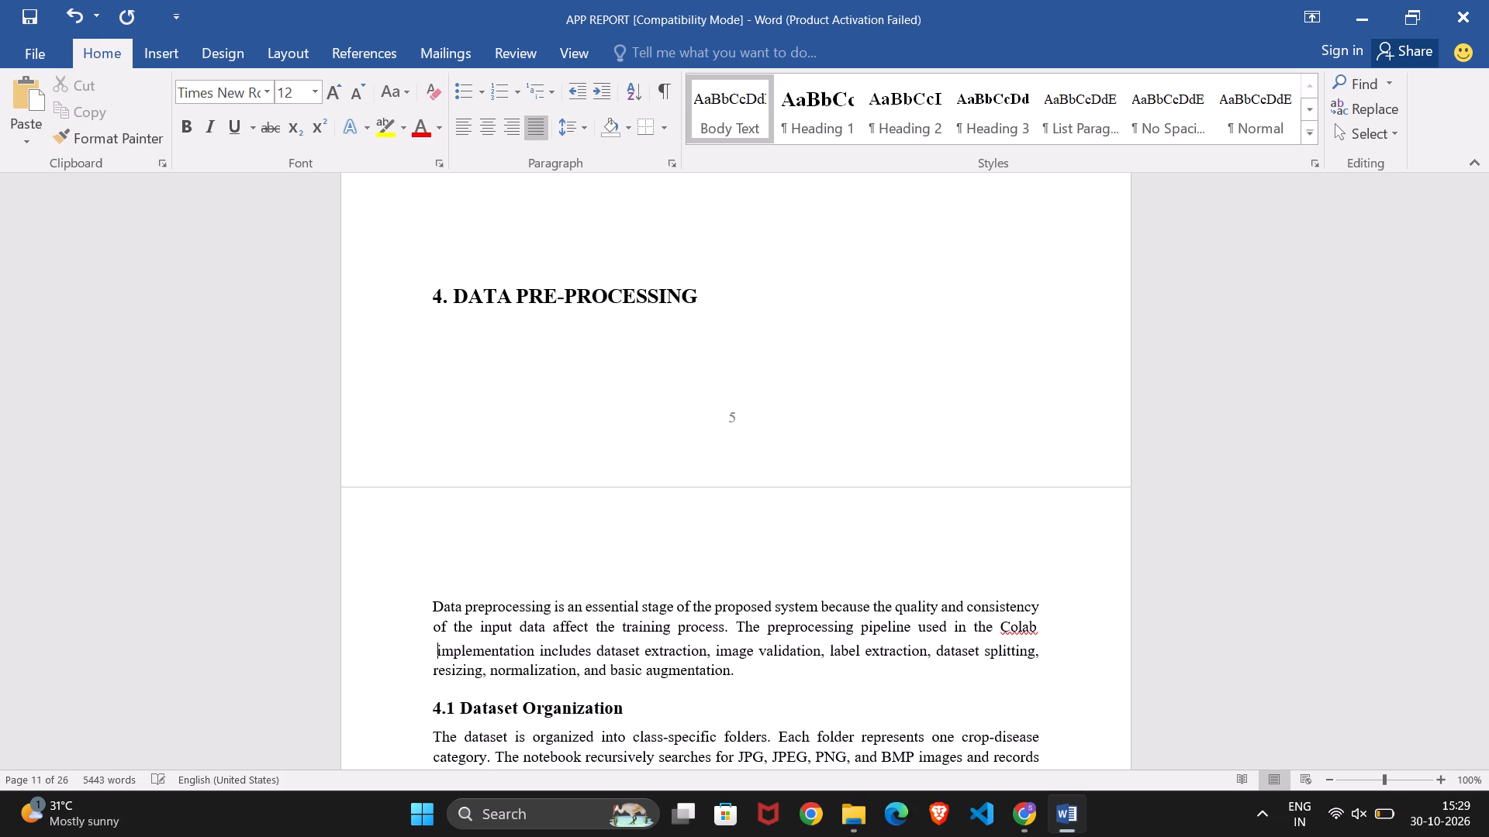
{"action": "key", "text": "BackSpace"}
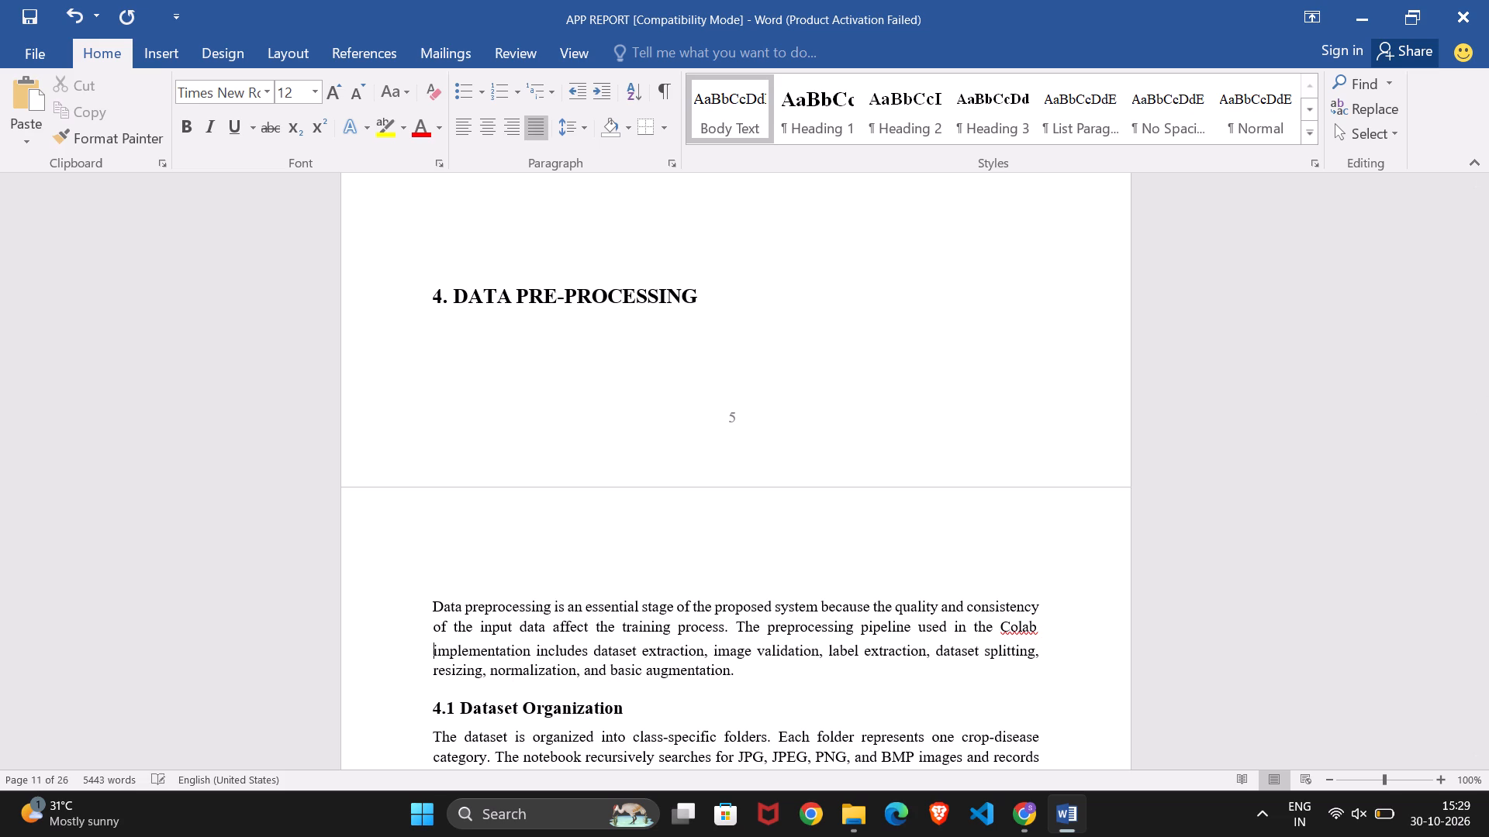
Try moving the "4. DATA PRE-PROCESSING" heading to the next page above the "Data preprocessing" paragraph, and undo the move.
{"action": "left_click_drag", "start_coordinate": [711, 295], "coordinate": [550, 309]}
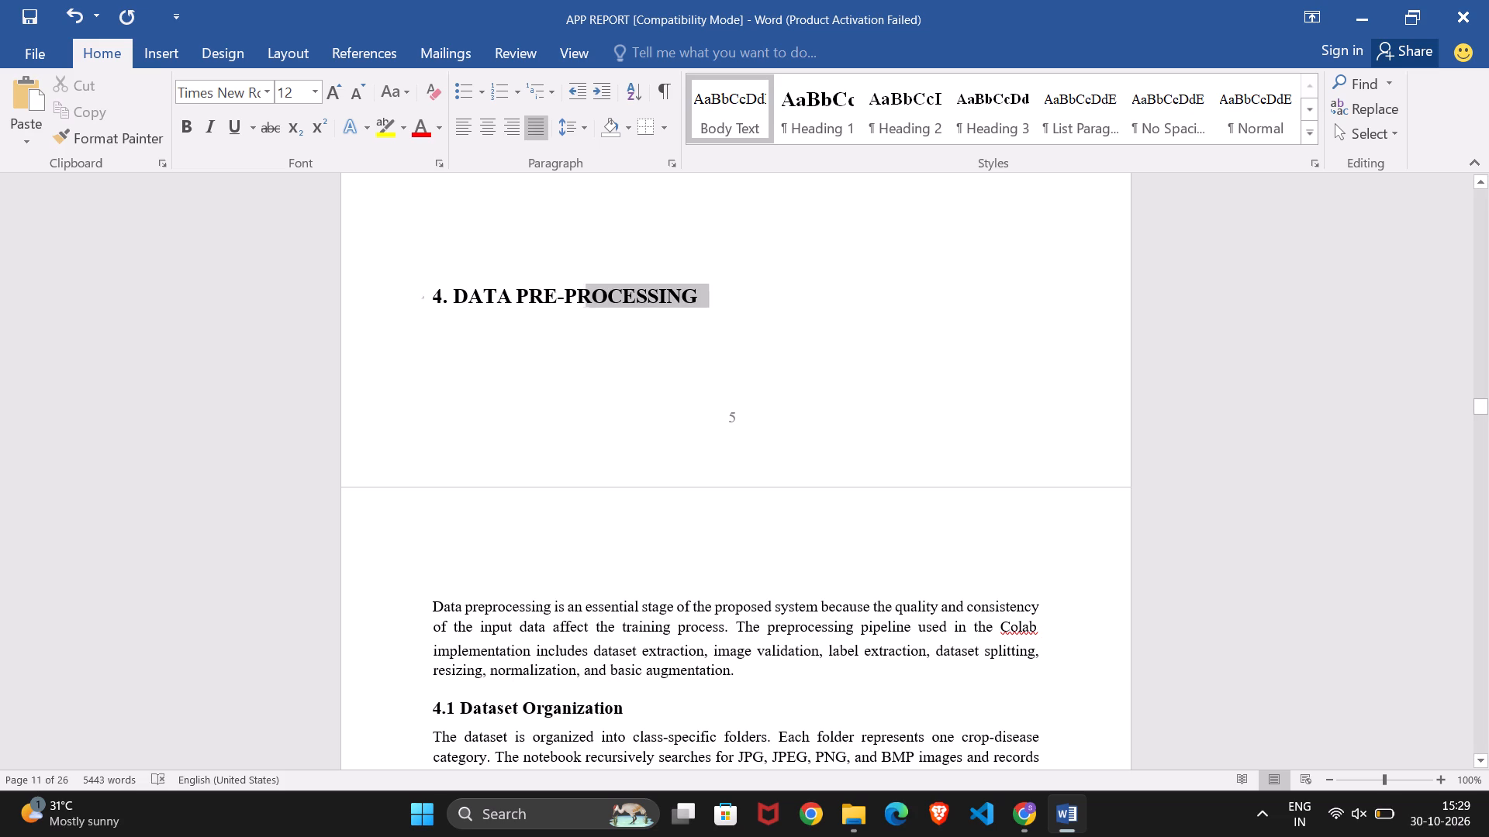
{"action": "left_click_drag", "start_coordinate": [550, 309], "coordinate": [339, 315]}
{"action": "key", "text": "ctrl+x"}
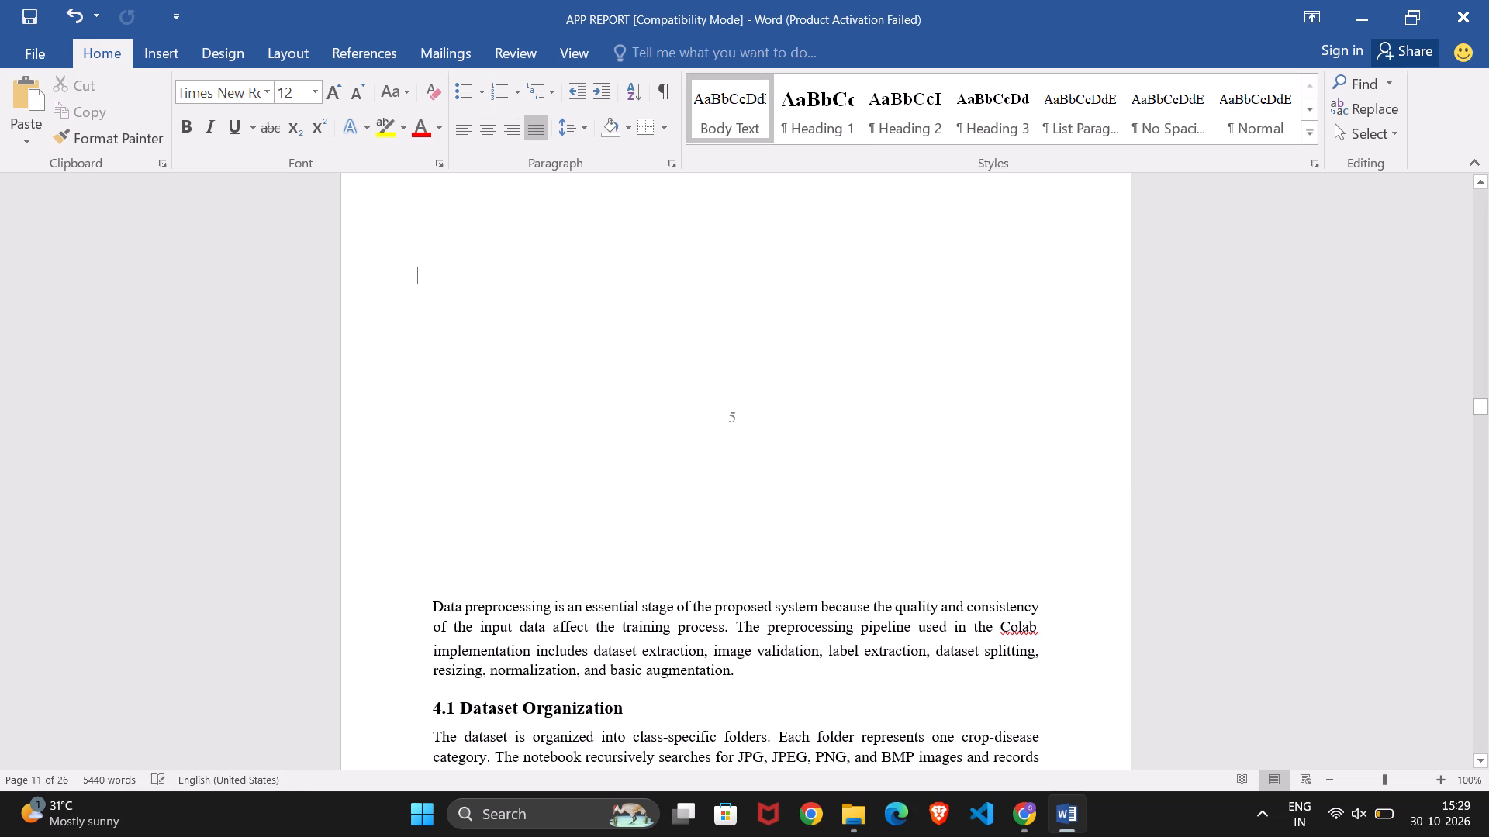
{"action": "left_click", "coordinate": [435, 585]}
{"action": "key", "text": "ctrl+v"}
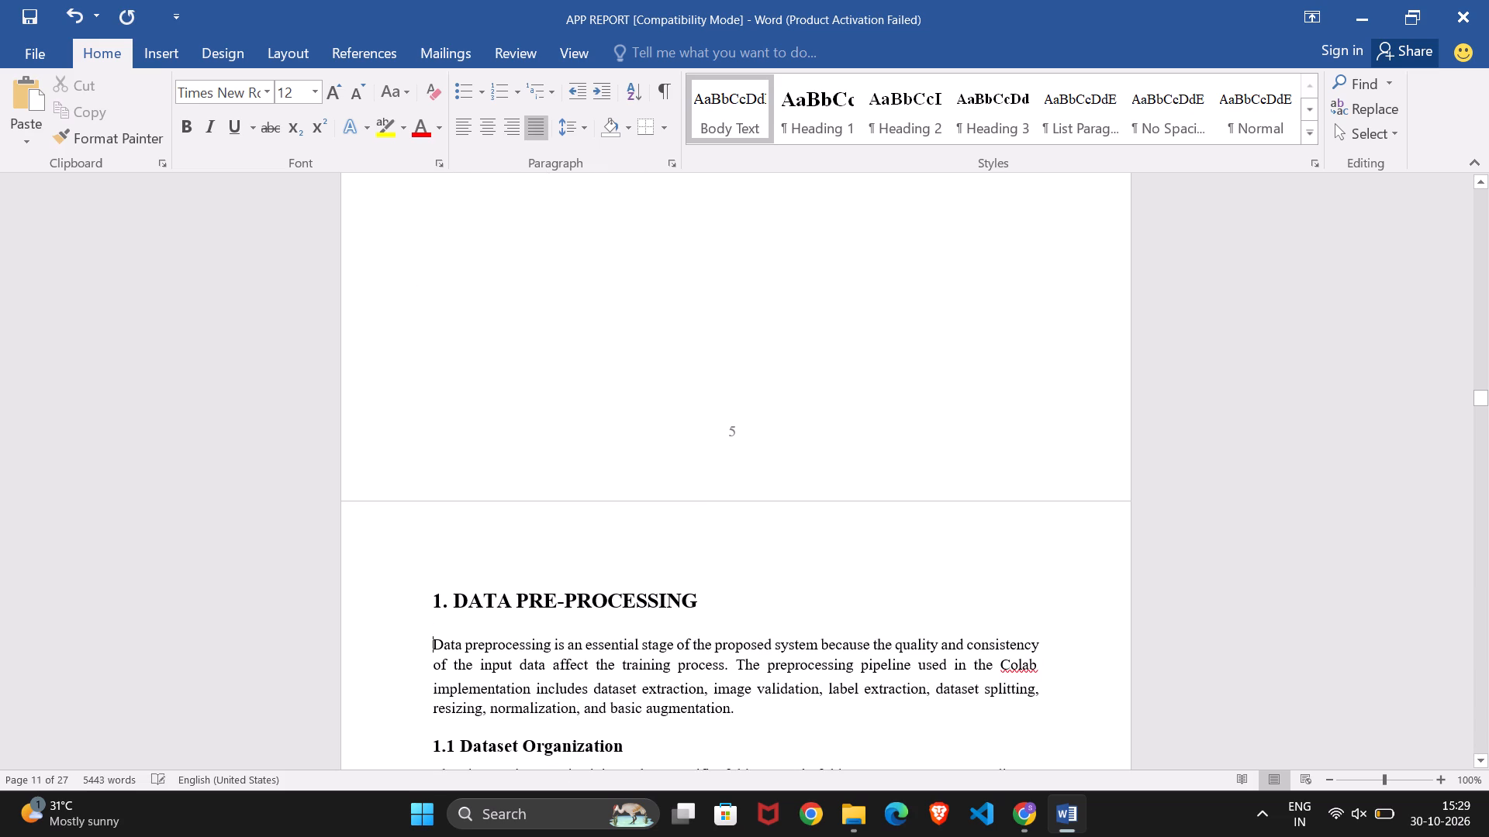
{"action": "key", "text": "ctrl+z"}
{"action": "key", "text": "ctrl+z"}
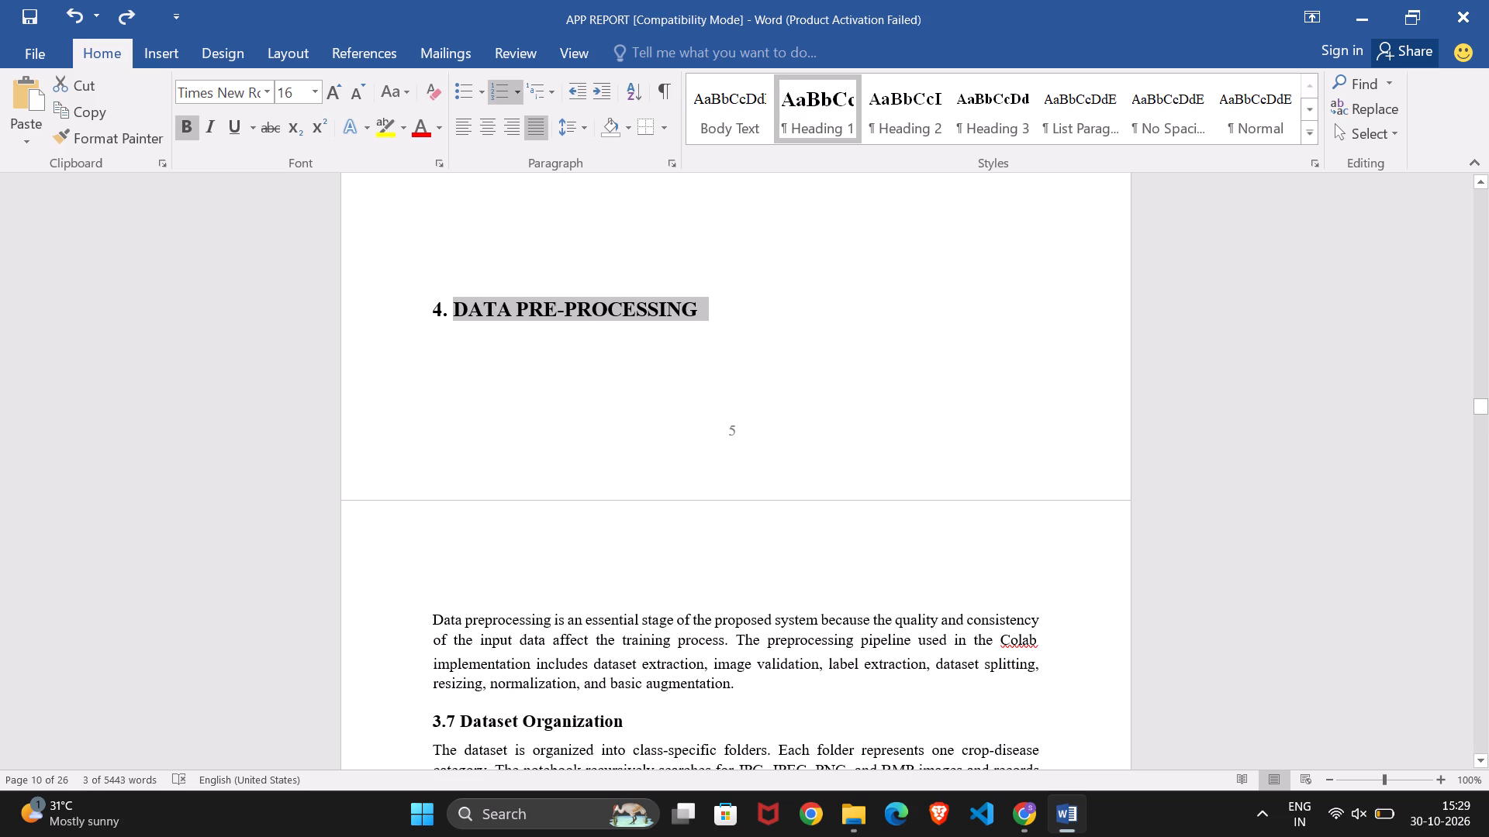
Review the pages from "2. INTRODUCTION" through "4. DATA PRE-PROCESSING" for how section headings sit relative to page breaks.
{"action": "scroll", "coordinate": [492, 561], "scroll_direction": "up", "scroll_amount": 6}
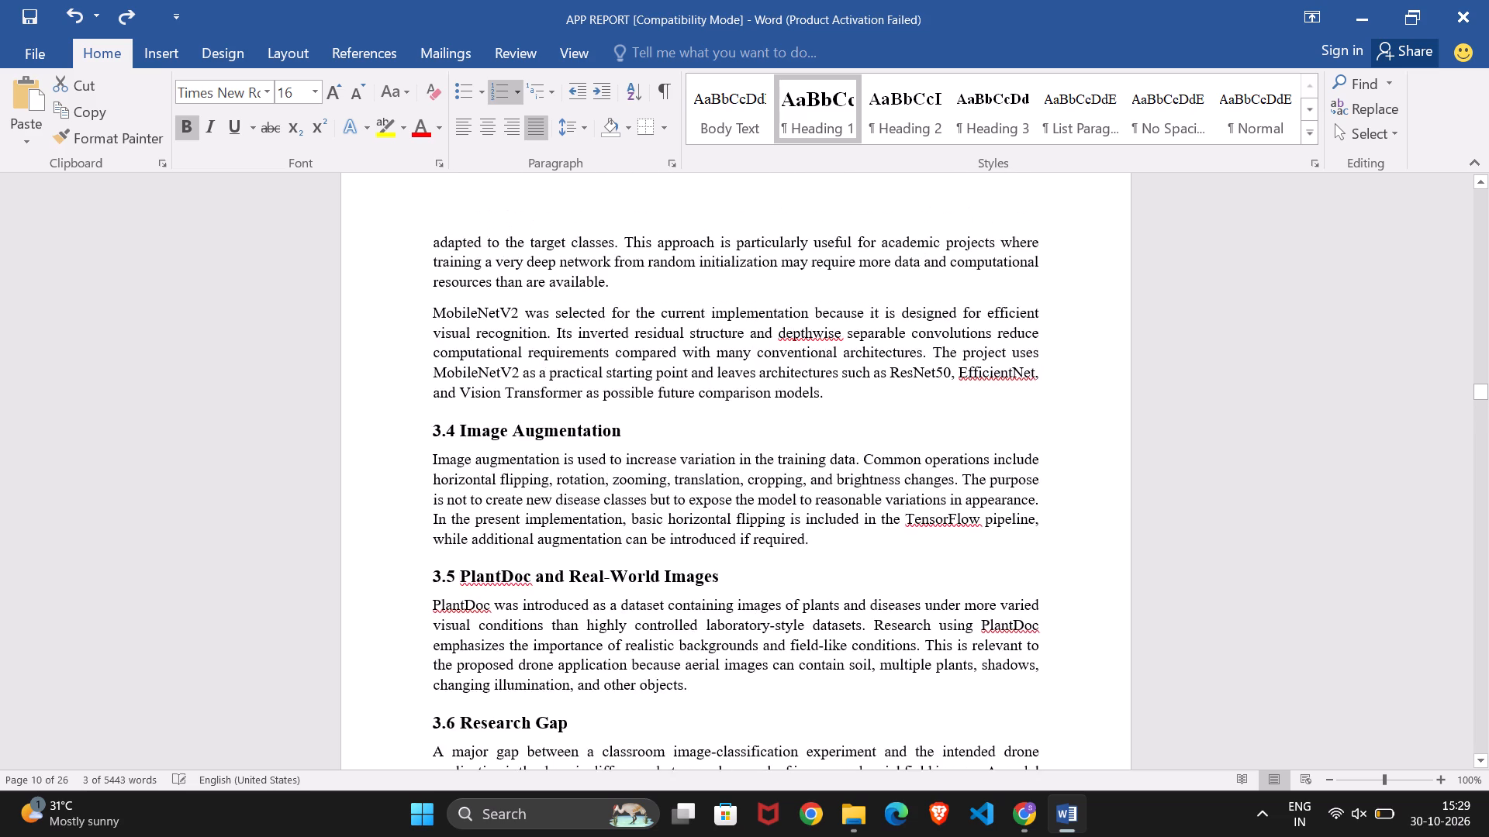
{"action": "scroll", "coordinate": [492, 561], "scroll_direction": "up", "scroll_amount": 7}
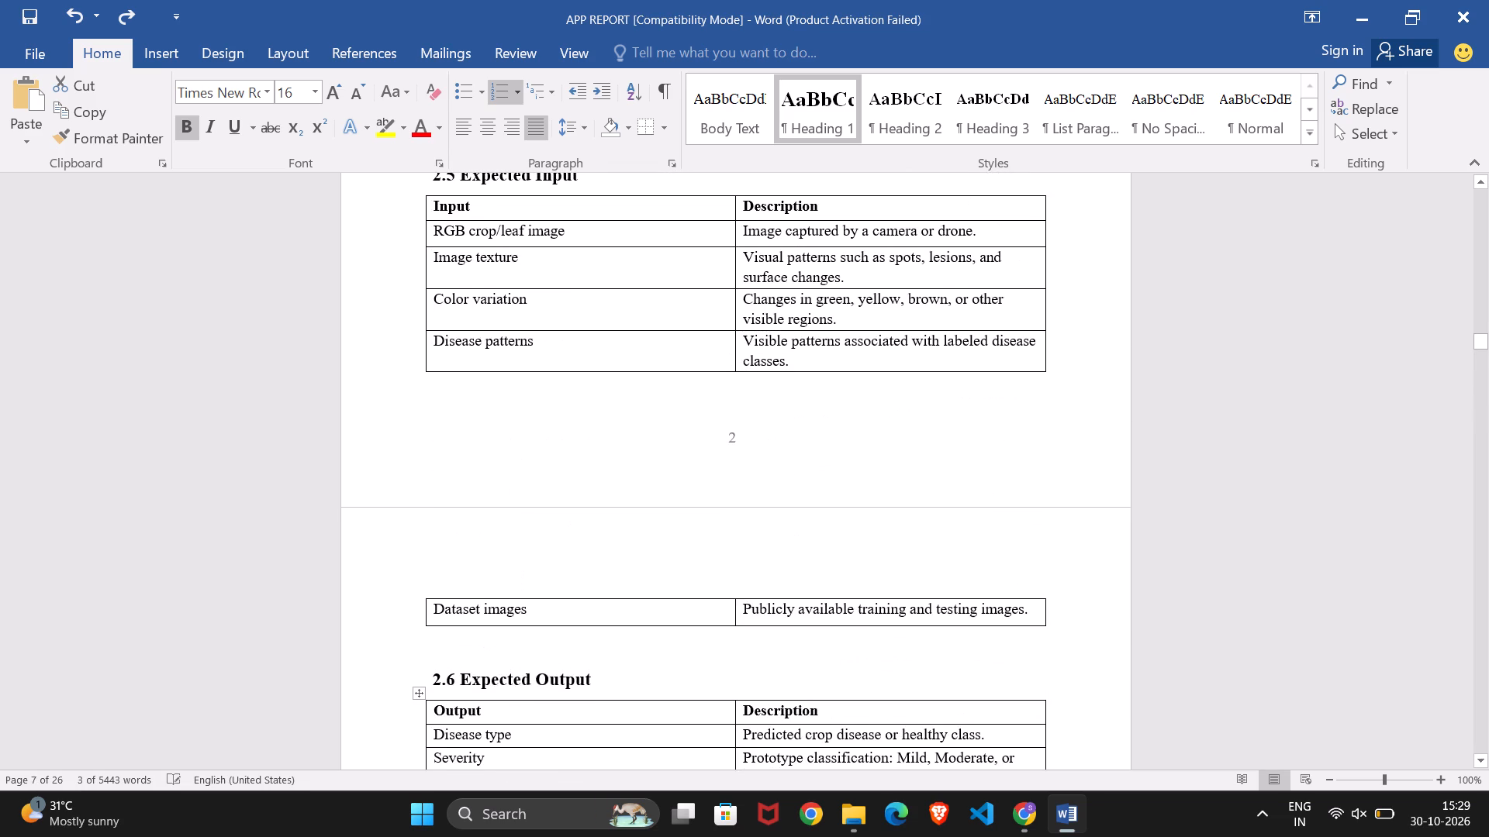
{"action": "scroll", "coordinate": [492, 561], "scroll_direction": "up", "scroll_amount": 7}
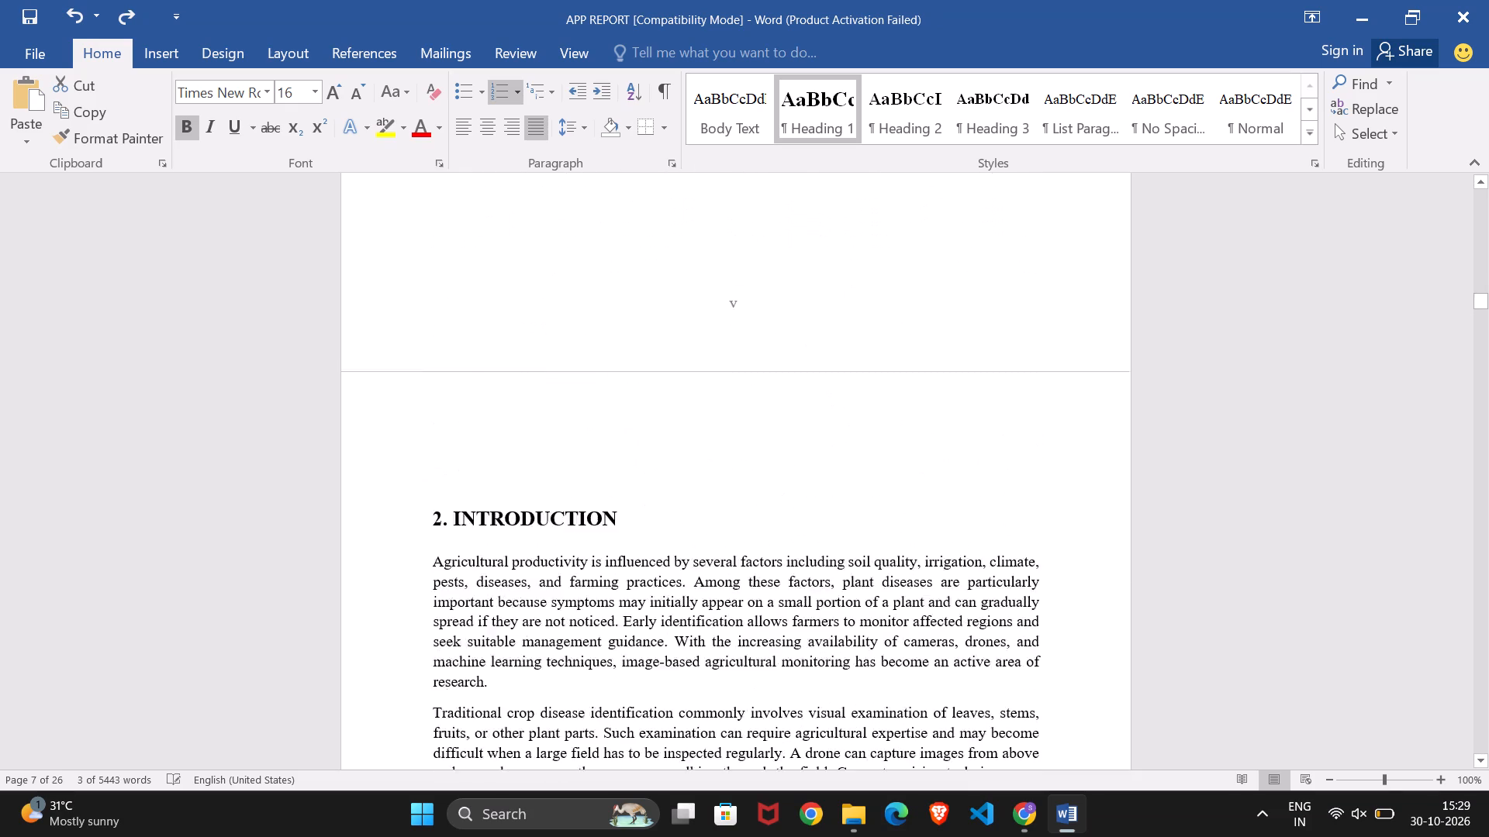
{"action": "scroll", "coordinate": [492, 561], "scroll_direction": "down", "scroll_amount": 6}
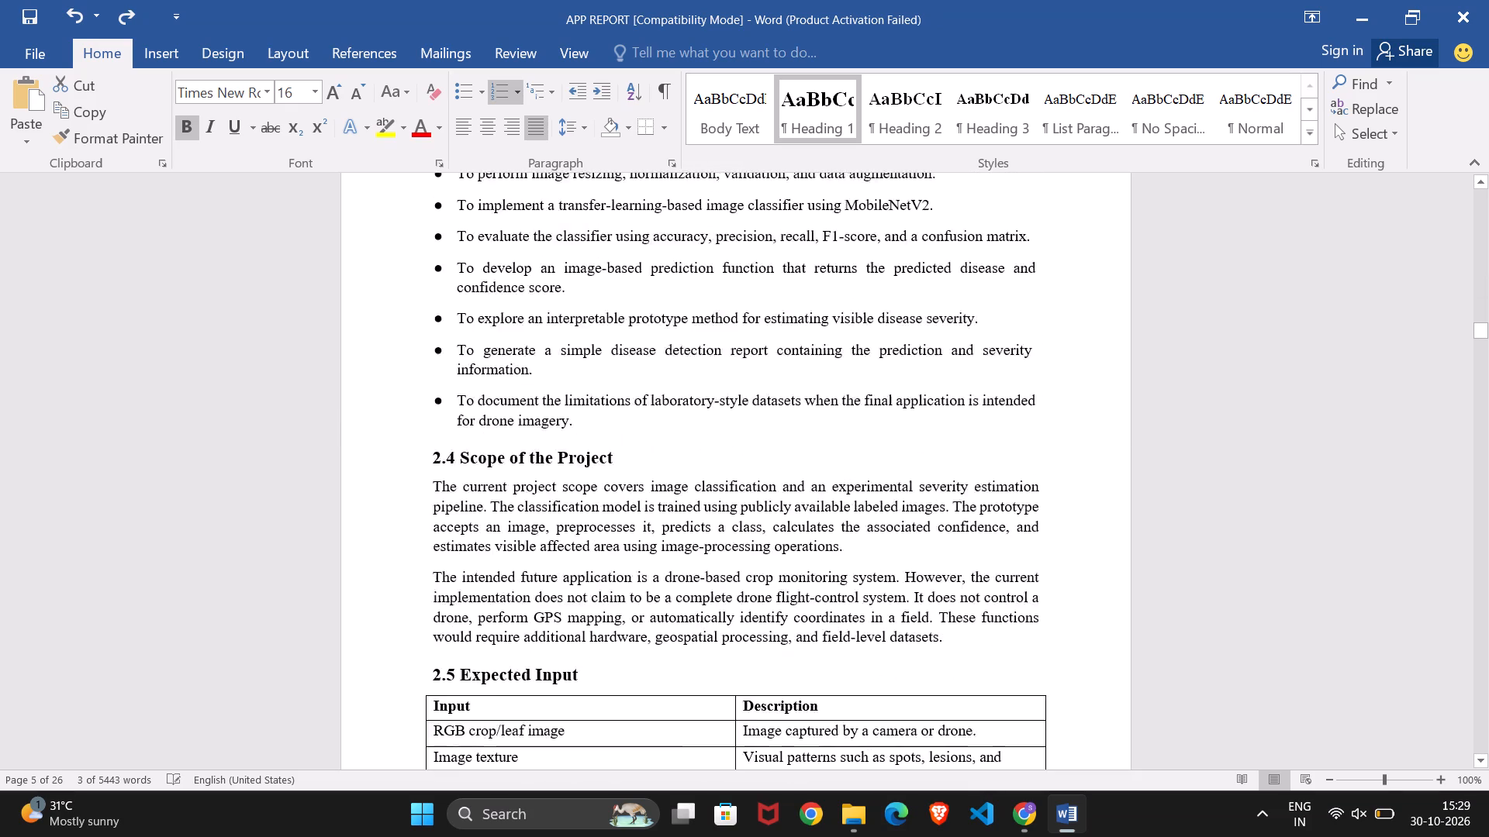
{"action": "scroll", "coordinate": [492, 561], "scroll_direction": "down", "scroll_amount": 5}
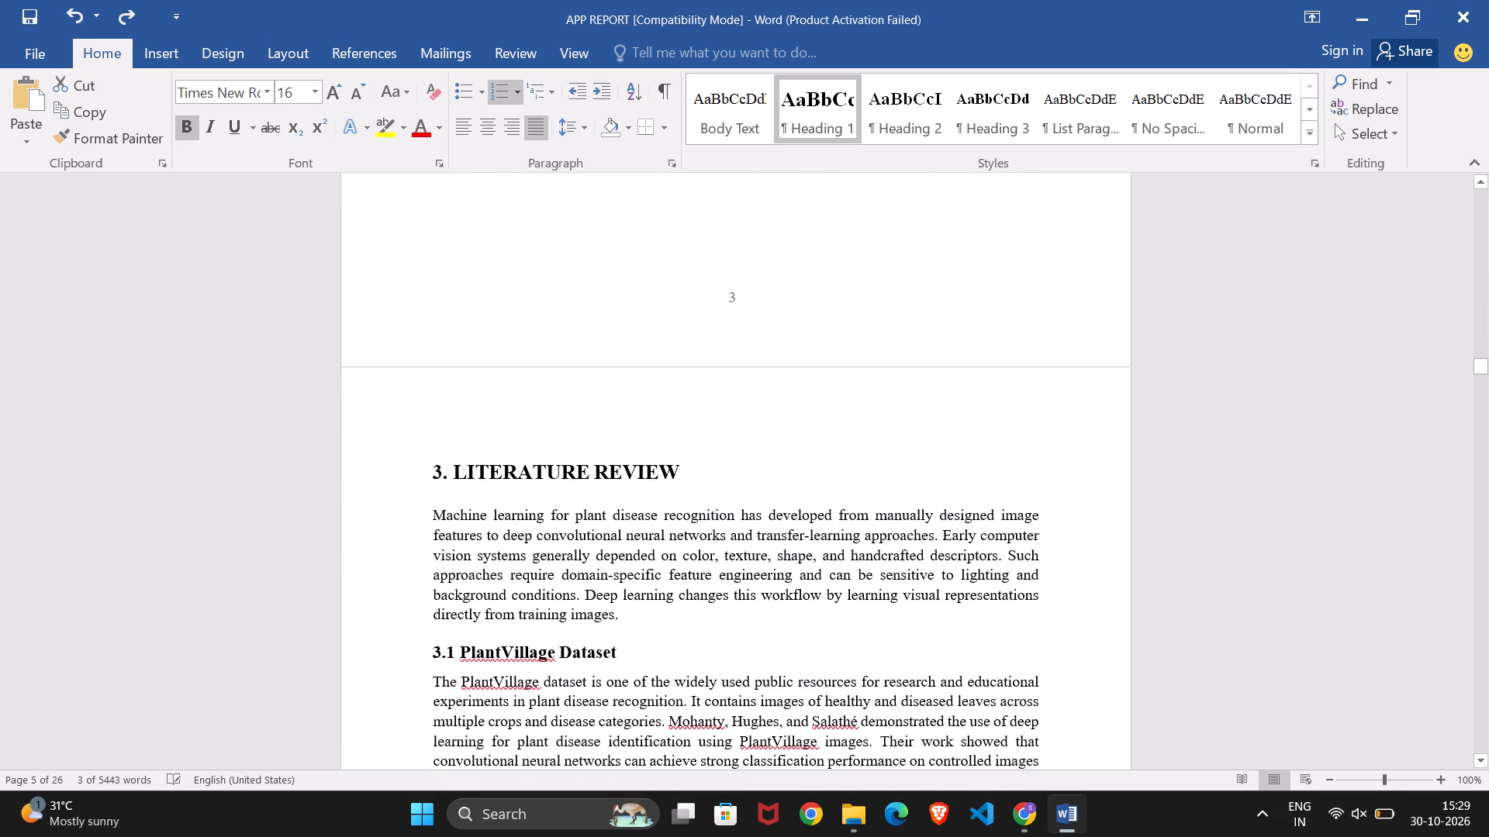
{"action": "scroll", "coordinate": [492, 561], "scroll_direction": "down", "scroll_amount": 4}
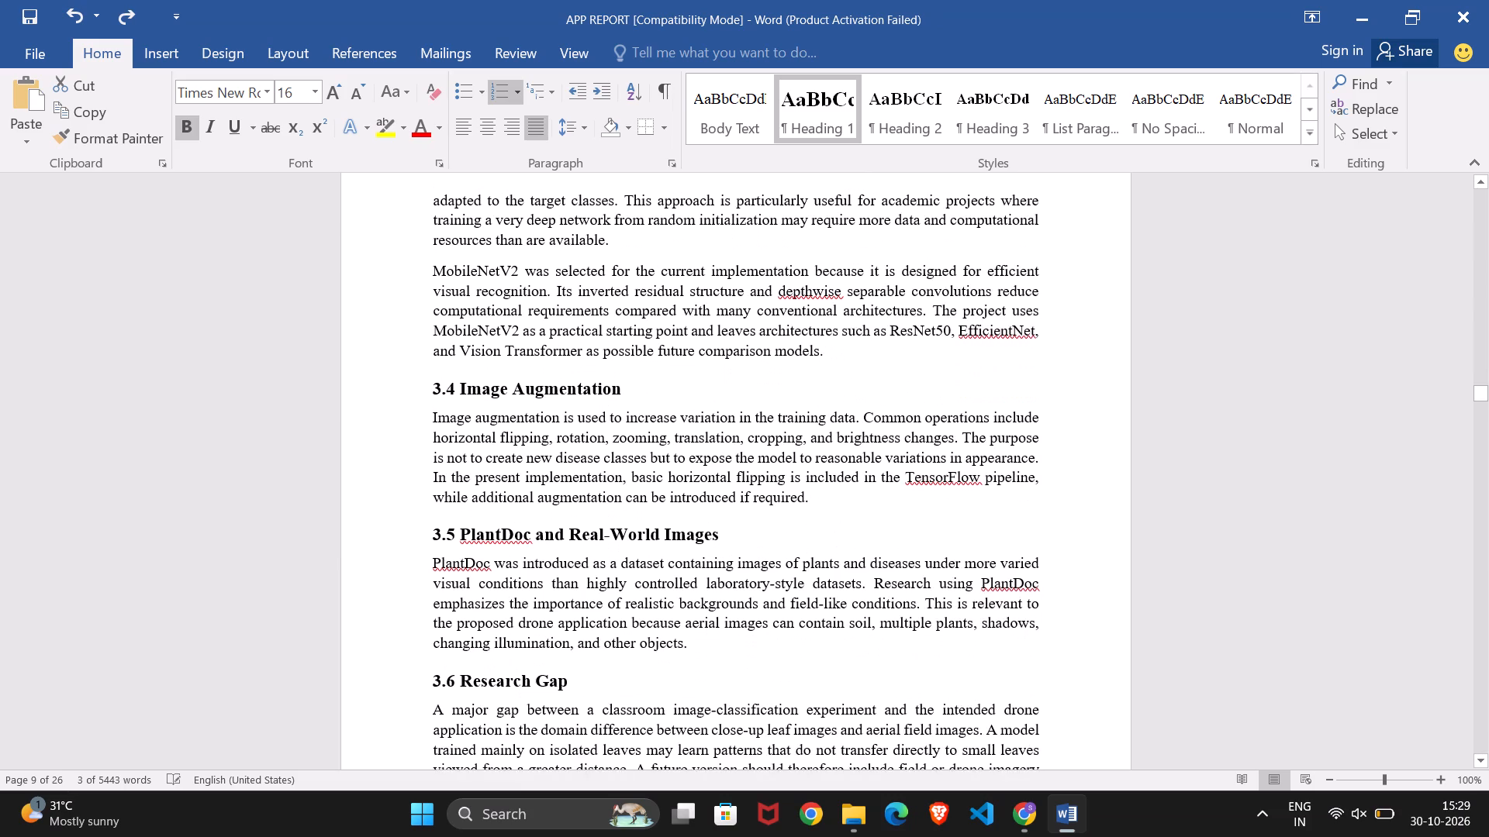
{"action": "scroll", "coordinate": [492, 561], "scroll_direction": "down", "scroll_amount": 2}
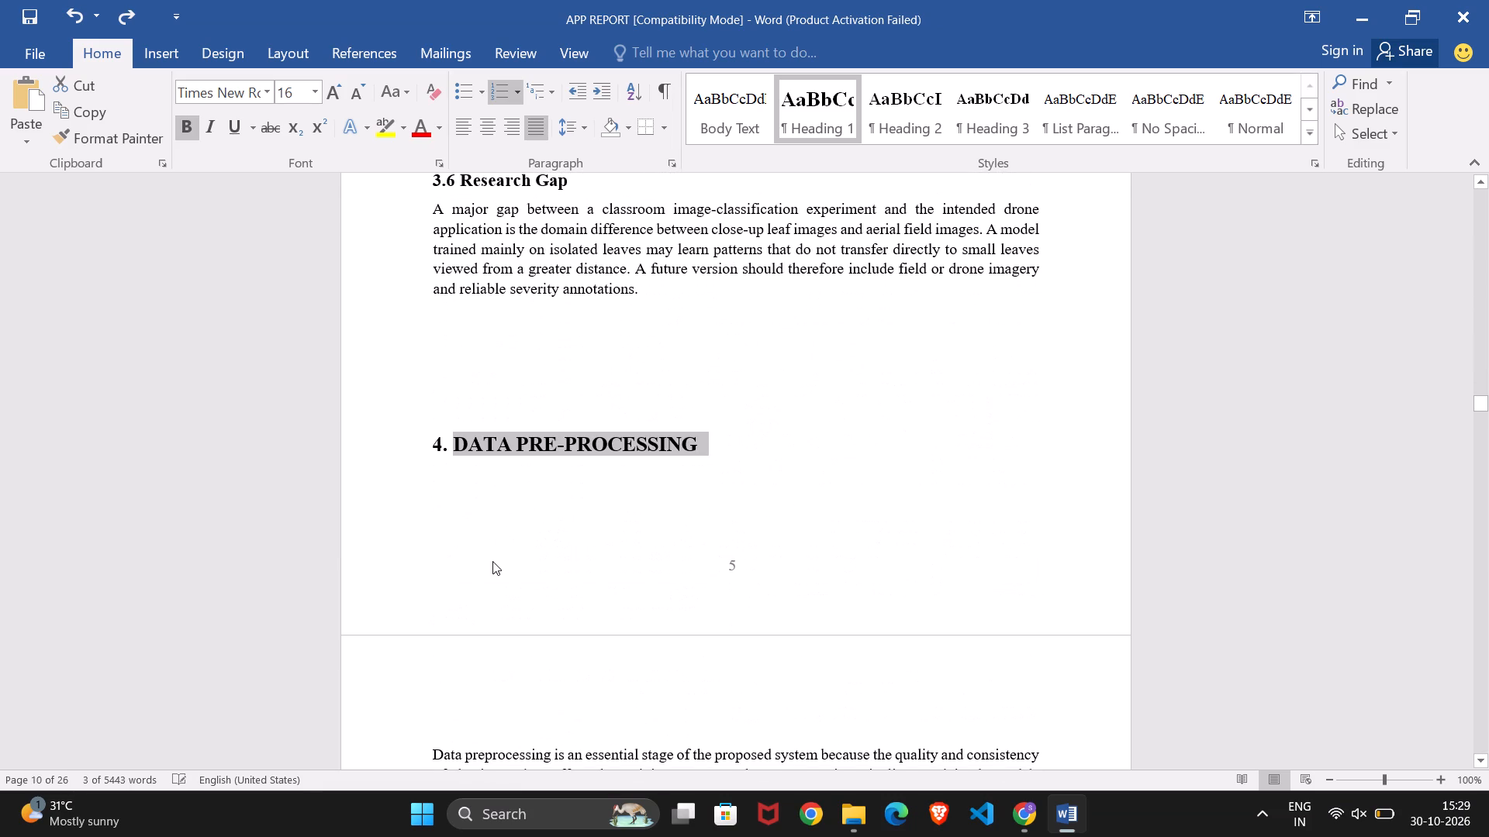
{"action": "scroll", "coordinate": [492, 561], "scroll_direction": "down", "scroll_amount": 2}
{"action": "scroll", "coordinate": [492, 561], "scroll_direction": "up", "scroll_amount": 1}
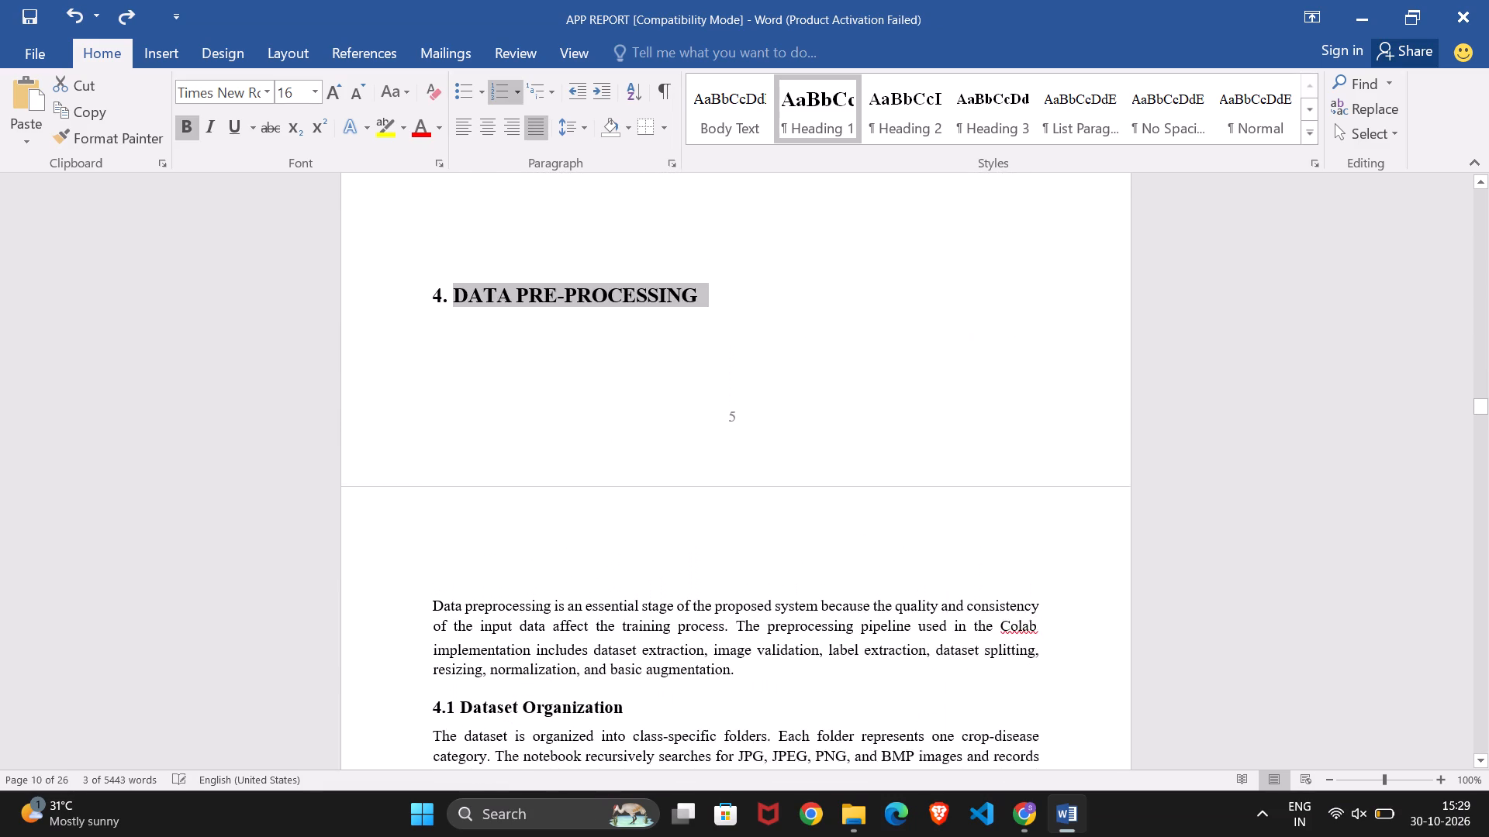
{"action": "scroll", "coordinate": [492, 561], "scroll_direction": "up", "scroll_amount": 1}
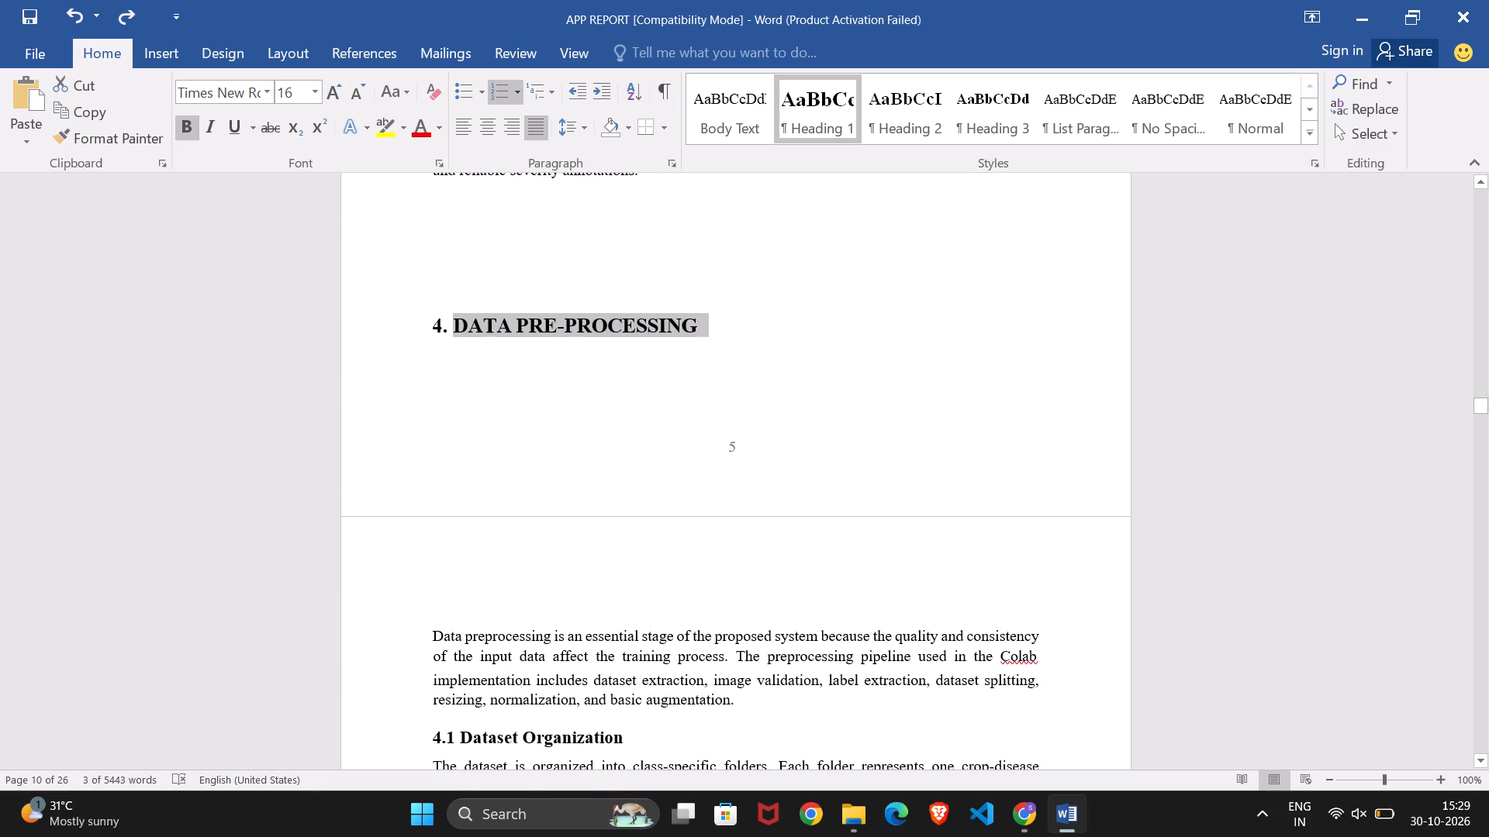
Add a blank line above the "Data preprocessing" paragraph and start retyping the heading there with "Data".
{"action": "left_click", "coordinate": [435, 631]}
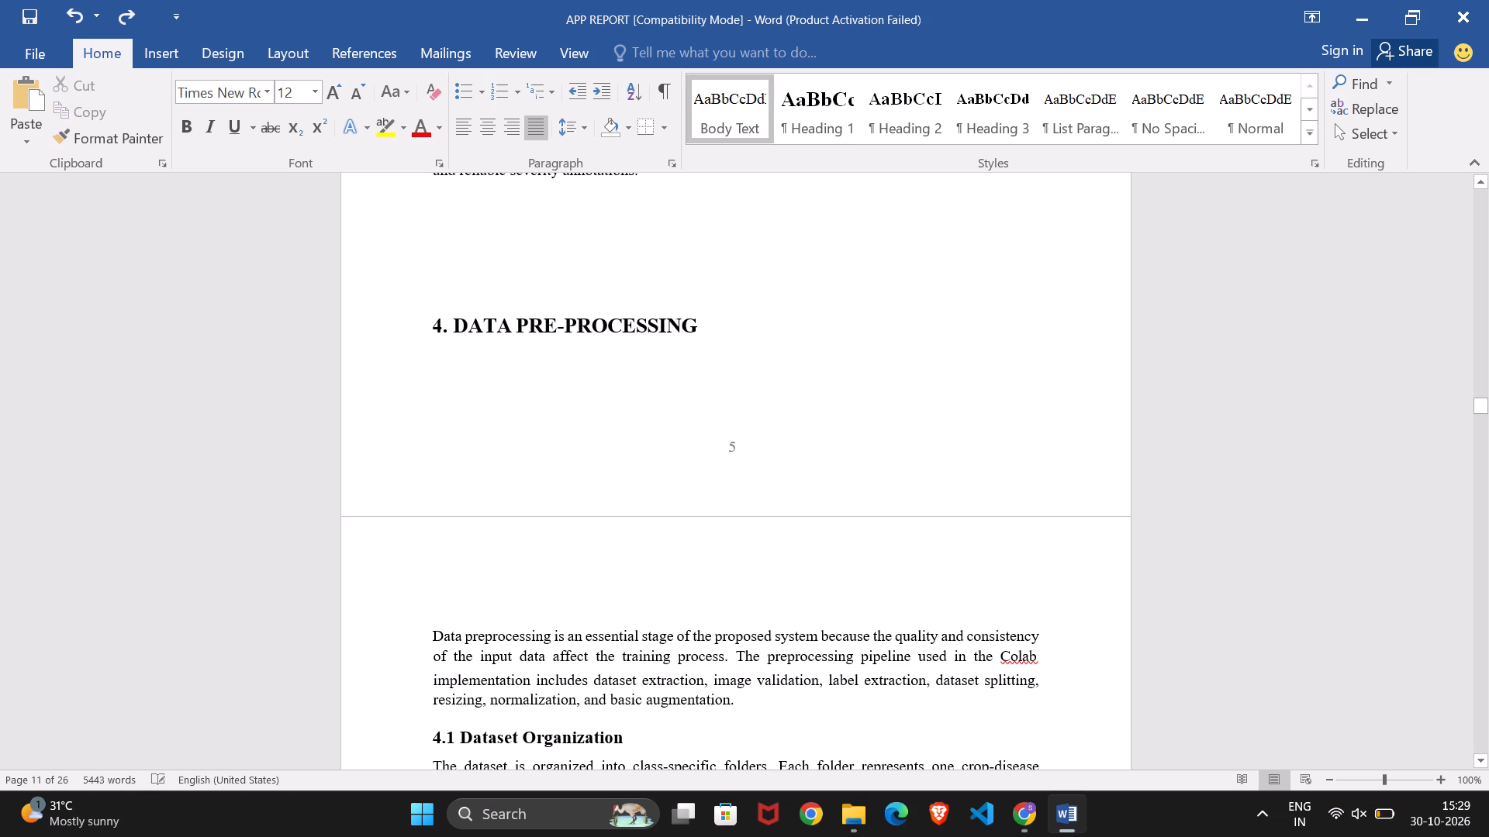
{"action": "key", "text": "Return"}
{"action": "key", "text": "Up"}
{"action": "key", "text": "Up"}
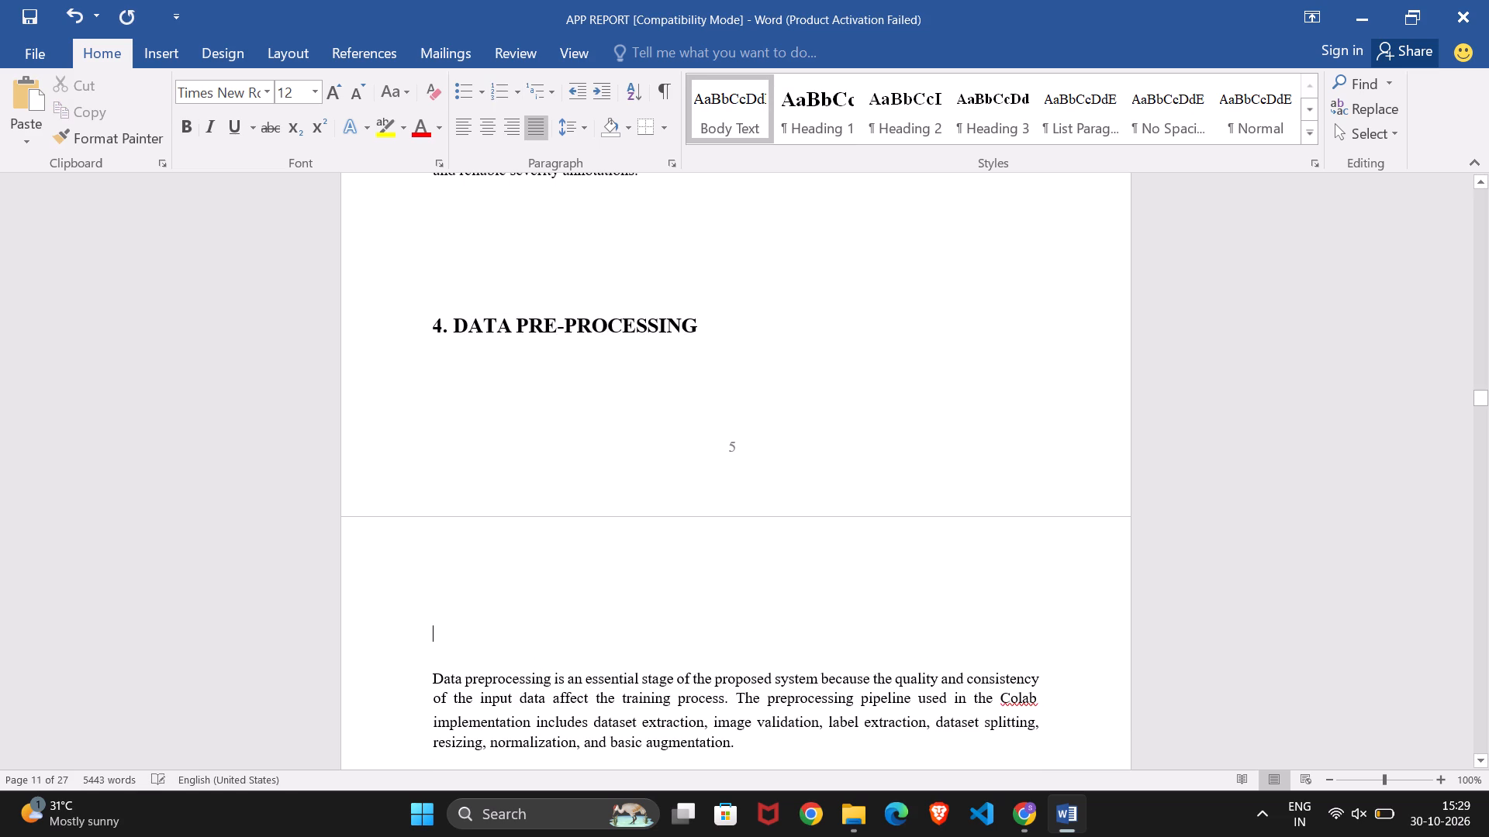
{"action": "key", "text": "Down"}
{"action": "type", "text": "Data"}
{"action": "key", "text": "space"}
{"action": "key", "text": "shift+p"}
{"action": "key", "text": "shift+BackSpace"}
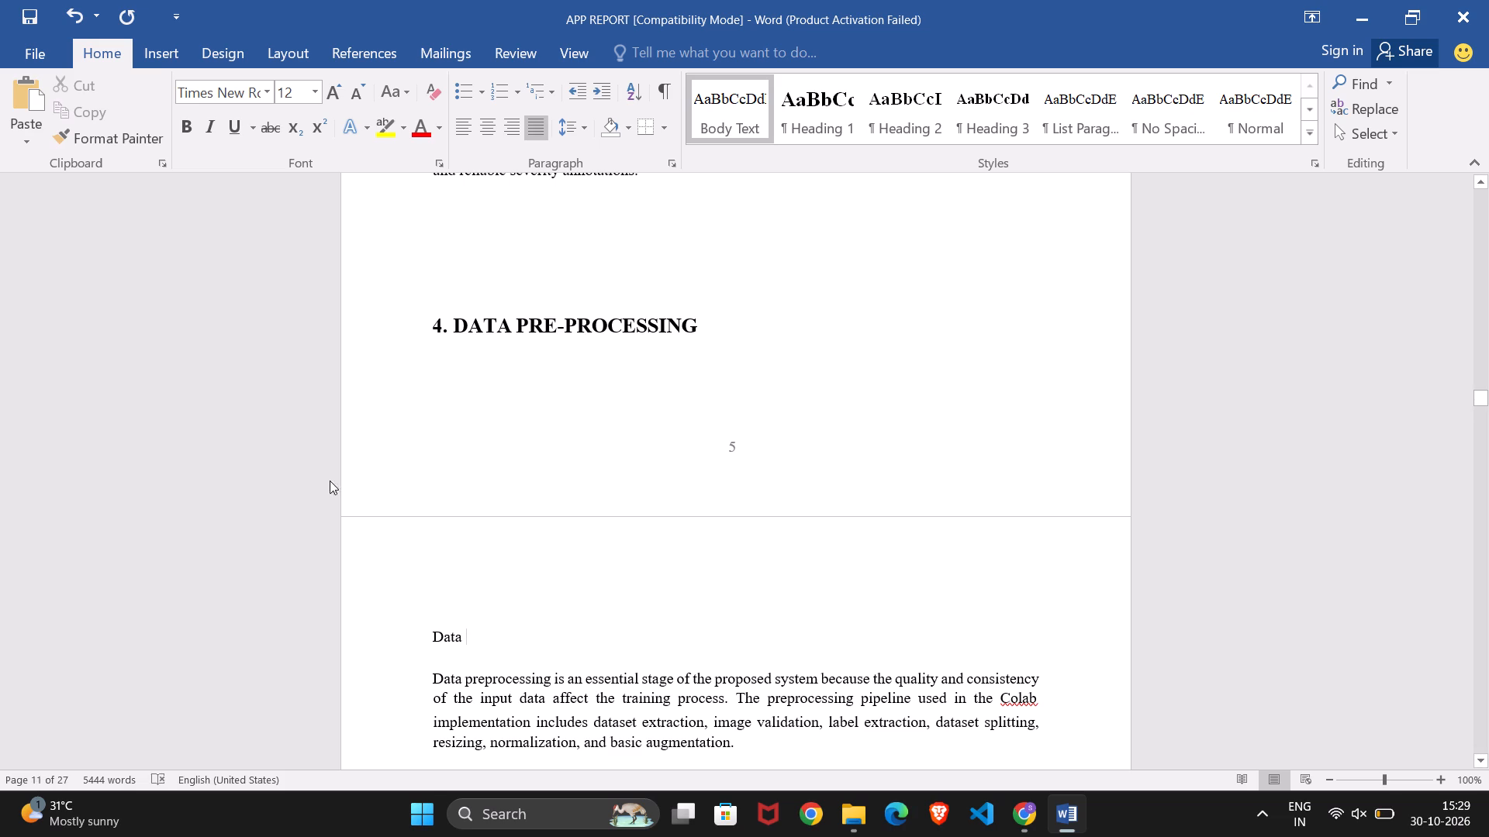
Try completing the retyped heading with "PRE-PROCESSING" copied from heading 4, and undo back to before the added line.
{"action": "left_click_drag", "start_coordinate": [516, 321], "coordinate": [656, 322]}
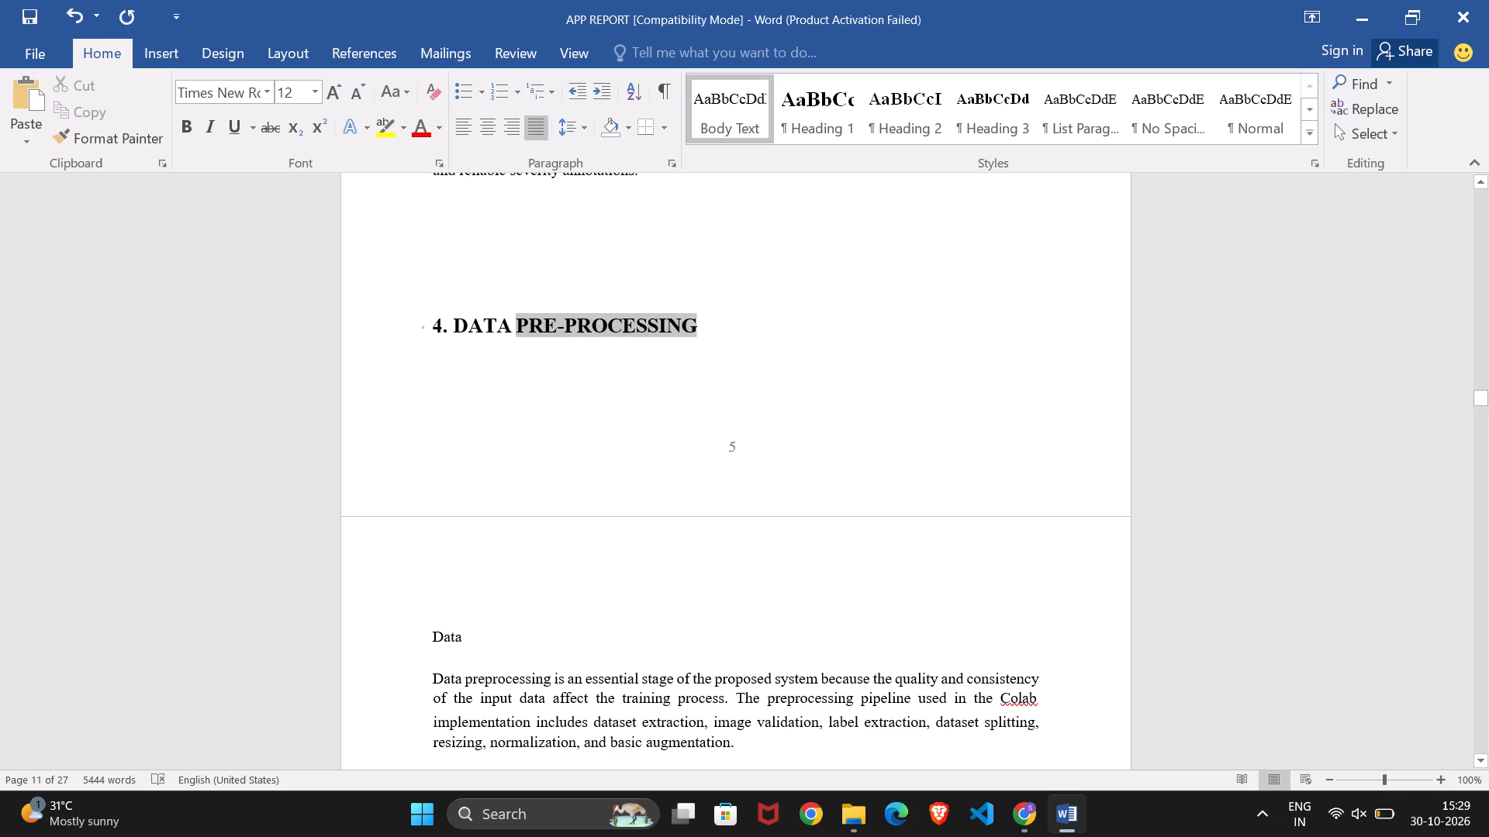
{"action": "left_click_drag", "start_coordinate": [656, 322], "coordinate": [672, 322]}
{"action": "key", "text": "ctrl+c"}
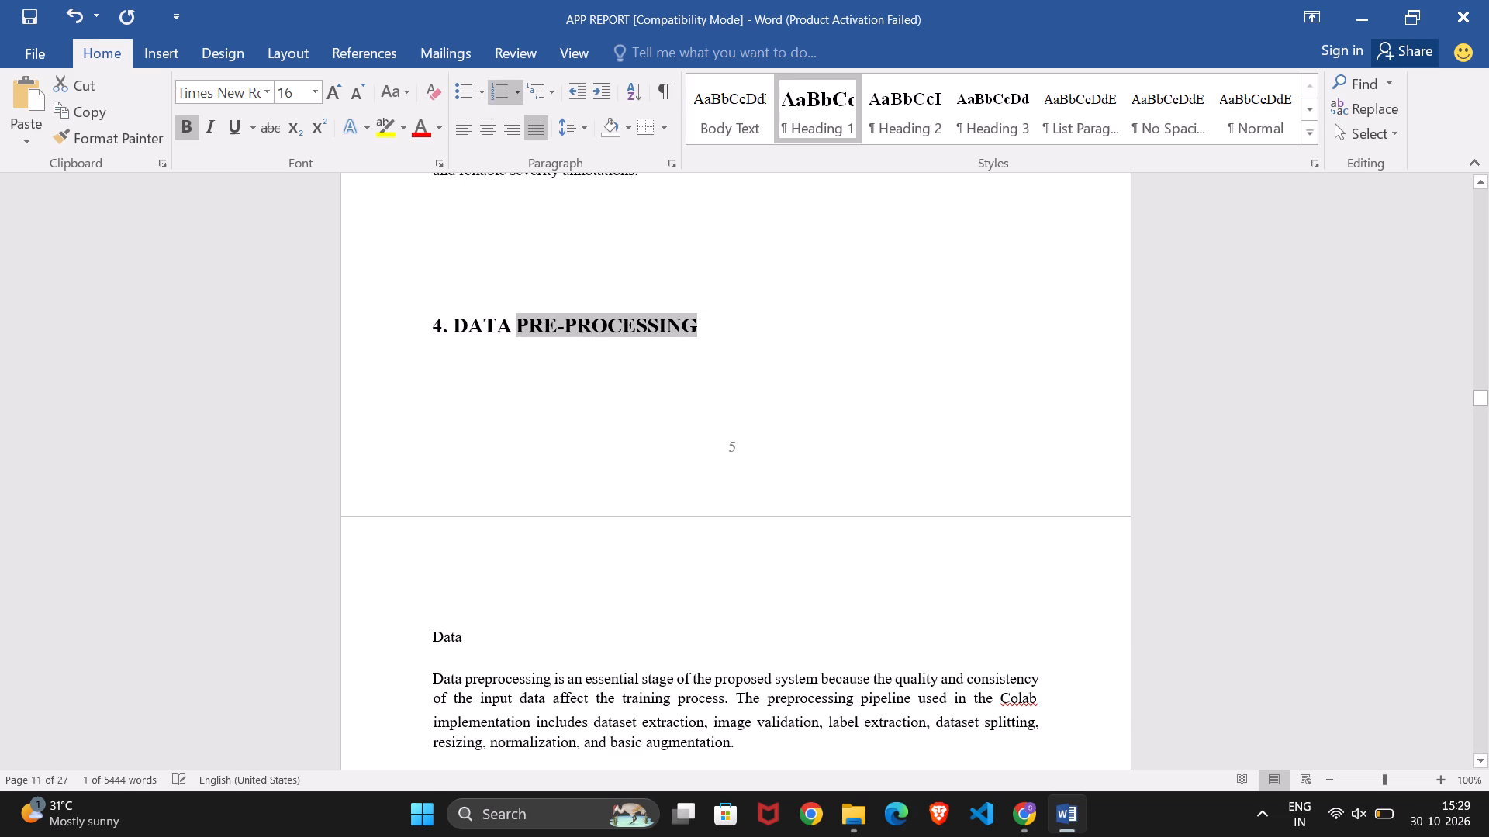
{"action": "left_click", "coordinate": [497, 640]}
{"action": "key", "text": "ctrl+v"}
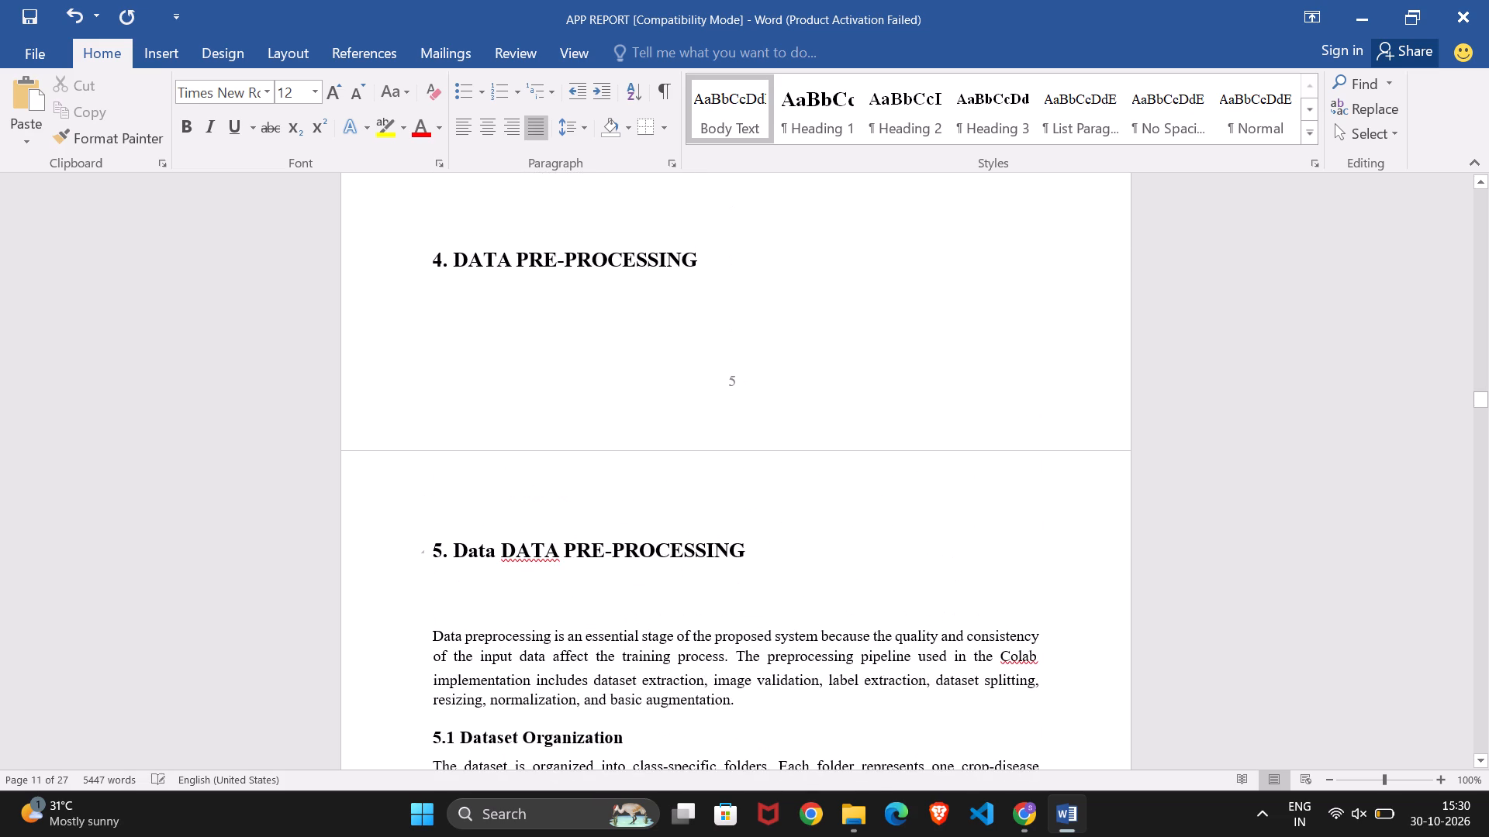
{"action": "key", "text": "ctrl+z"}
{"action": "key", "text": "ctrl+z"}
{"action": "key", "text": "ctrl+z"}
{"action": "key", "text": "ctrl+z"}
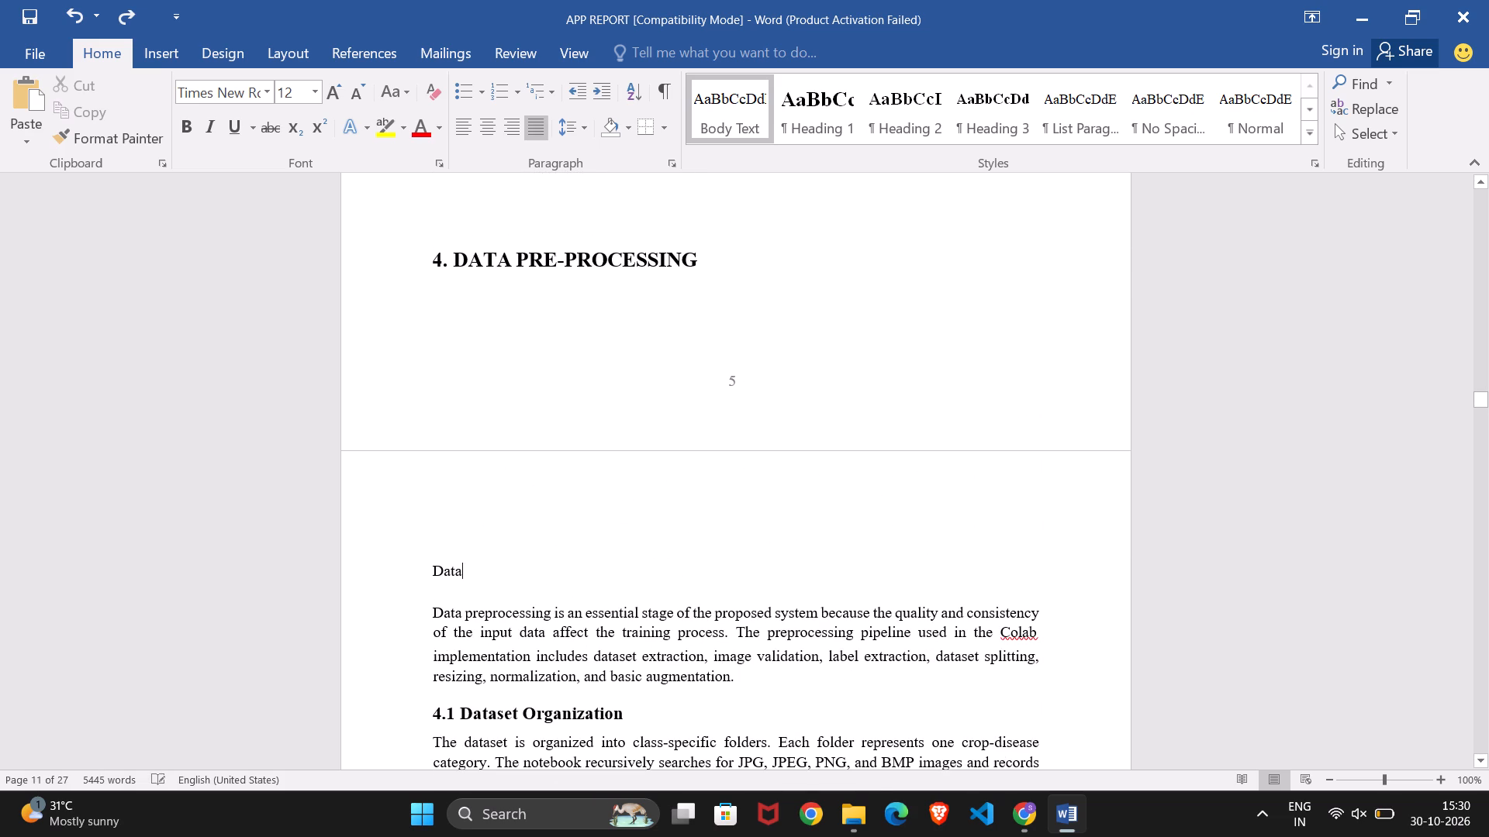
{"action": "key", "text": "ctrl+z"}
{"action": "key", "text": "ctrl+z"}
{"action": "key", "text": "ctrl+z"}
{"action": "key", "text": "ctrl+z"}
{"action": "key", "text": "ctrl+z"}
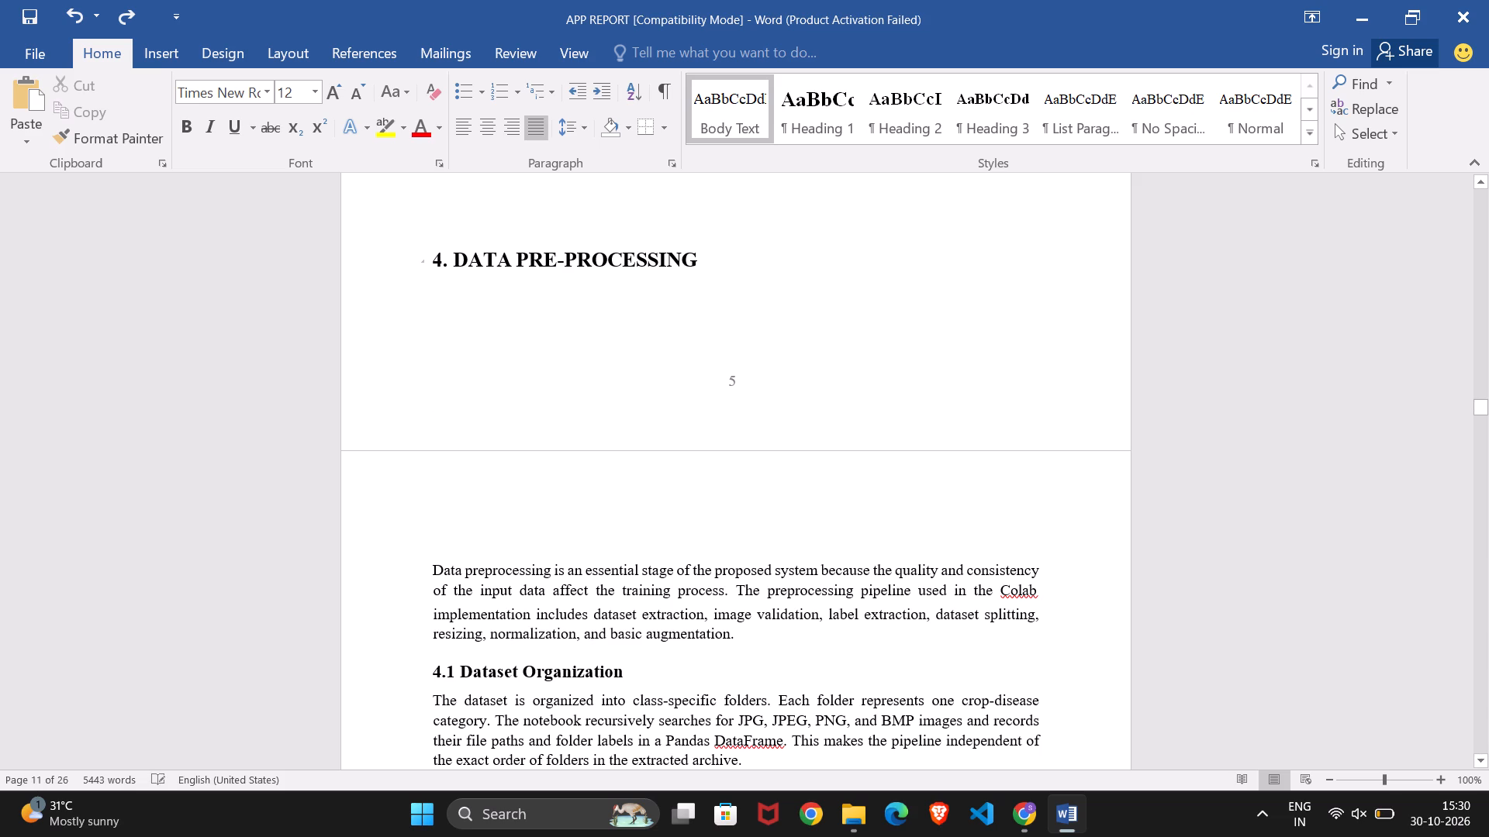
Copy the "DATA PRE-PROCESSING" heading to the next page, directly above the "Data preprocessing is an essential stage" paragraph.
{"action": "left_click_drag", "start_coordinate": [455, 255], "coordinate": [700, 260]}
{"action": "key", "text": "ctrl+c"}
{"action": "left_click", "coordinate": [474, 529]}
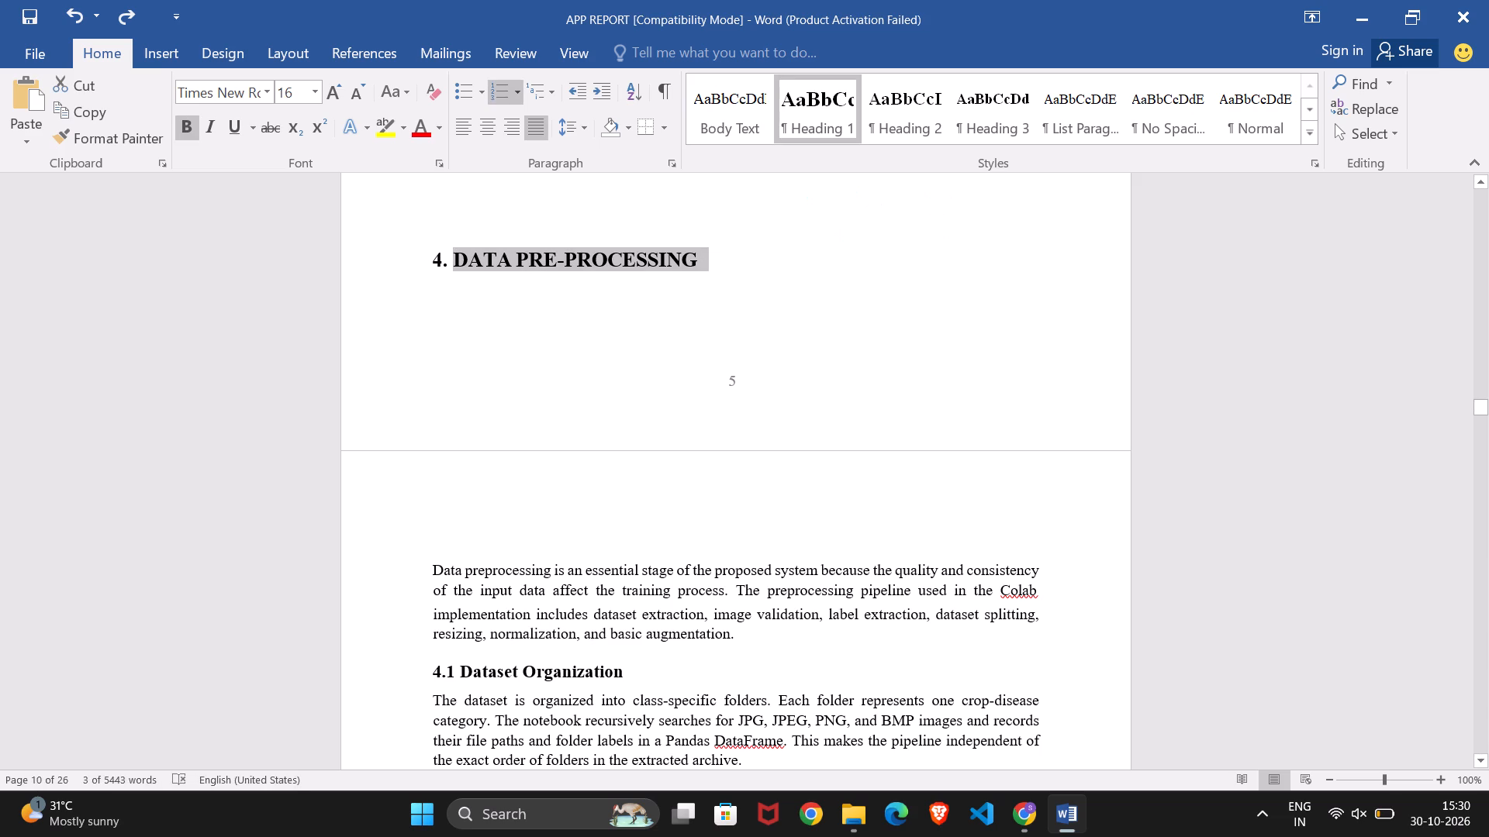
{"action": "key", "text": "Left"}
{"action": "key", "text": "Left"}
{"action": "key", "text": "Left"}
{"action": "key", "text": "Left"}
{"action": "key", "text": "Left"}
{"action": "key", "text": "Left"}
{"action": "key", "text": "Left"}
{"action": "key", "text": "Left"}
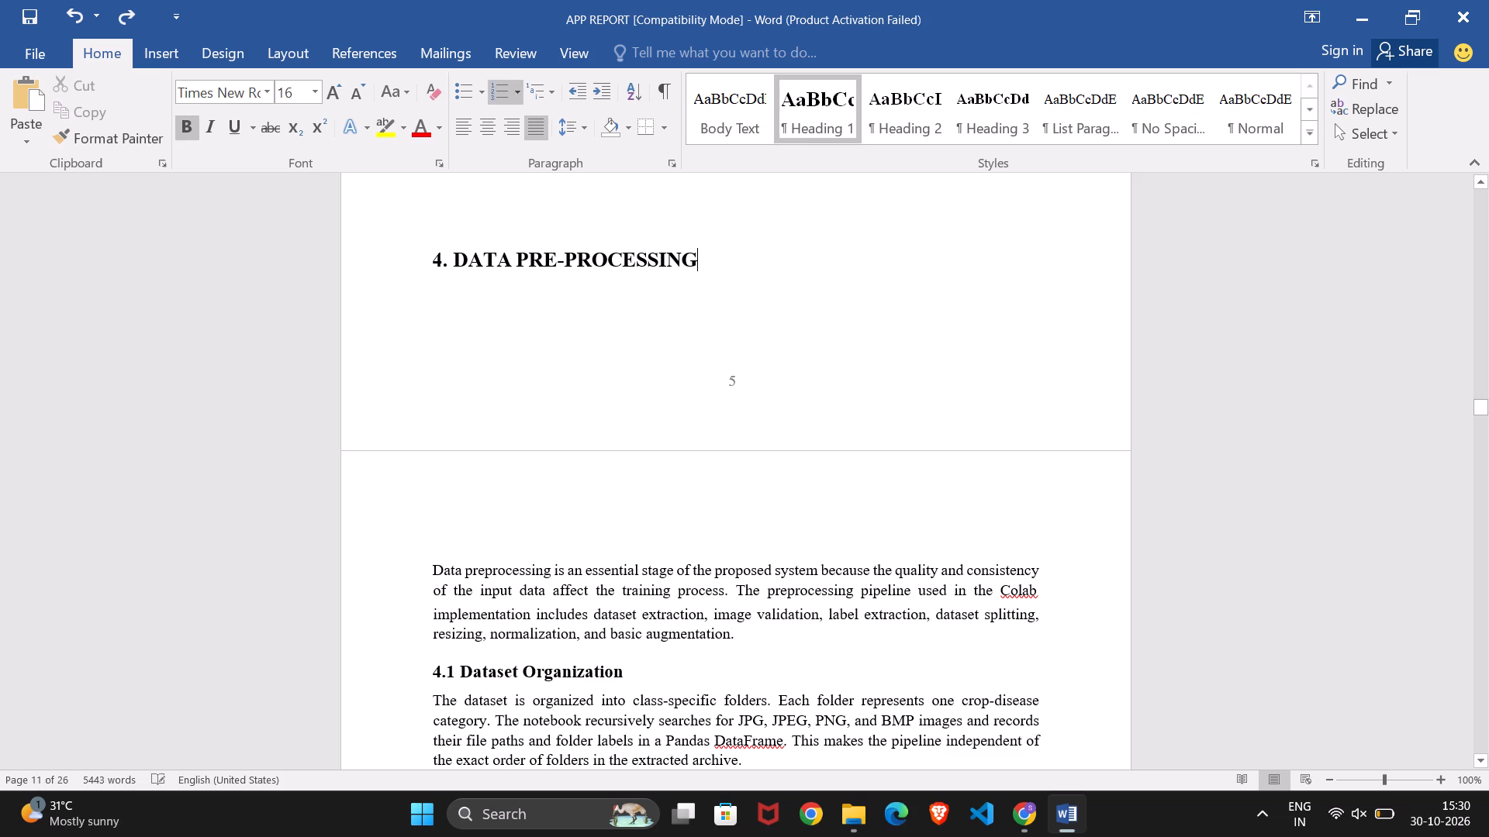
{"action": "key", "text": "Right"}
{"action": "key", "text": "Right"}
{"action": "key", "text": "Right"}
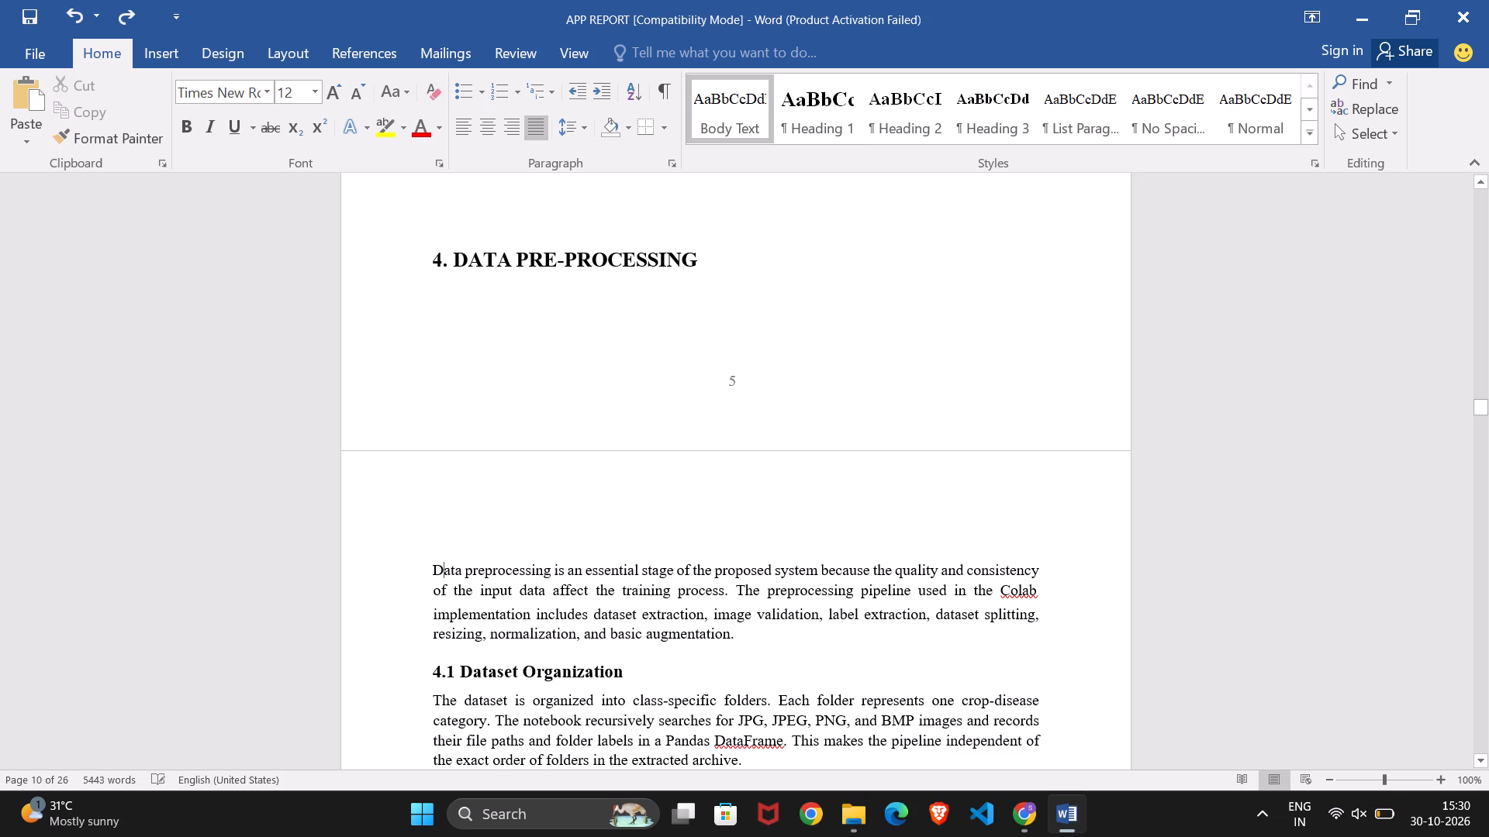
{"action": "key", "text": "Left"}
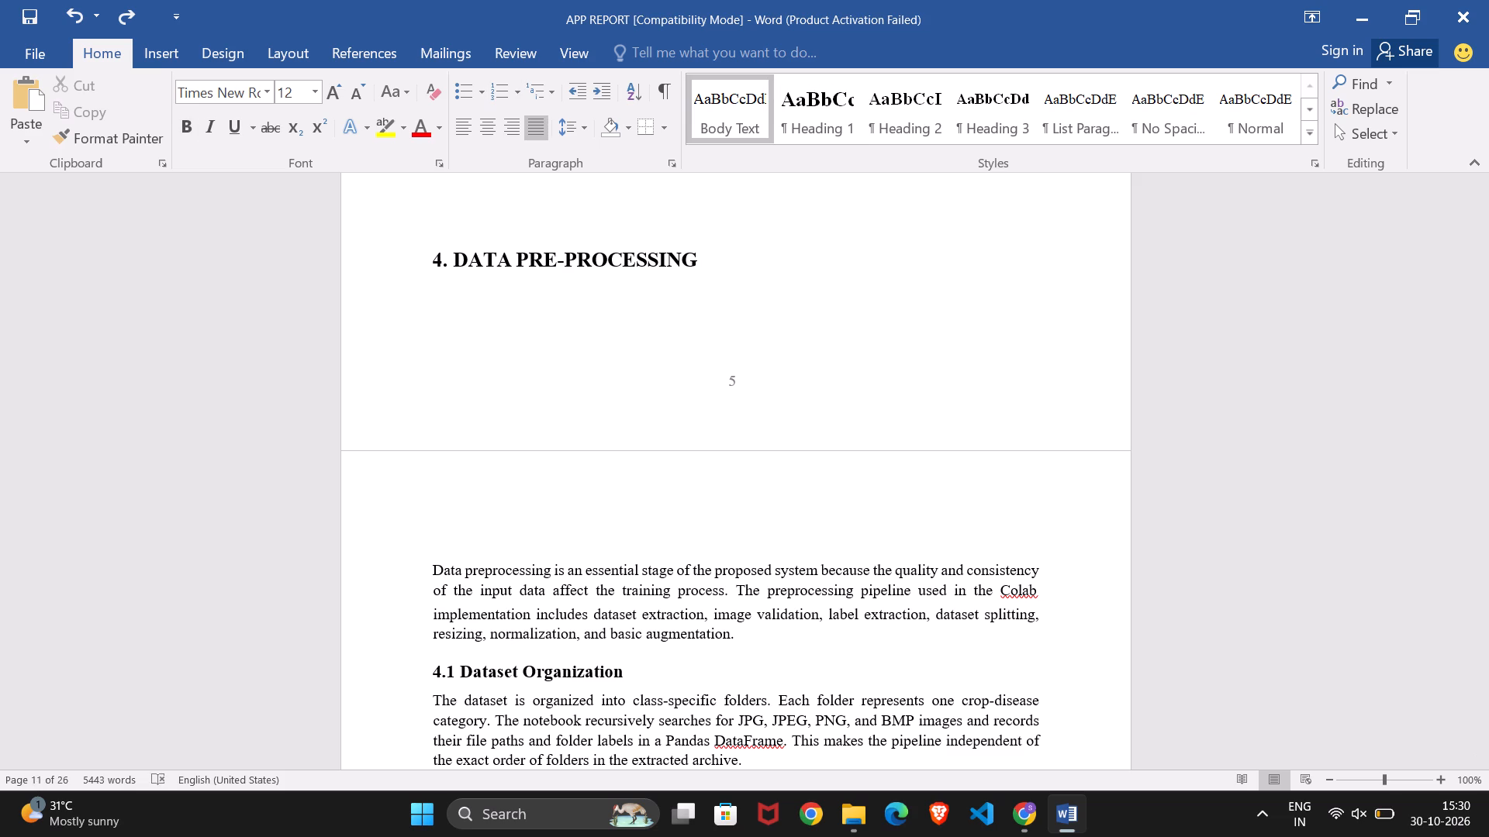
{"action": "key", "text": "ctrl+v"}
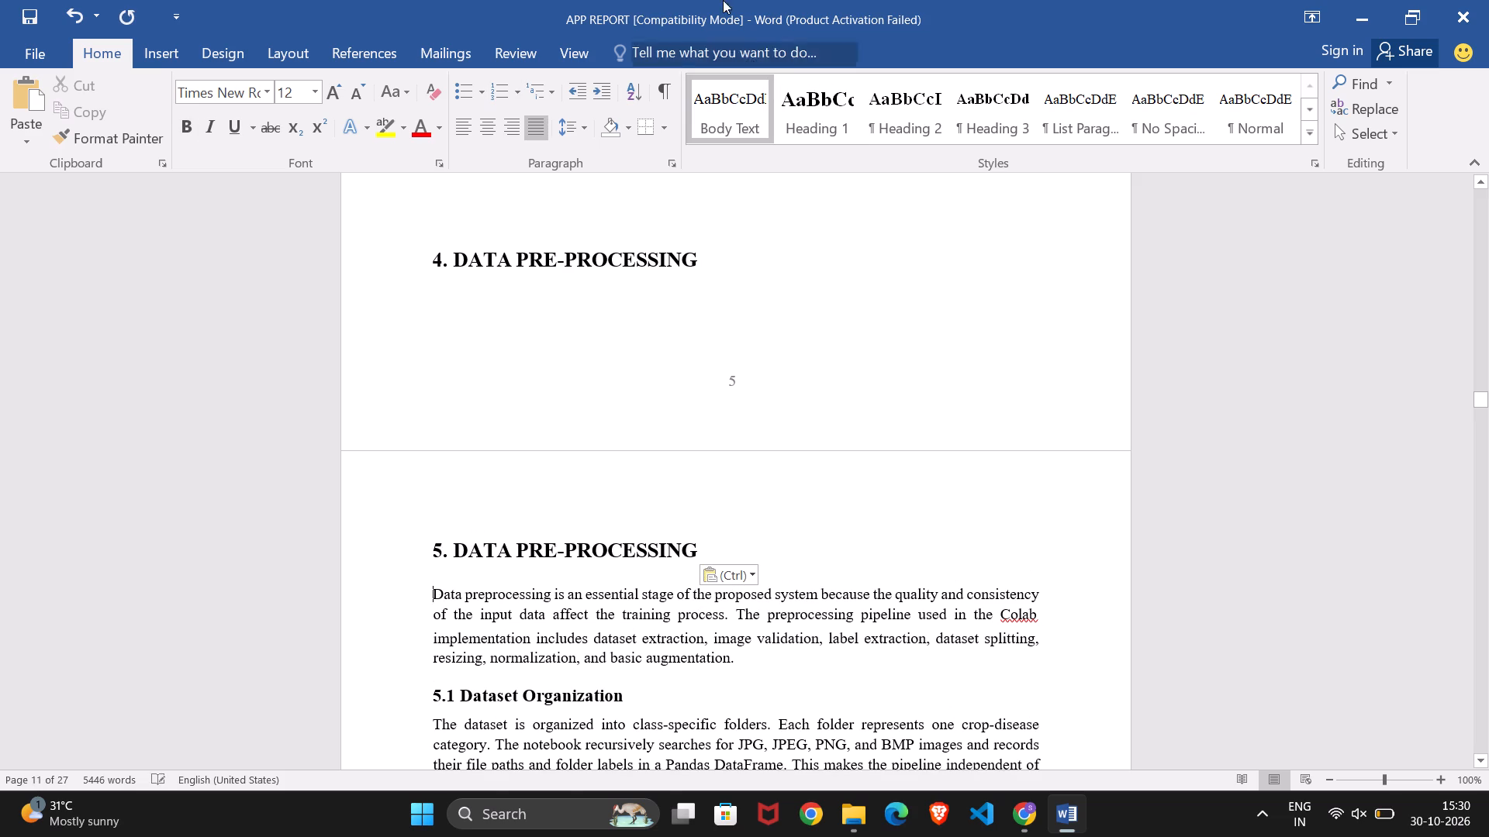
Delete the original "4. DATA PRE-PROCESSING" heading at the bottom of page 5.
{"action": "triple_click", "coordinate": [690, 247]}
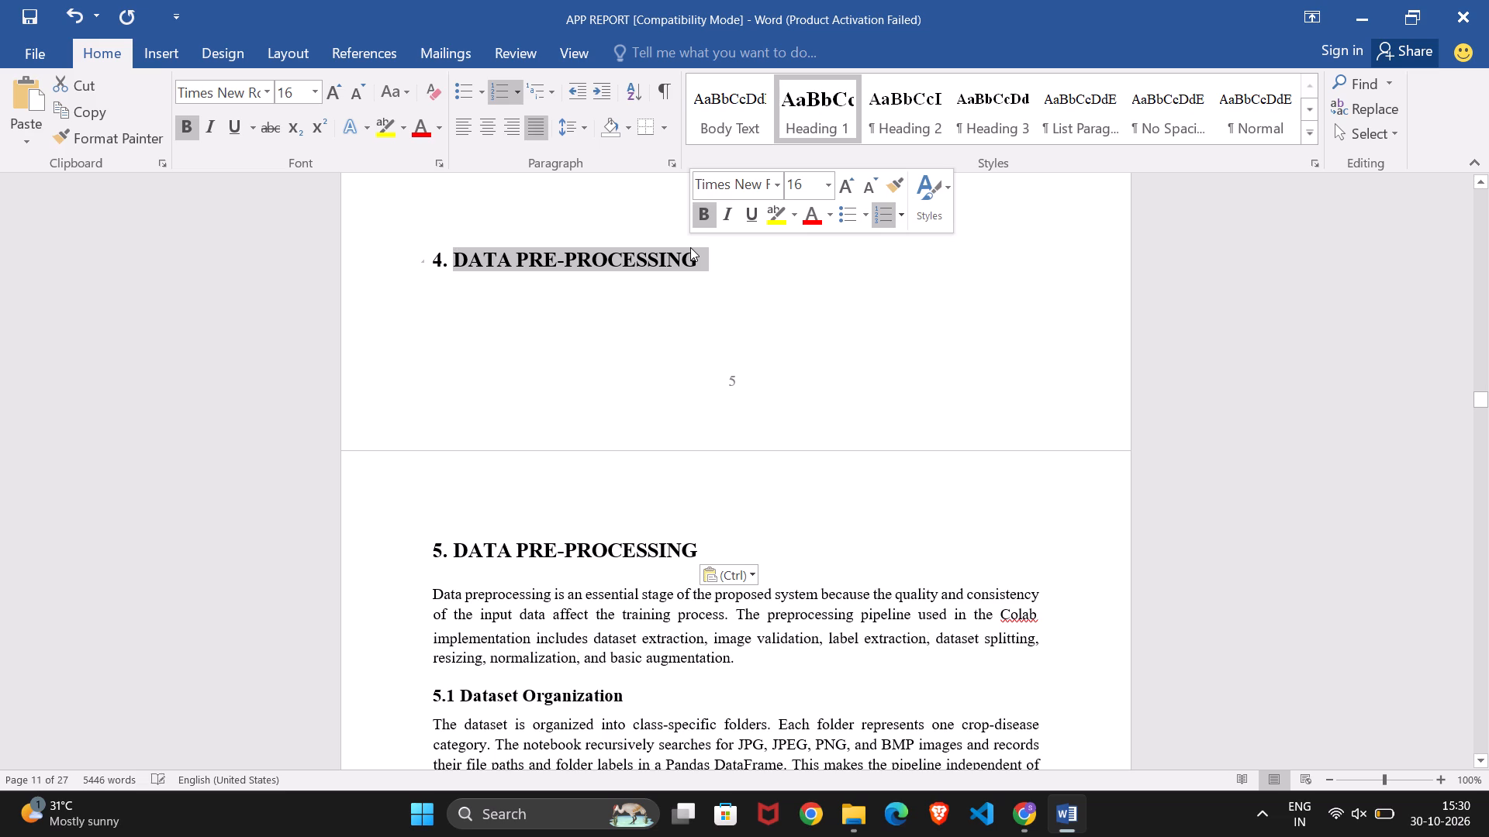
{"action": "key", "text": "BackSpace"}
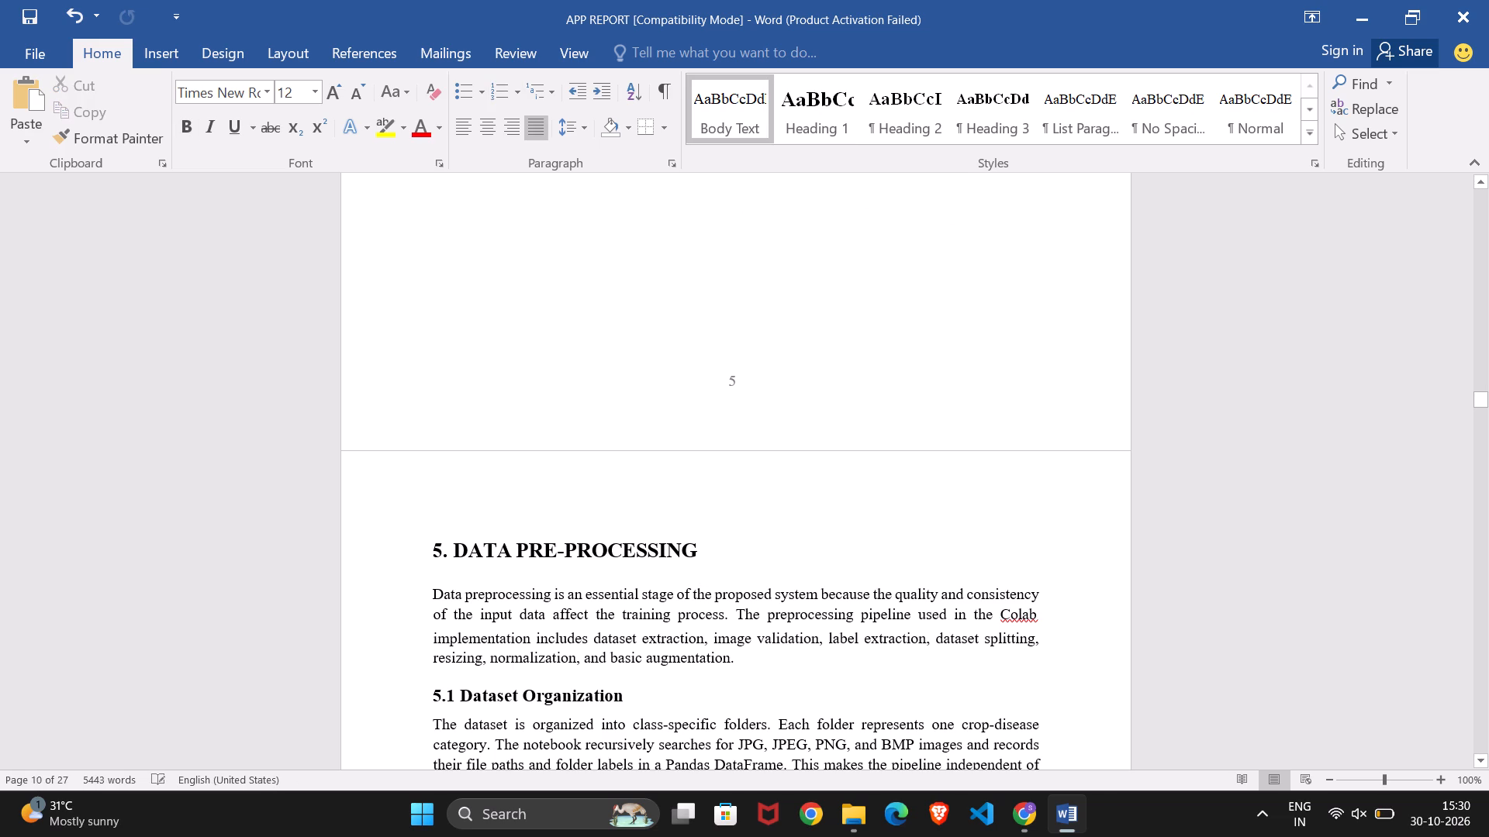
{"action": "left_click", "coordinate": [444, 549]}
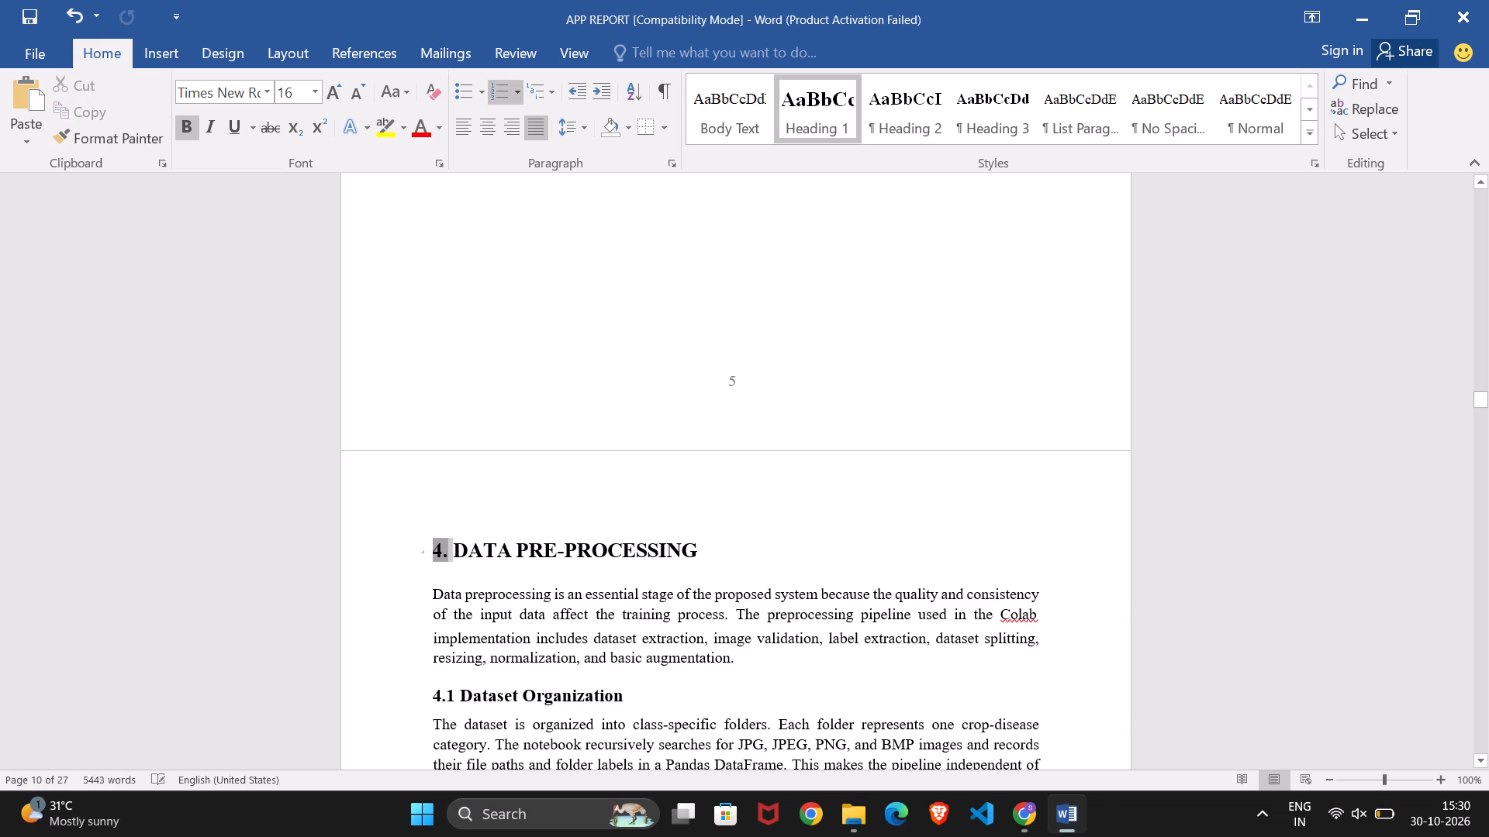
{"action": "left_click", "coordinate": [617, 531]}
Delete the last sentence of 4.4 Dataset Splitting, "The test set is not used for parameter optimization and is reserved for final evaluation.".
{"action": "scroll", "coordinate": [617, 531], "scroll_direction": "right", "scroll_amount": 1}
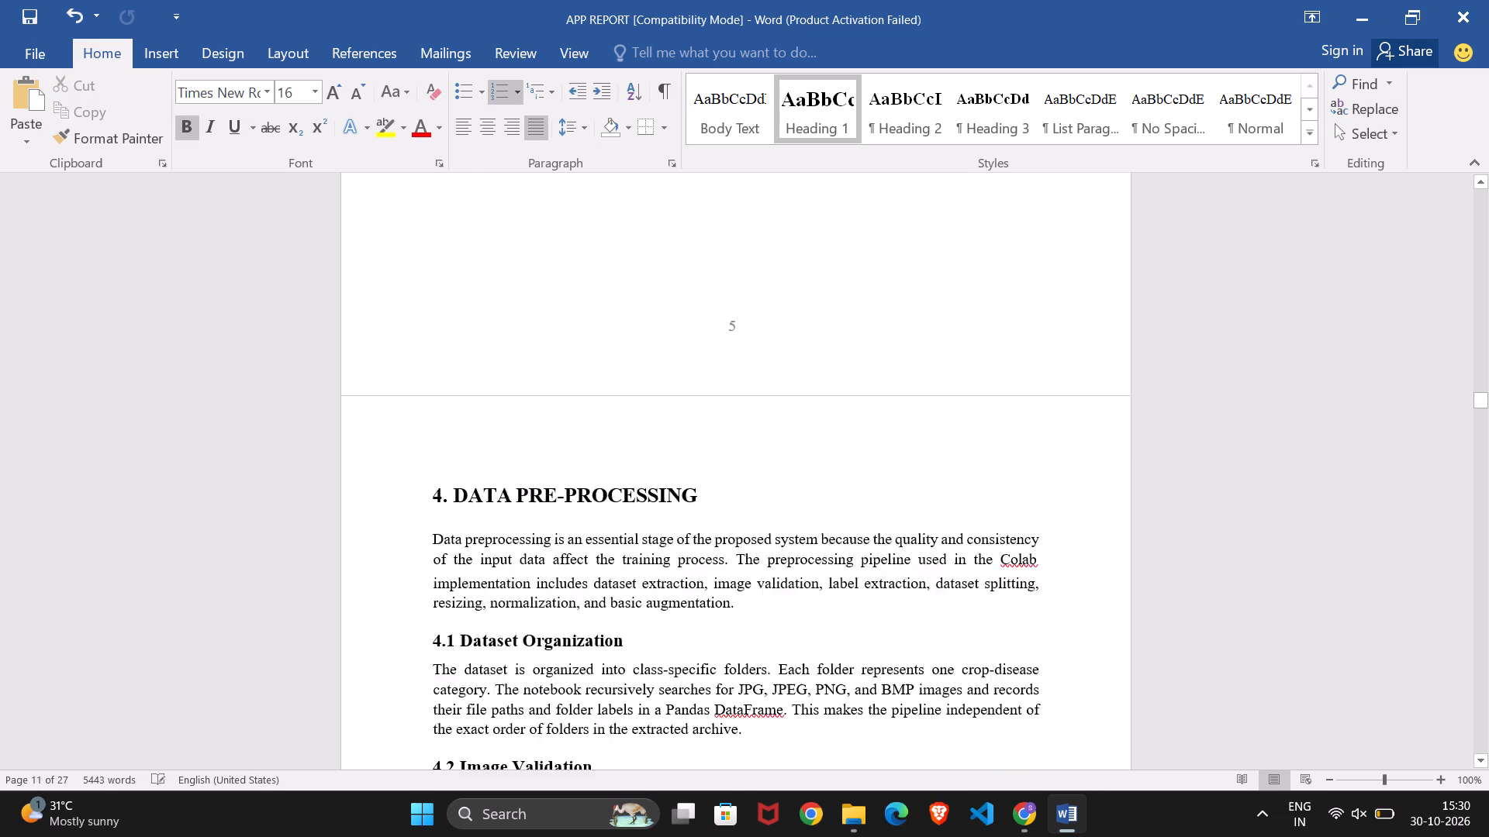
{"action": "scroll", "coordinate": [617, 531], "scroll_direction": "right", "scroll_amount": 1}
{"action": "scroll", "coordinate": [617, 531], "scroll_direction": "down", "scroll_amount": 3}
{"action": "scroll", "coordinate": [617, 531], "scroll_direction": "up", "scroll_amount": 1}
{"action": "scroll", "coordinate": [617, 531], "scroll_direction": "down", "scroll_amount": 1}
{"action": "scroll", "coordinate": [617, 531], "scroll_direction": "up", "scroll_amount": 1}
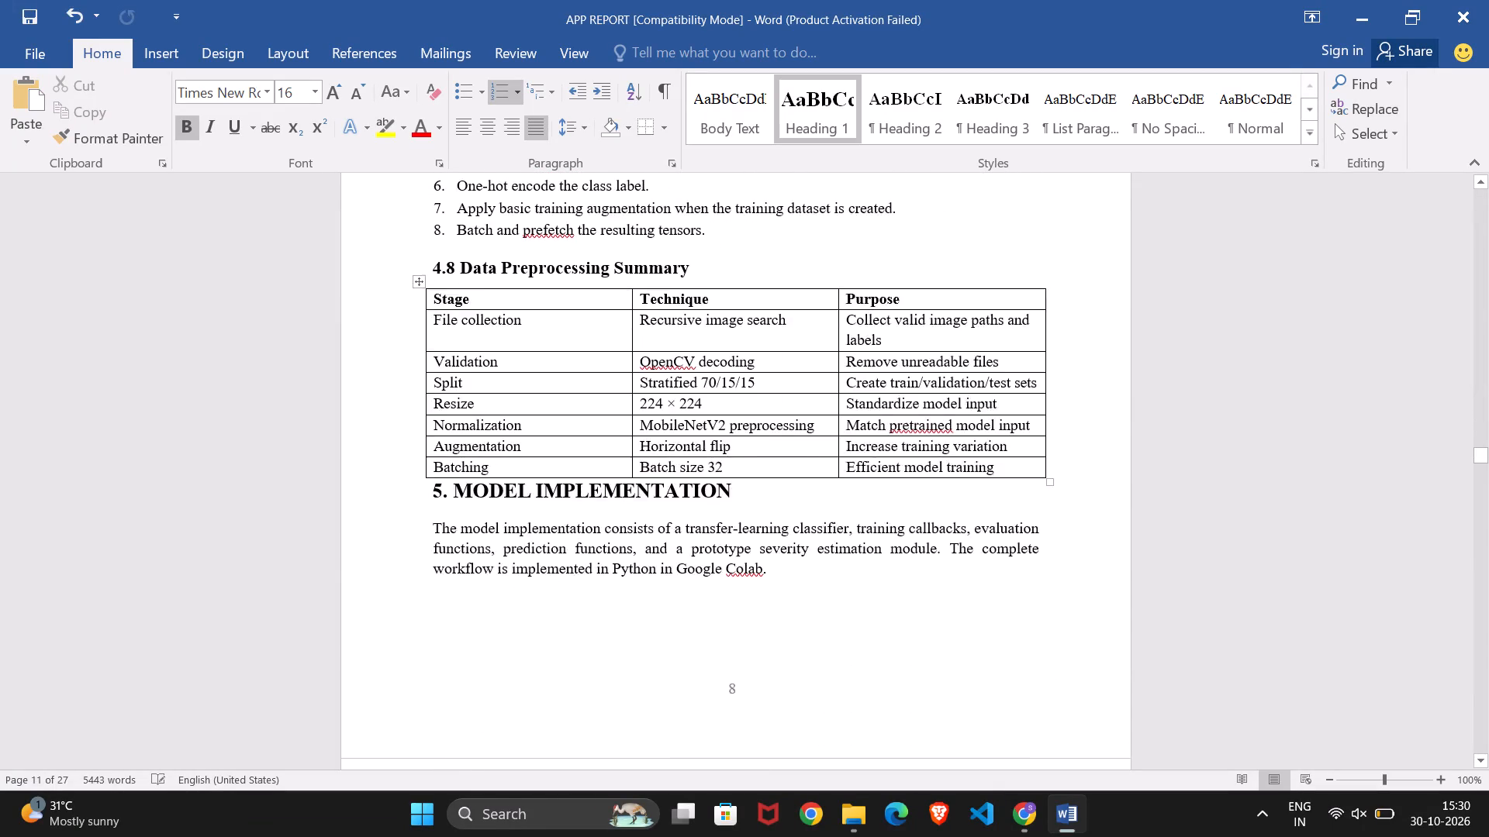
{"action": "scroll", "coordinate": [617, 531], "scroll_direction": "up", "scroll_amount": 1}
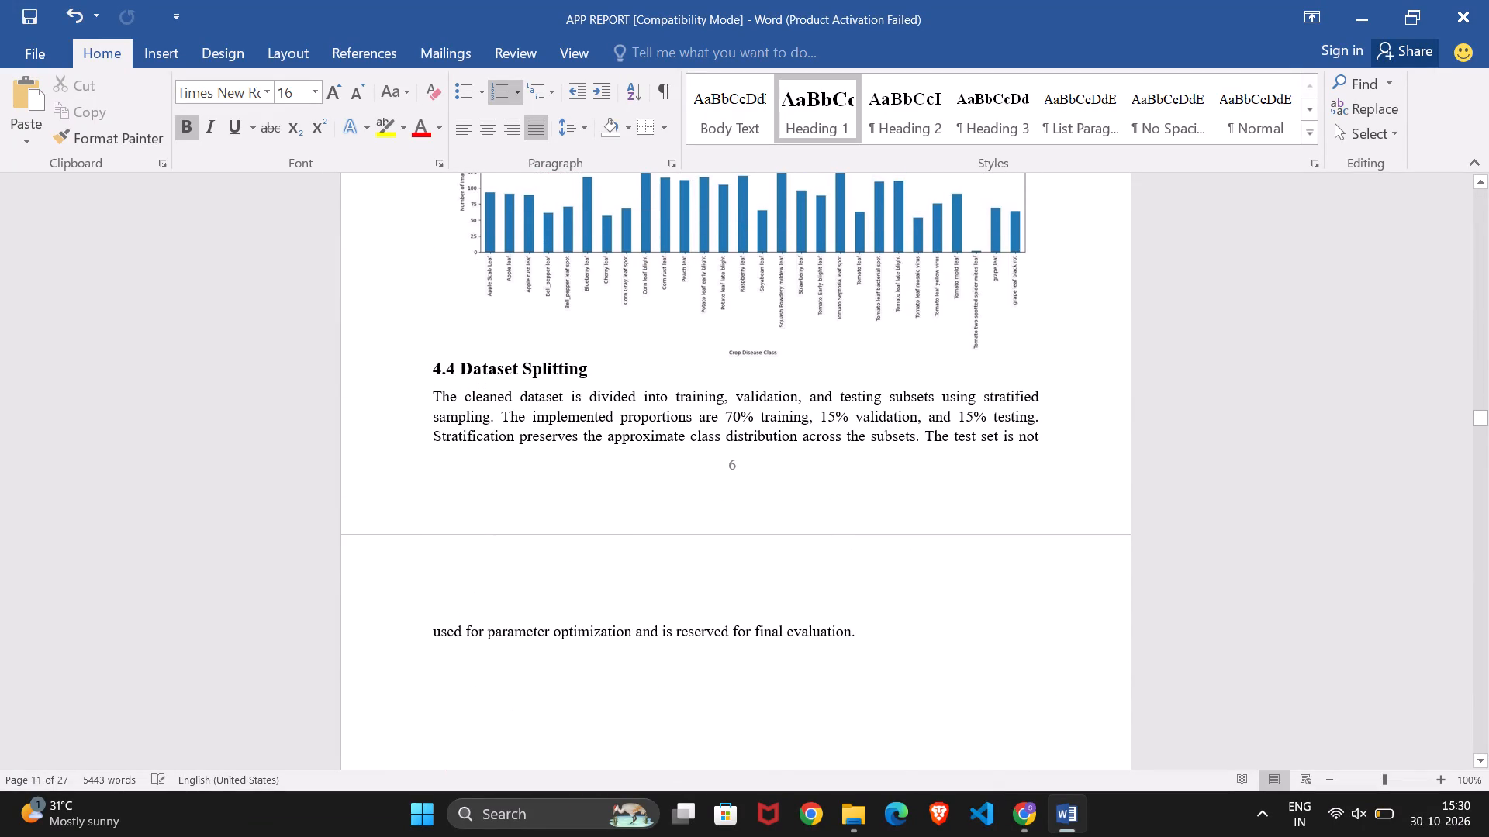
{"action": "left_click_drag", "start_coordinate": [859, 633], "coordinate": [672, 643]}
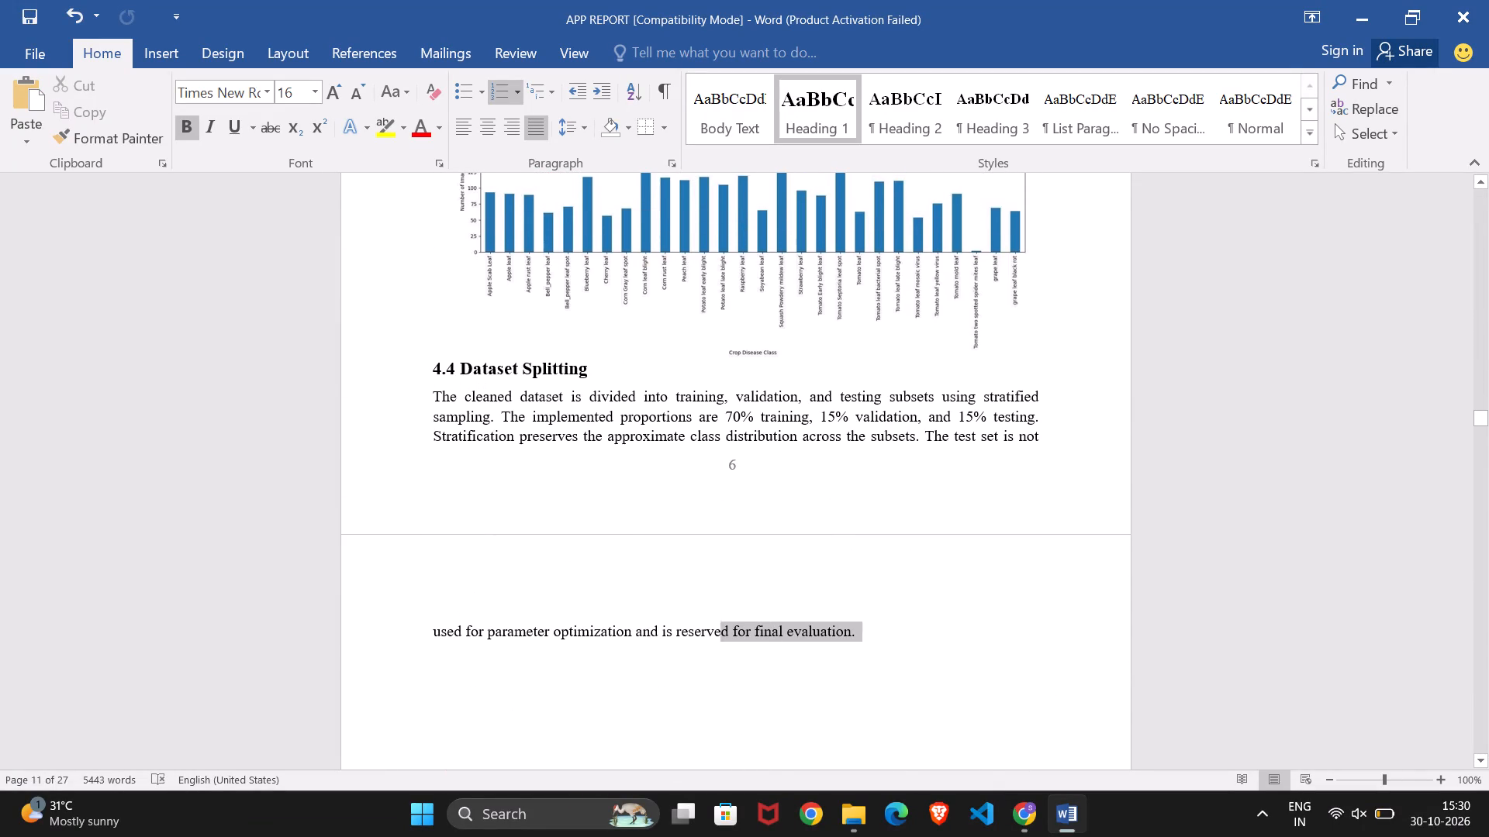
{"action": "left_click_drag", "start_coordinate": [672, 643], "coordinate": [927, 451]}
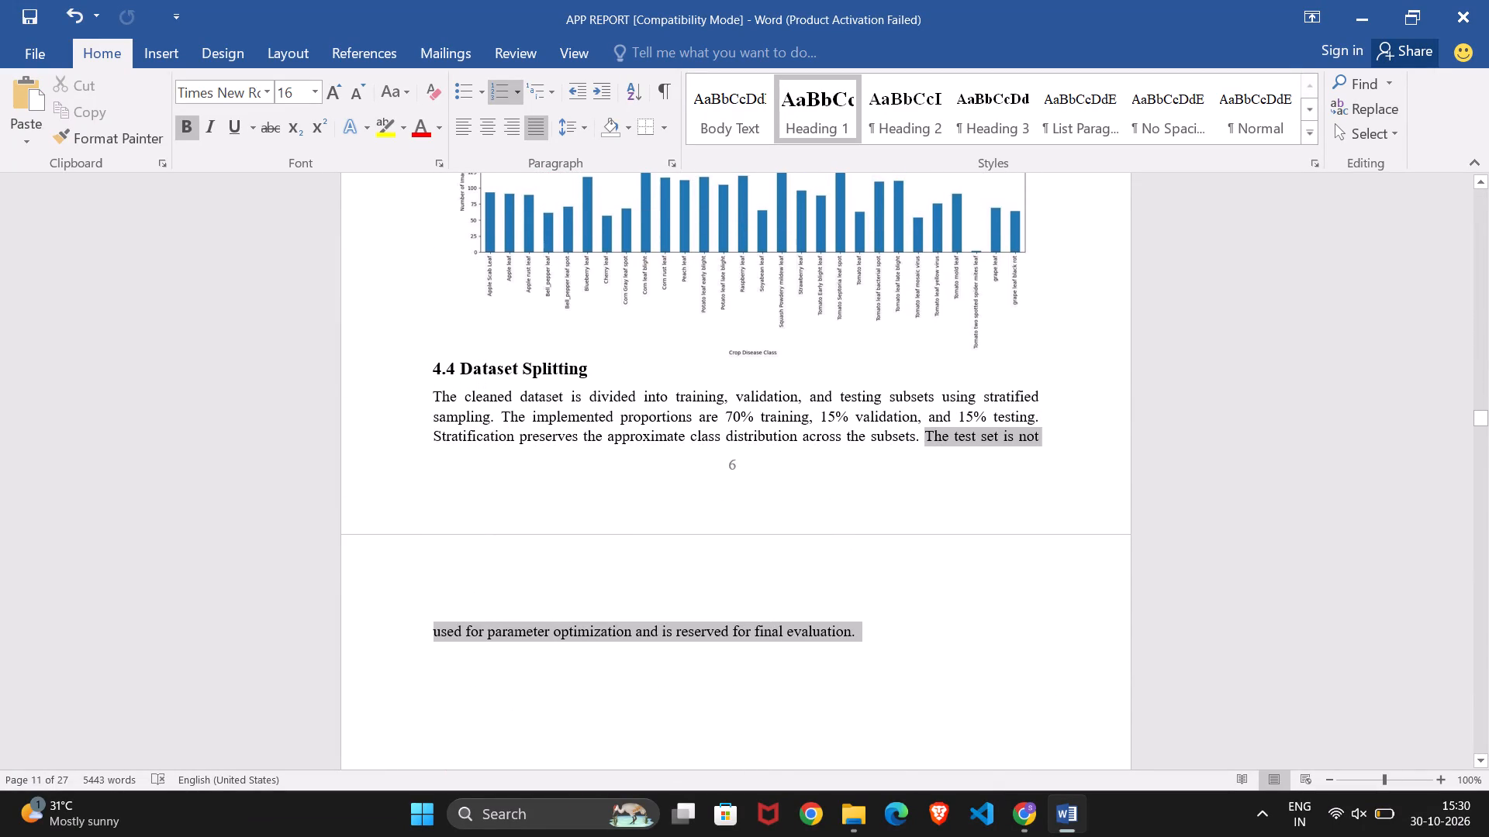
{"action": "left_click_drag", "start_coordinate": [927, 451], "coordinate": [926, 450]}
{"action": "key", "text": "BackSpace"}
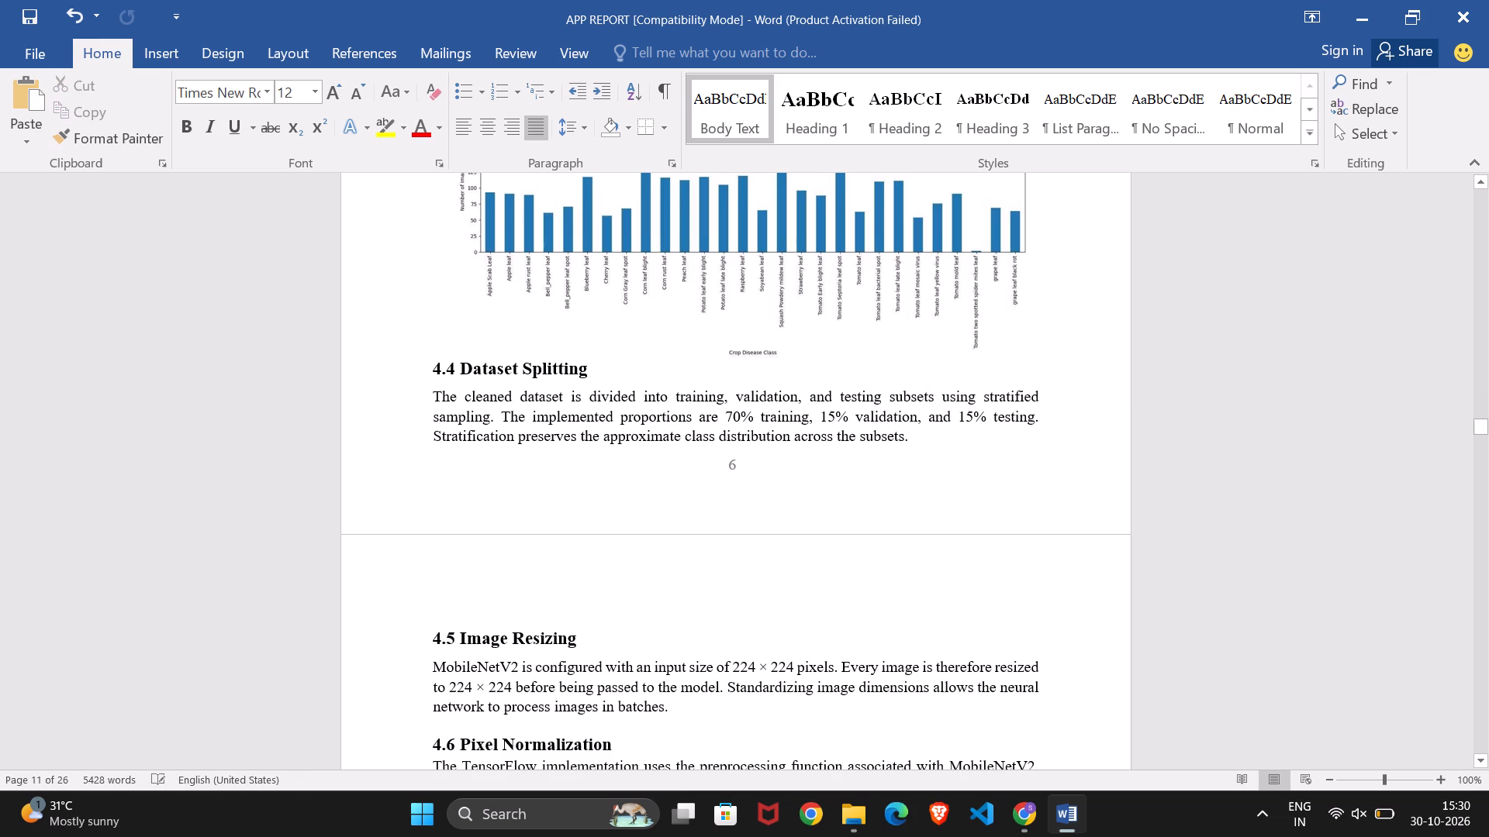
Push the "MODEL IMPLEMENTATION" heading and its paragraph from below the preprocessing summary table to the next page with blank lines.
{"action": "scroll", "coordinate": [926, 450], "scroll_direction": "down", "scroll_amount": 8}
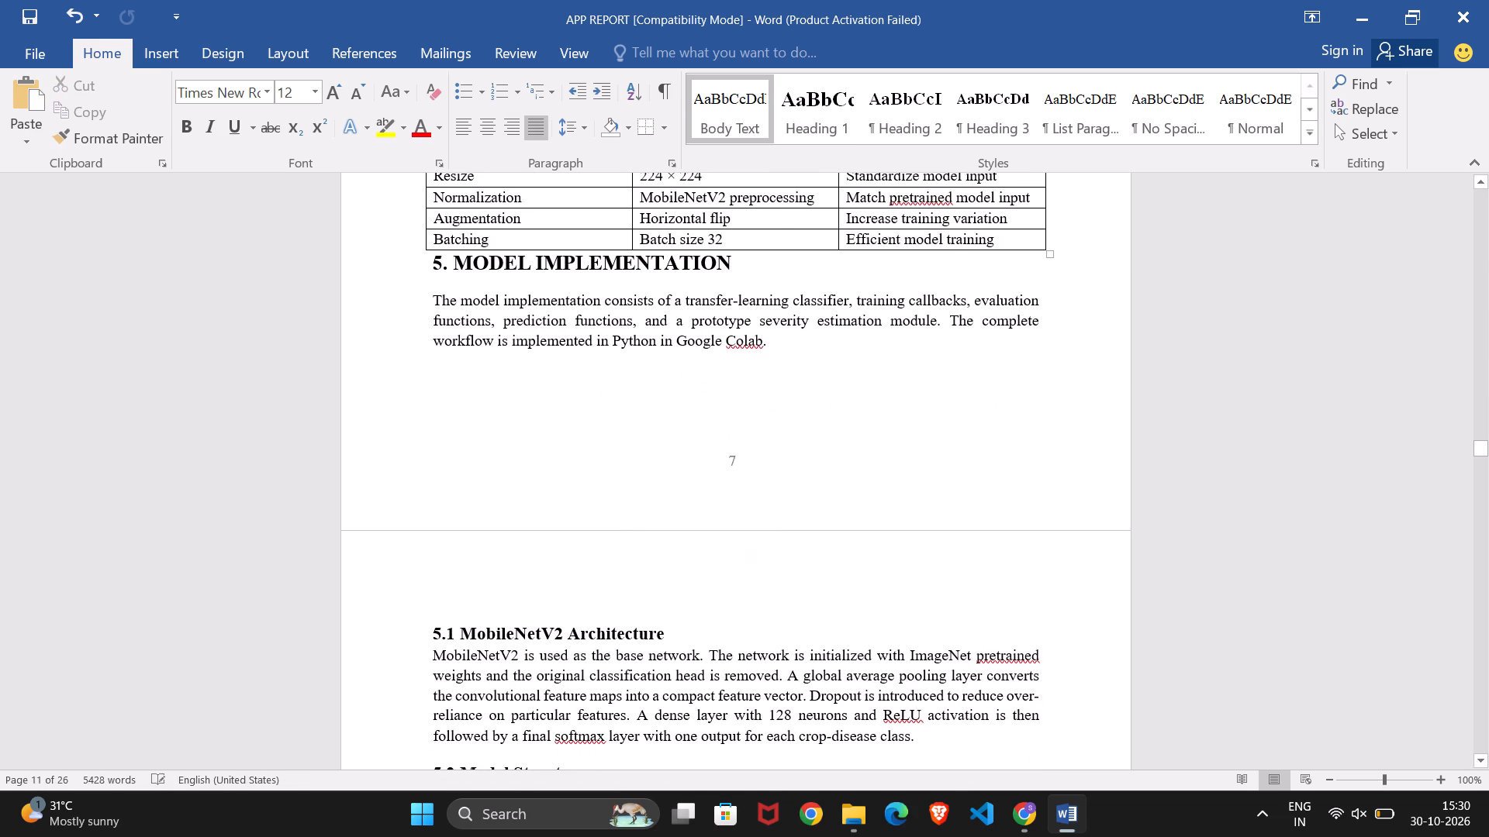
{"action": "left_click", "coordinate": [435, 265]}
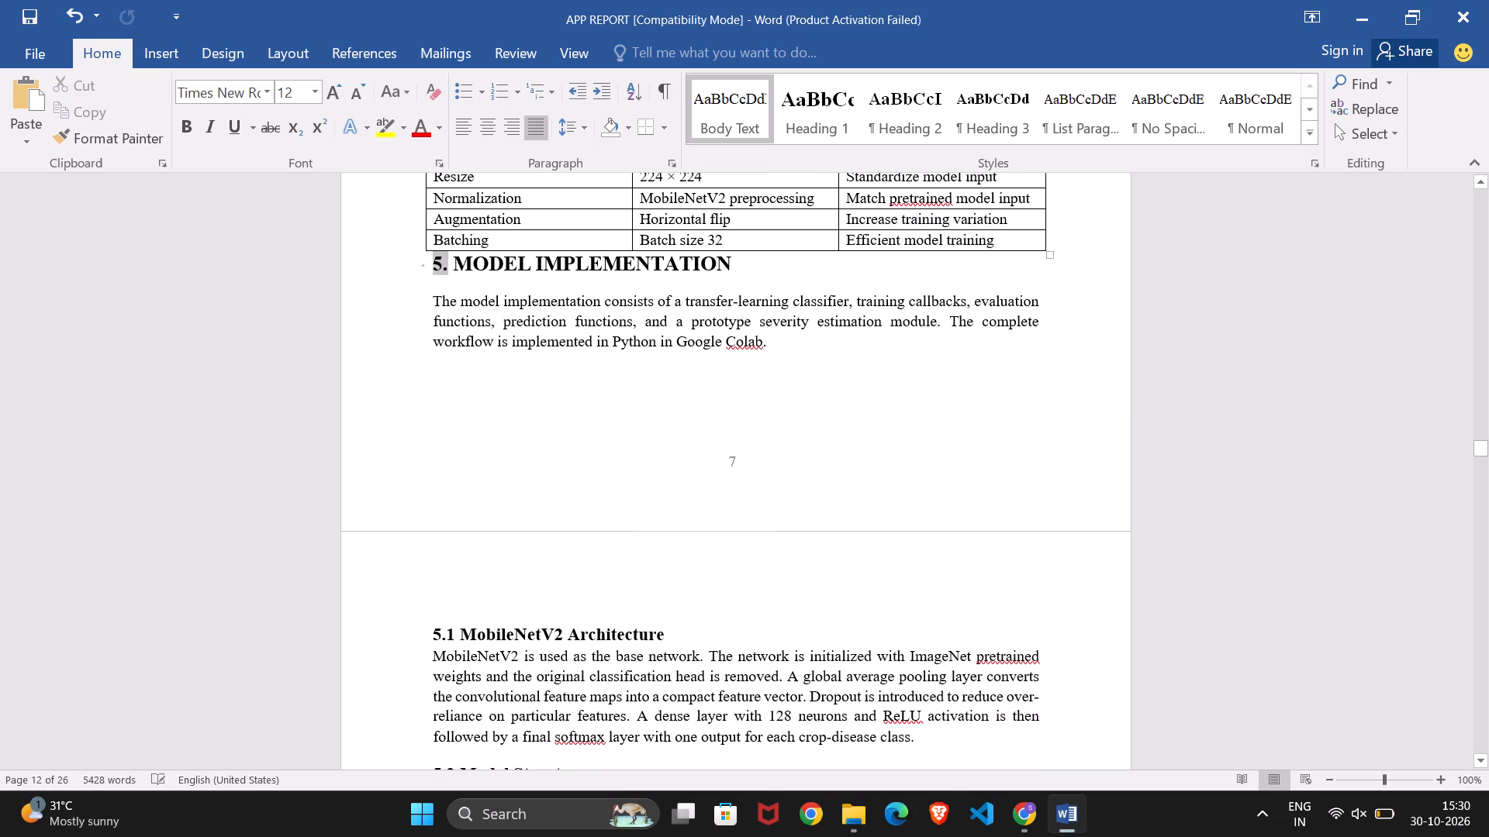
{"action": "key", "text": "Return"}
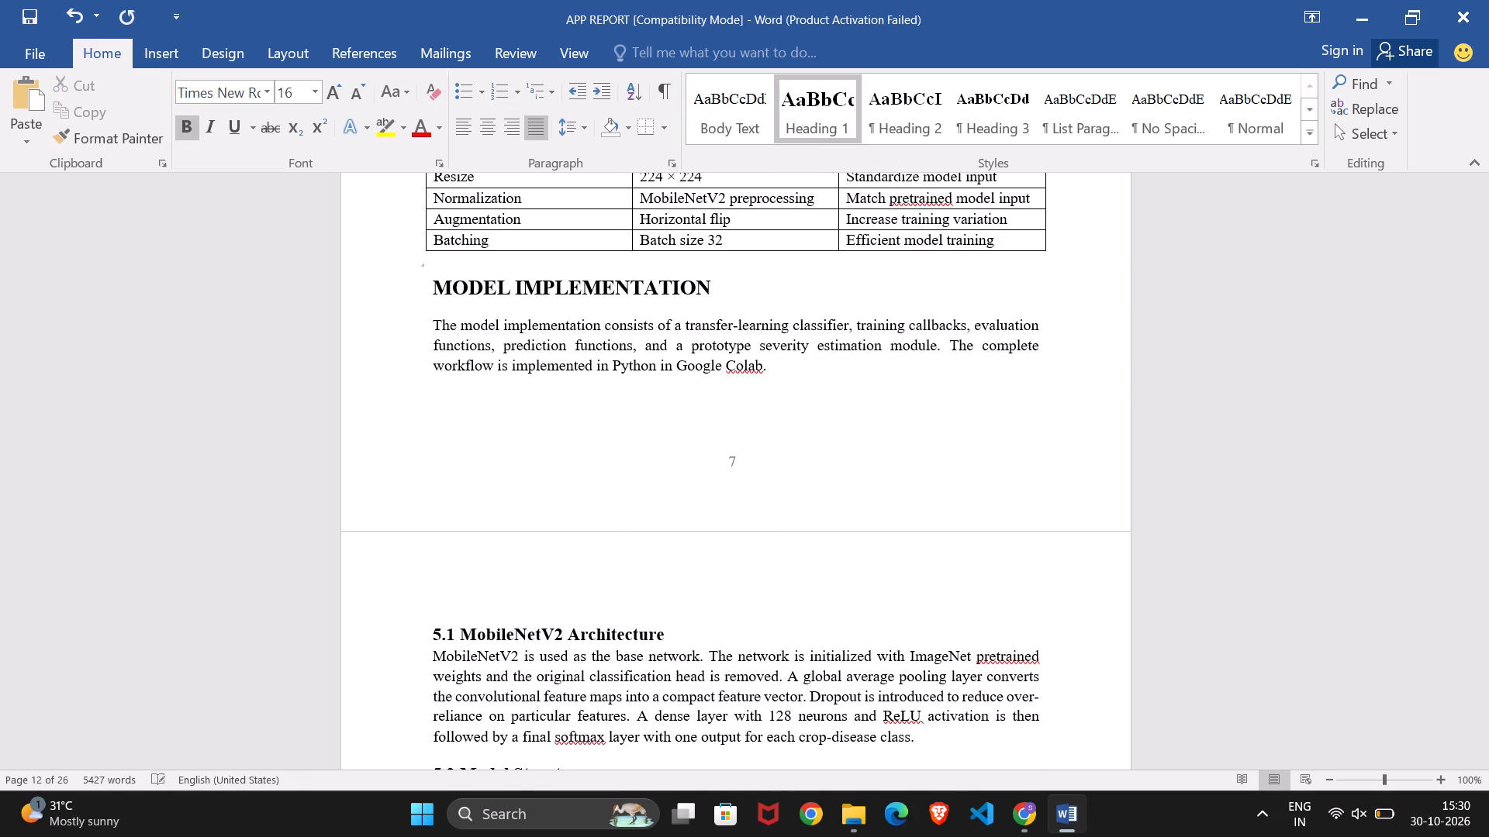
{"action": "key", "text": "Return"}
{"action": "key", "text": "Return"}
{"action": "key", "text": "Return"}
{"action": "key", "text": "Return"}
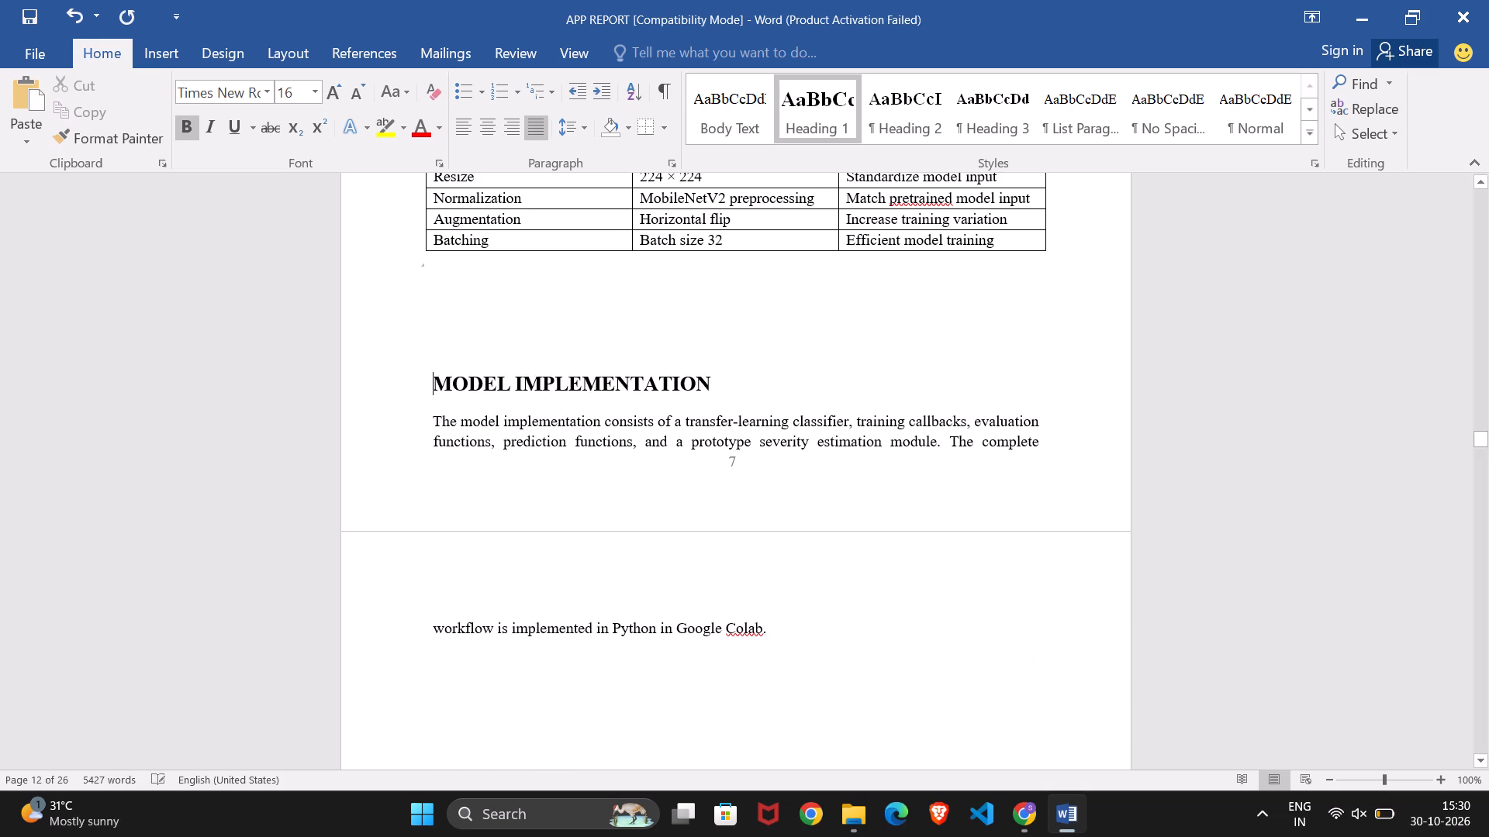
{"action": "key", "text": "Return"}
{"action": "key", "text": "Return"}
{"action": "key", "text": "Return"}
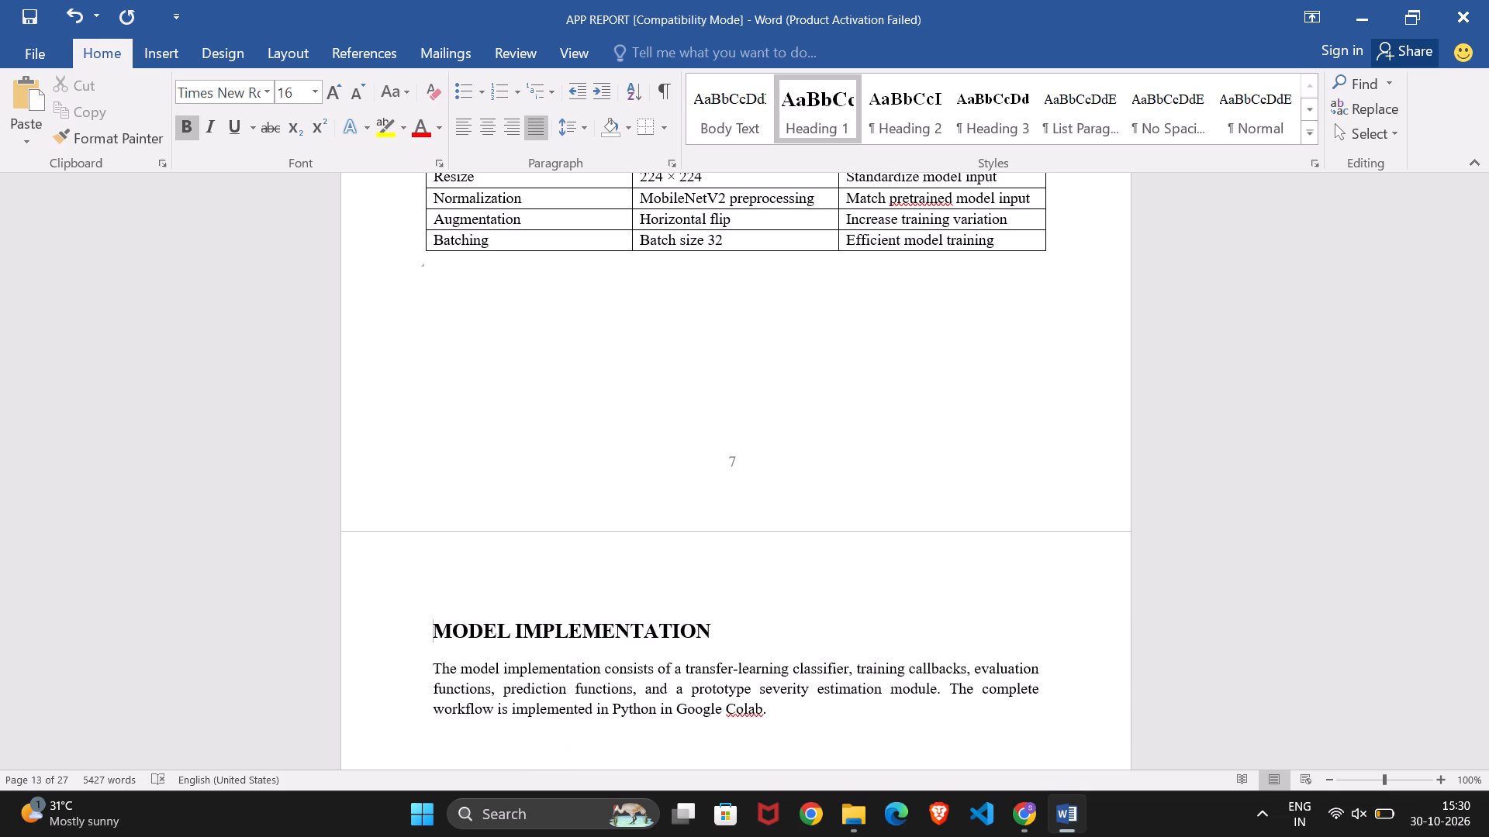
Restore the number "5." in front of the "MODEL IMPLEMENTATION" heading.
{"action": "key", "text": "5"}
{"action": "type", "text": "."}
{"action": "key", "text": "space"}
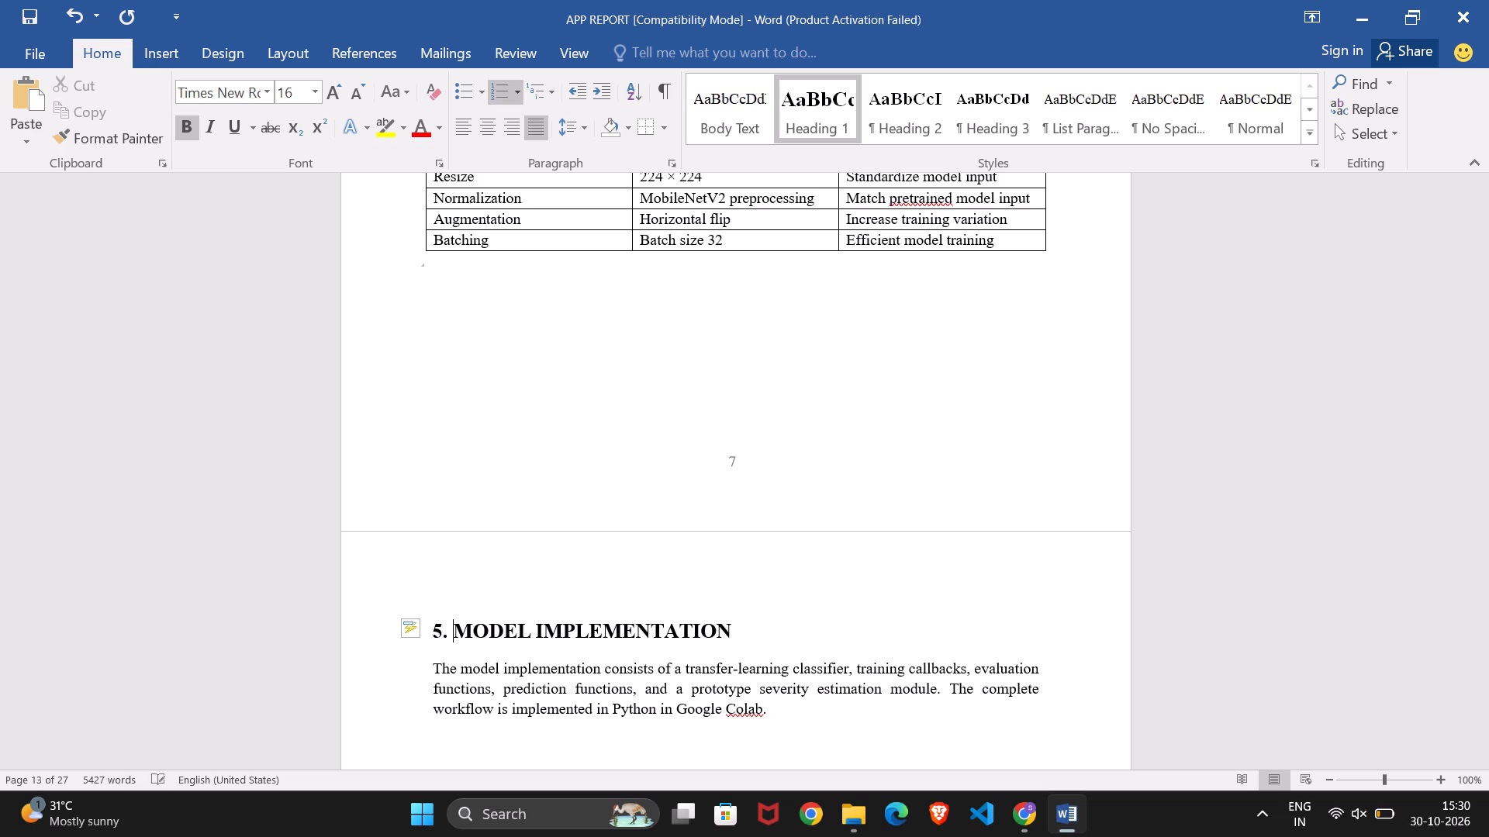
Remove the break after the Model Implementation introduction so 5.1 MobileNetV2 Architecture follows directly on the same page.
{"action": "scroll", "coordinate": [435, 265], "scroll_direction": "down", "scroll_amount": 7}
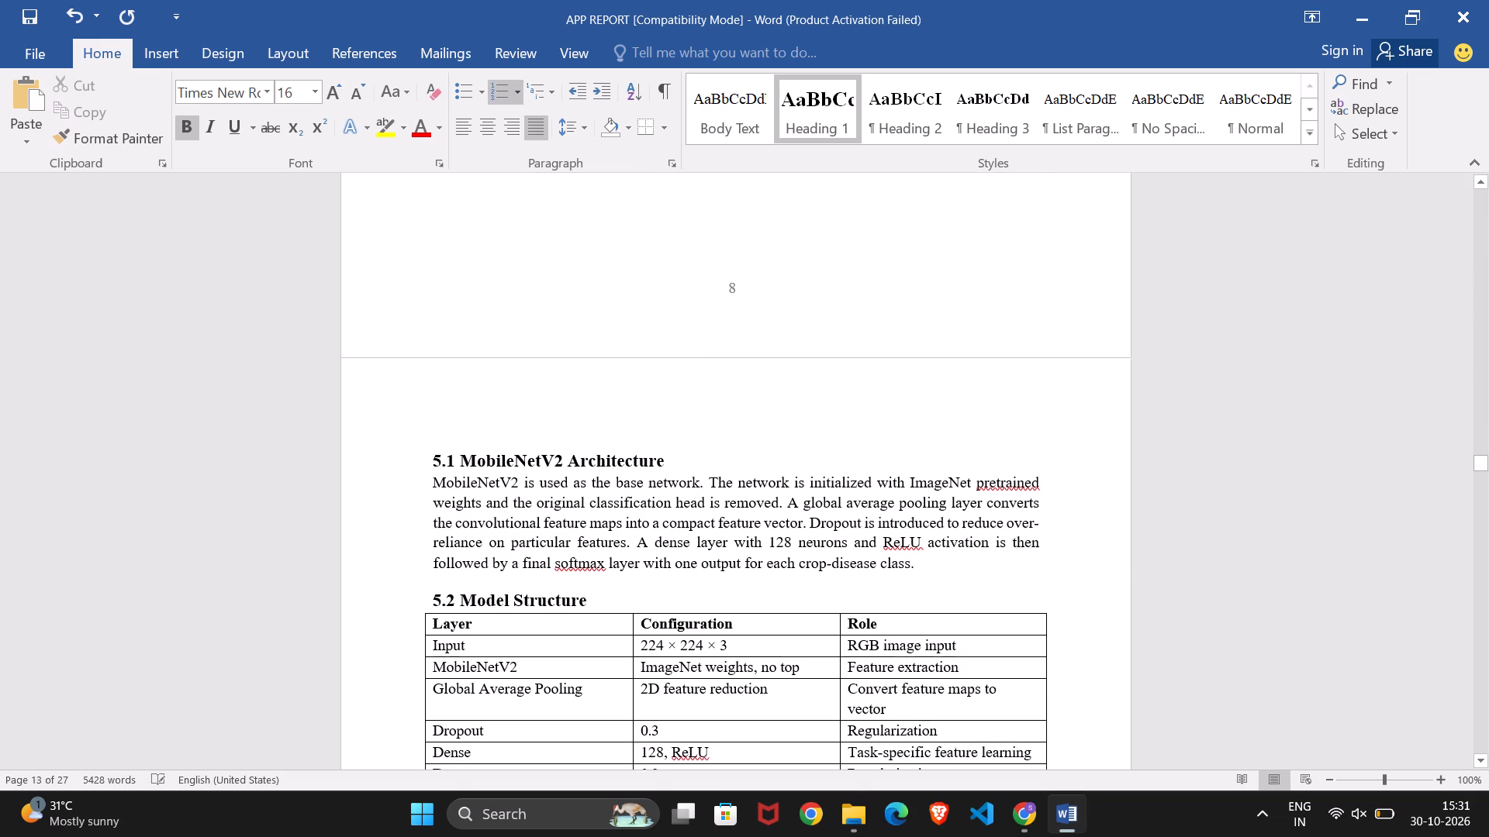
{"action": "left_click", "coordinate": [434, 451]}
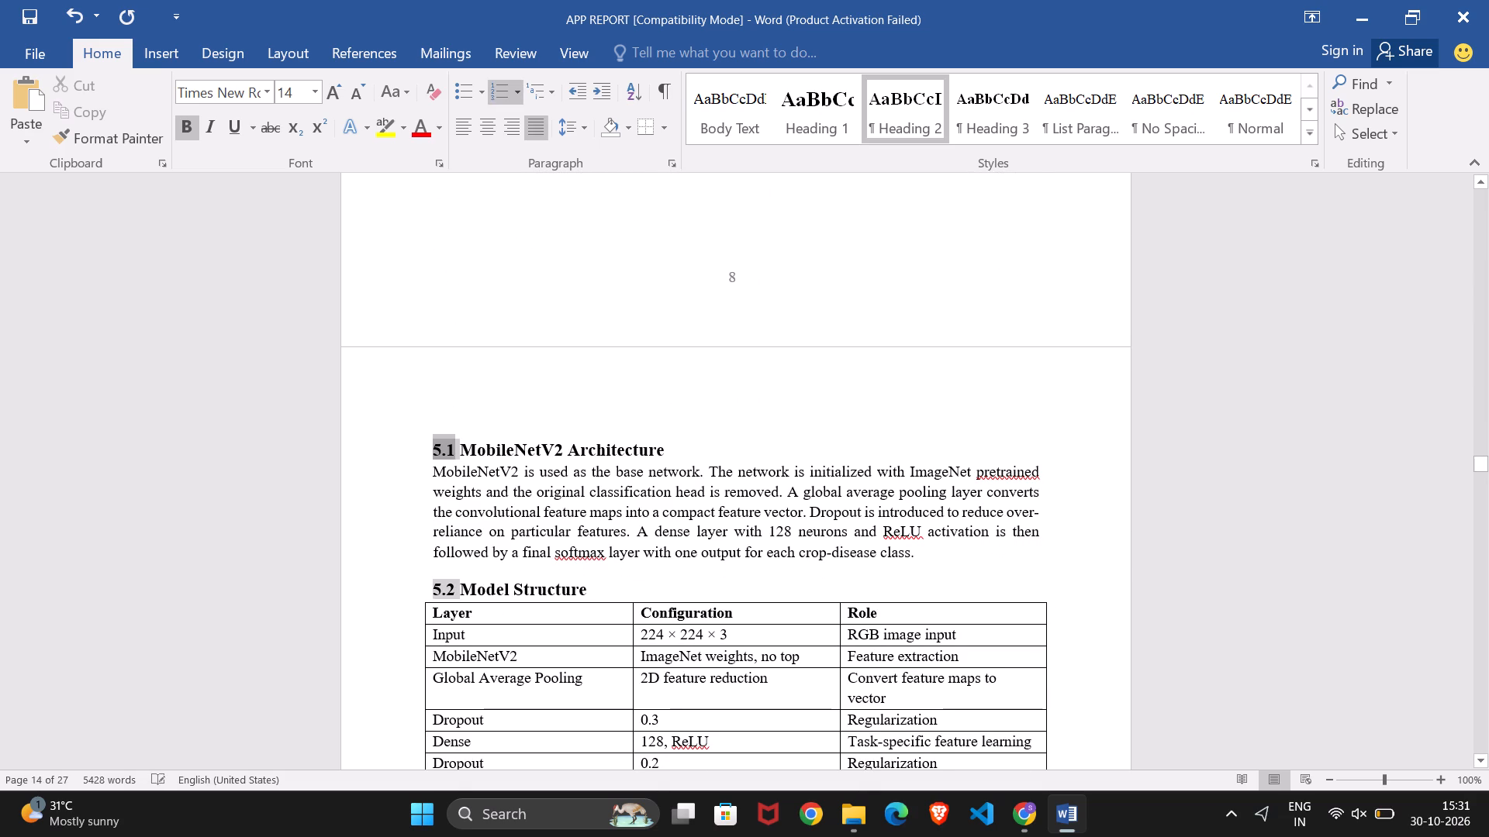
{"action": "left_click", "coordinate": [481, 401]}
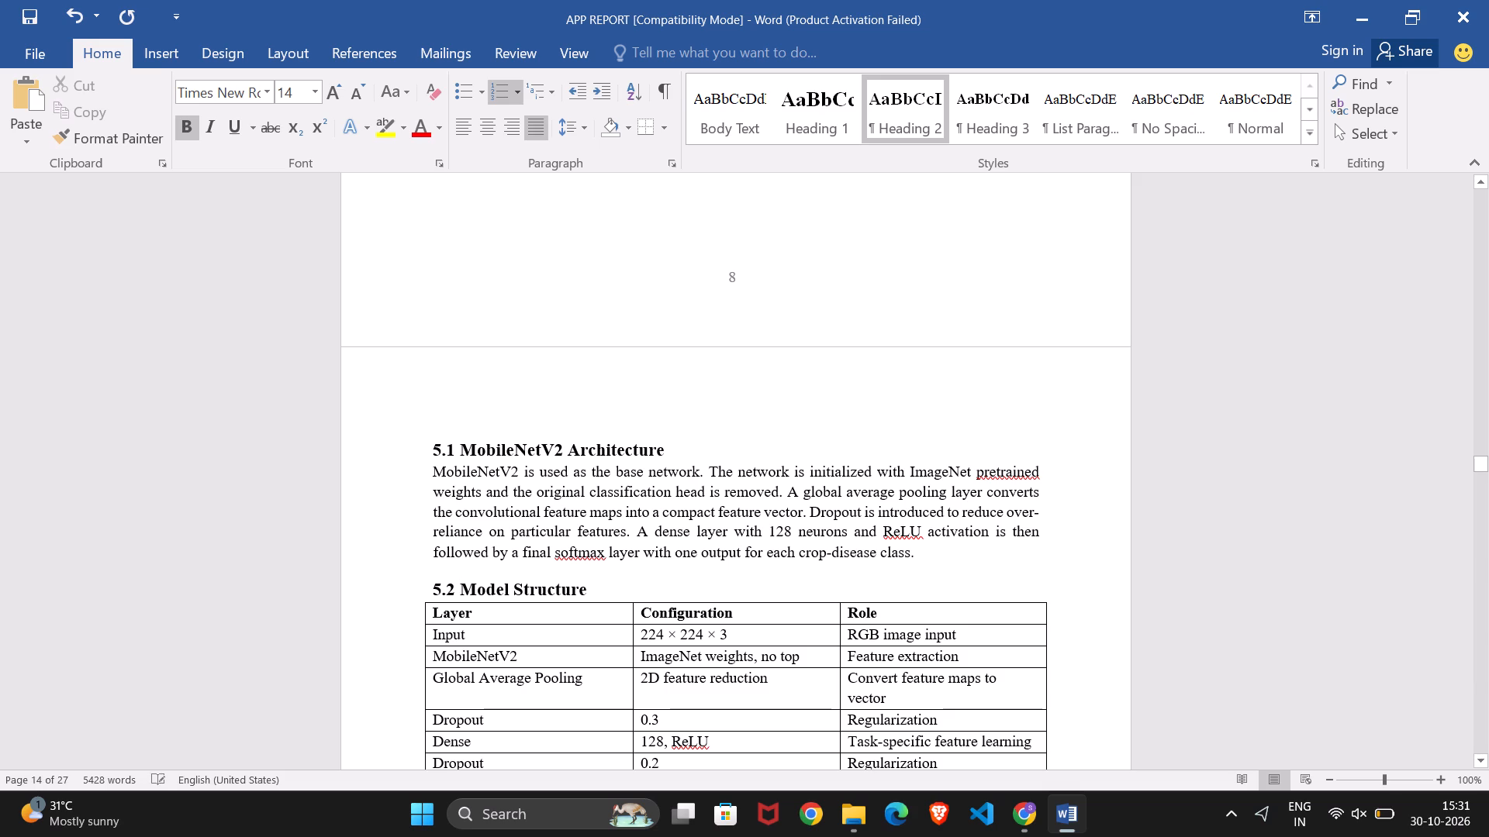
{"action": "key", "text": "Left"}
{"action": "key", "text": "Left"}
{"action": "key", "text": "Left"}
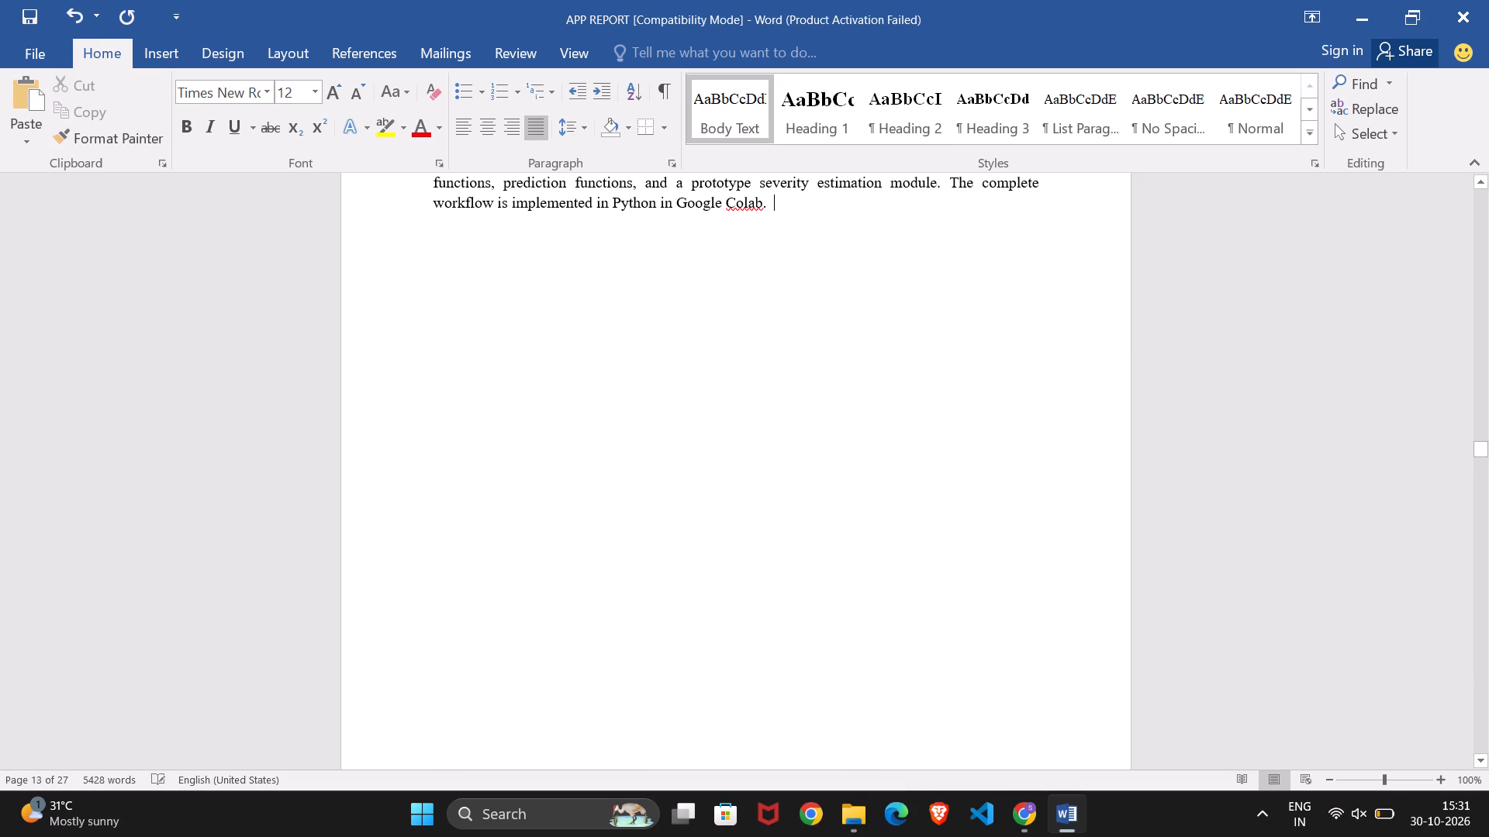
{"action": "key", "text": "Delete"}
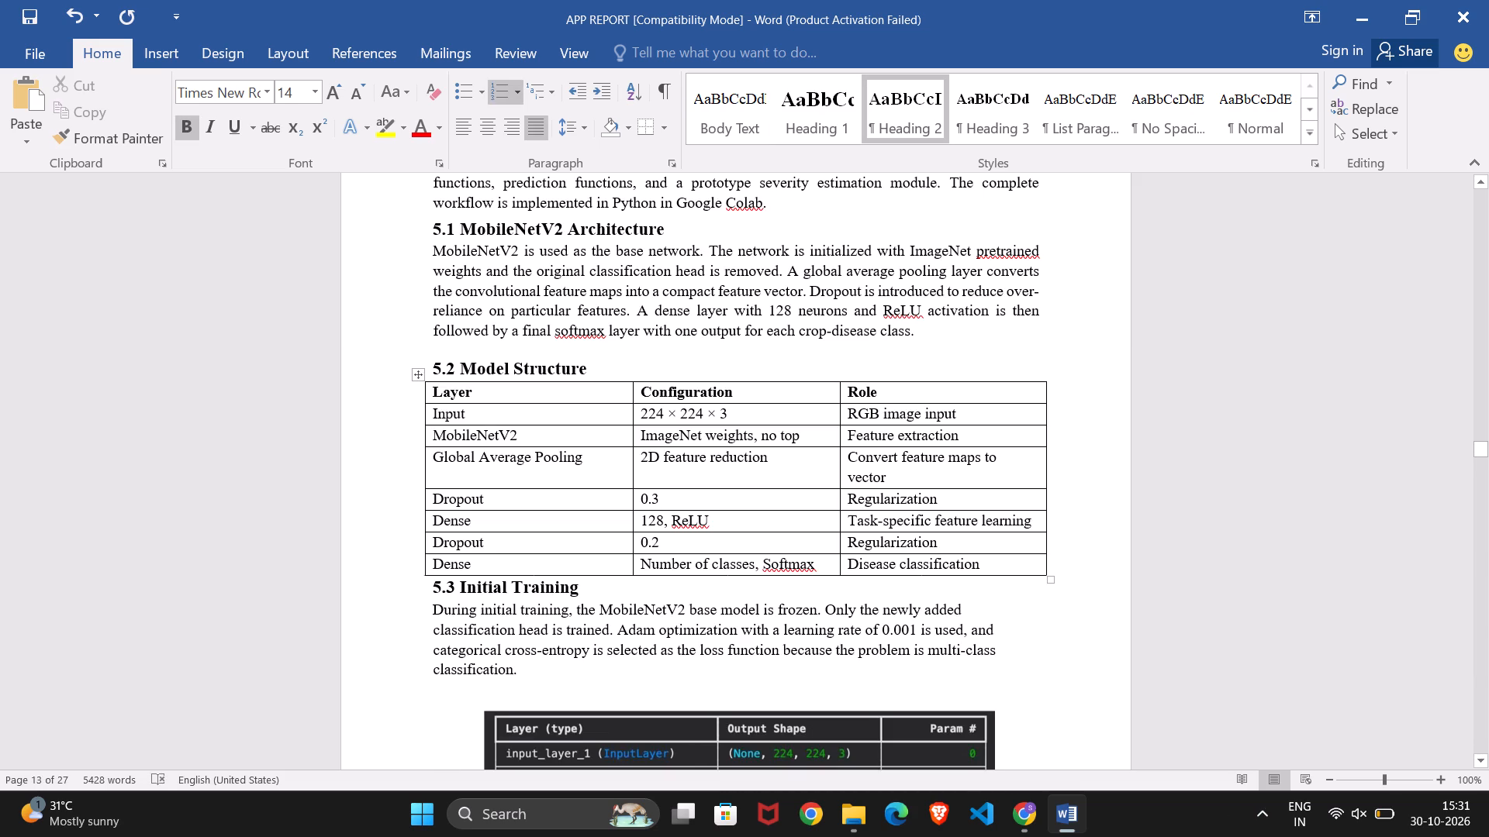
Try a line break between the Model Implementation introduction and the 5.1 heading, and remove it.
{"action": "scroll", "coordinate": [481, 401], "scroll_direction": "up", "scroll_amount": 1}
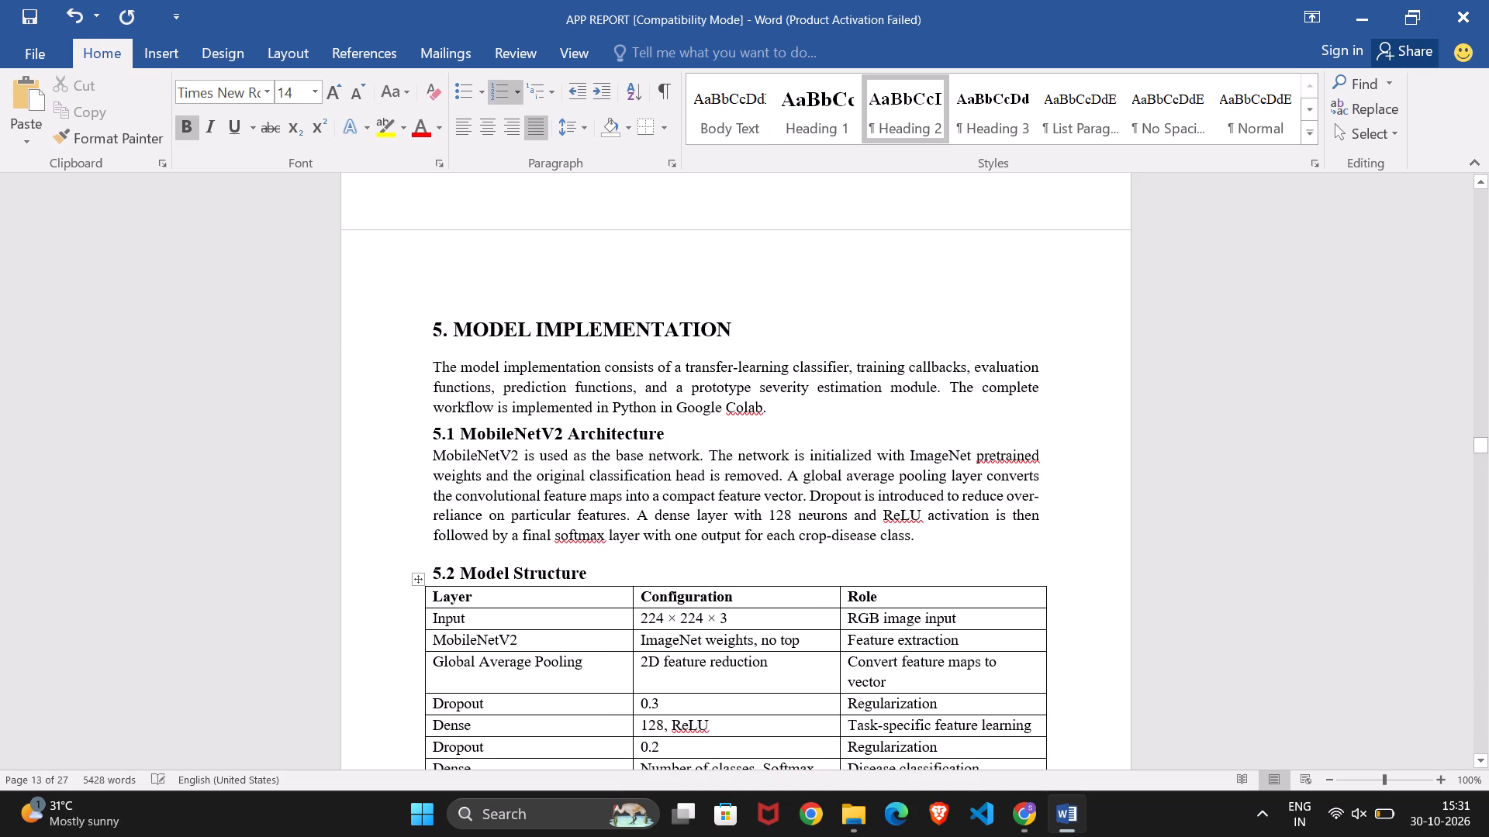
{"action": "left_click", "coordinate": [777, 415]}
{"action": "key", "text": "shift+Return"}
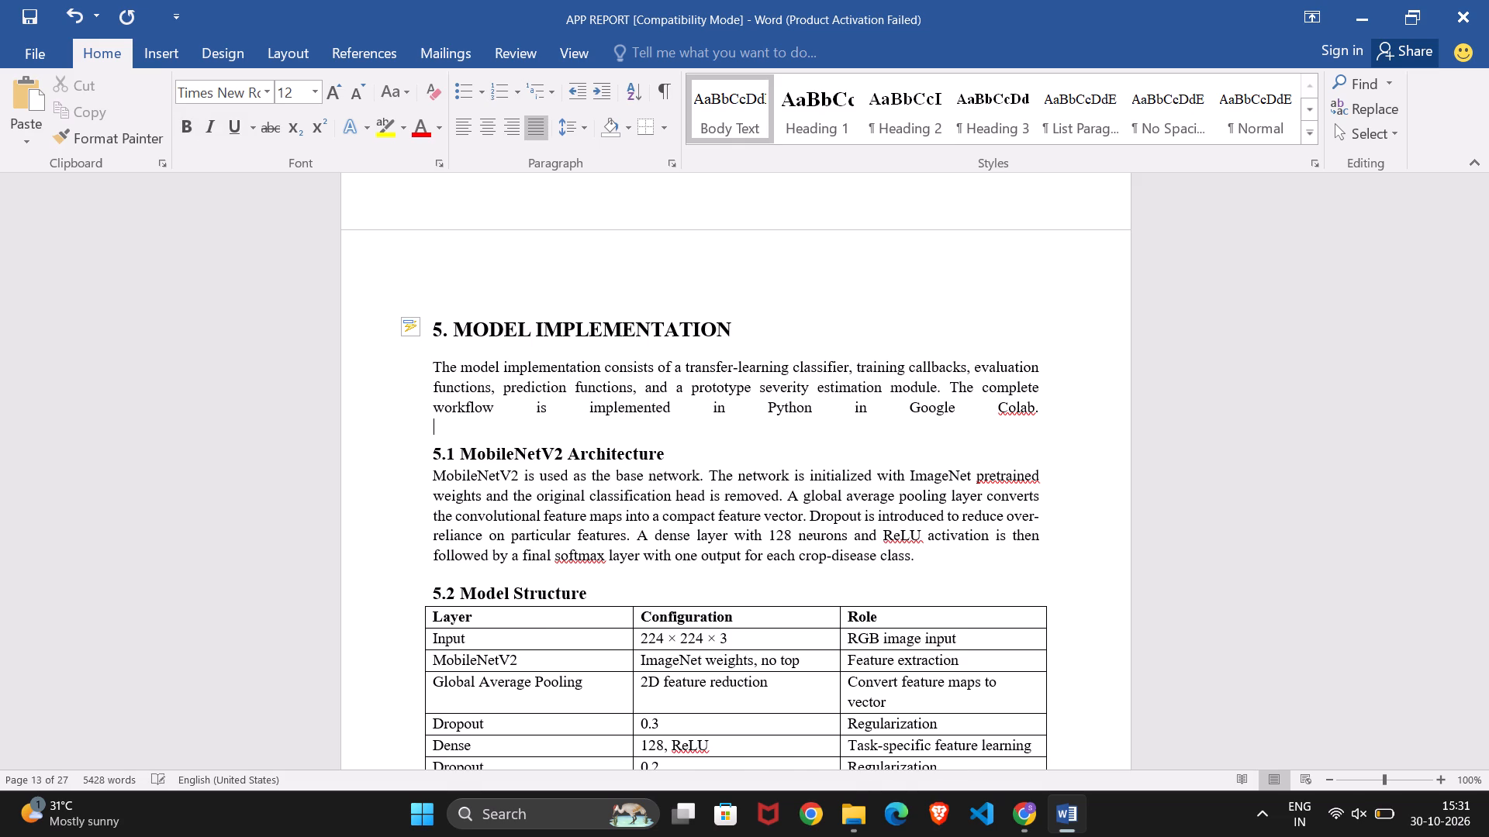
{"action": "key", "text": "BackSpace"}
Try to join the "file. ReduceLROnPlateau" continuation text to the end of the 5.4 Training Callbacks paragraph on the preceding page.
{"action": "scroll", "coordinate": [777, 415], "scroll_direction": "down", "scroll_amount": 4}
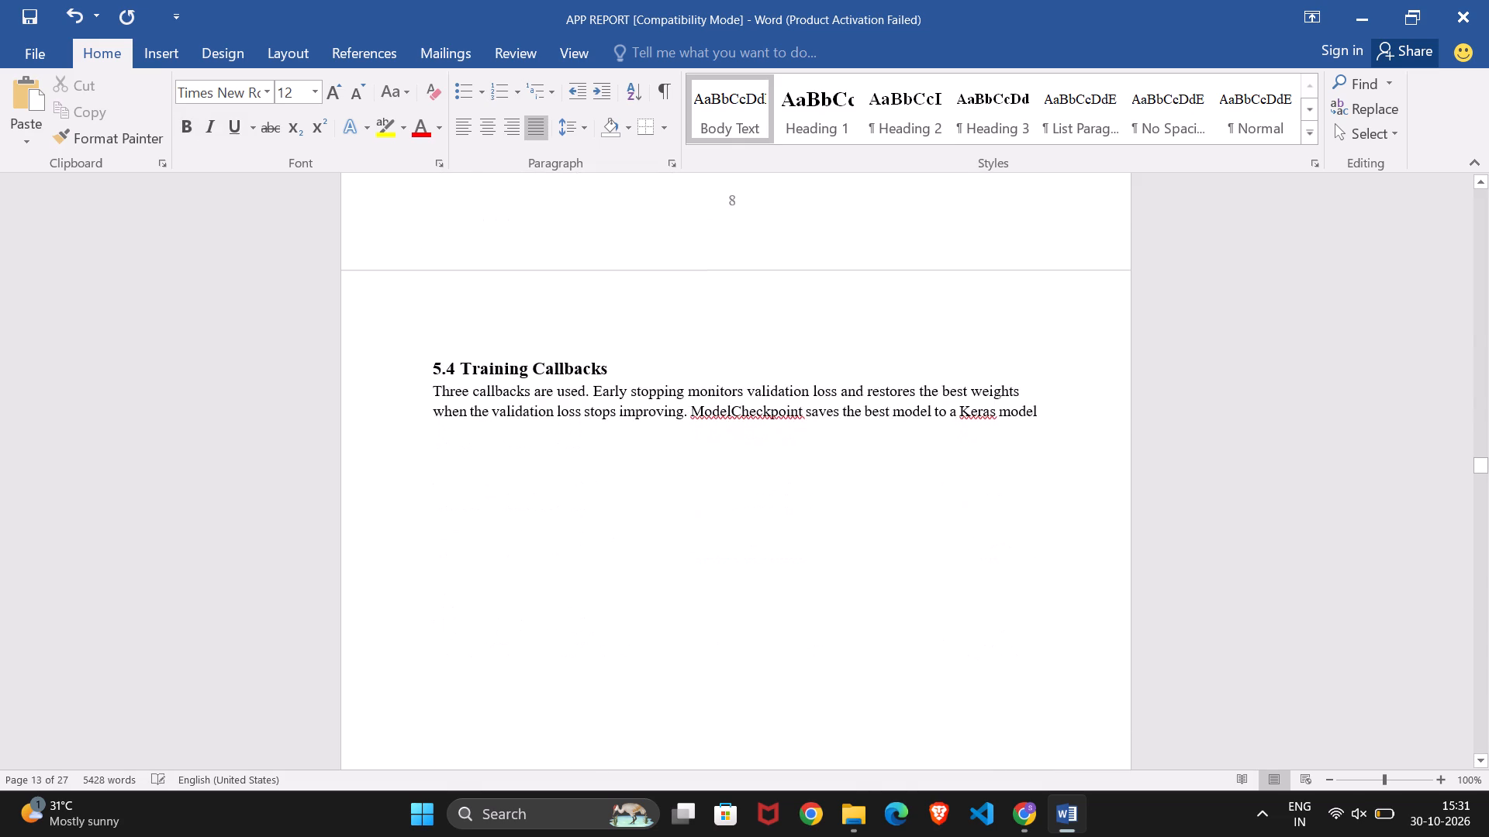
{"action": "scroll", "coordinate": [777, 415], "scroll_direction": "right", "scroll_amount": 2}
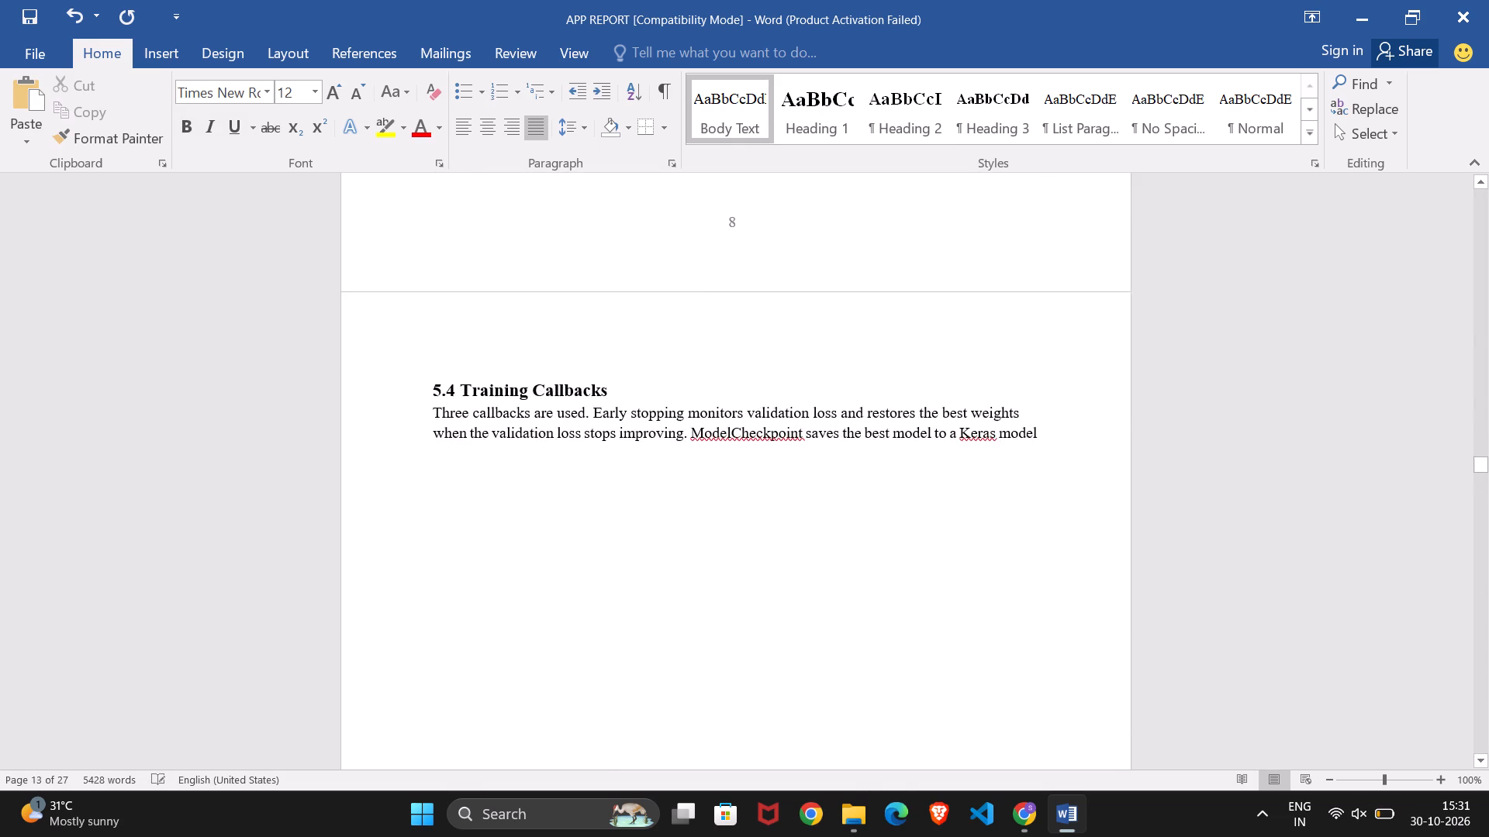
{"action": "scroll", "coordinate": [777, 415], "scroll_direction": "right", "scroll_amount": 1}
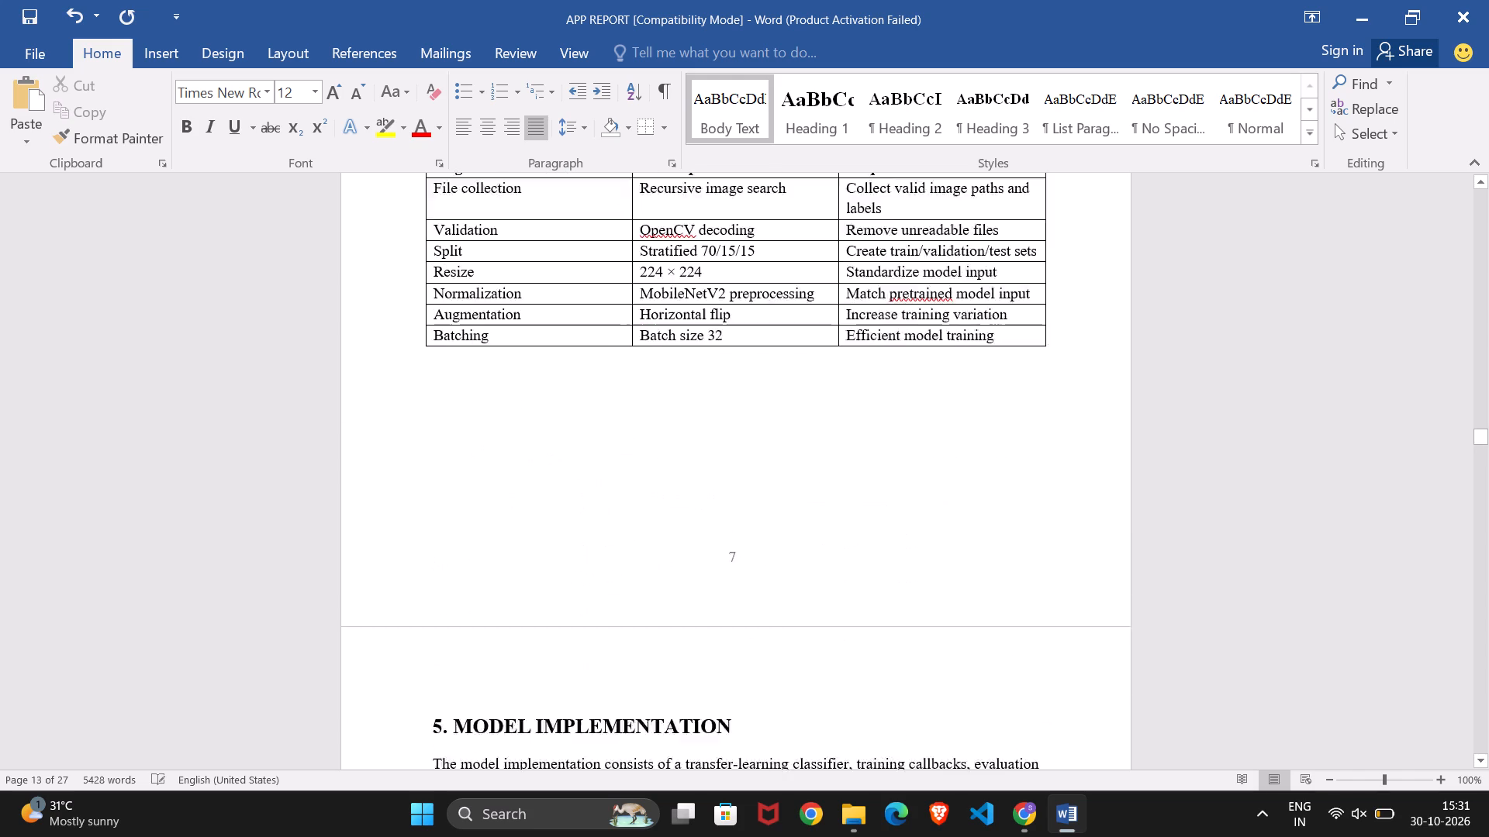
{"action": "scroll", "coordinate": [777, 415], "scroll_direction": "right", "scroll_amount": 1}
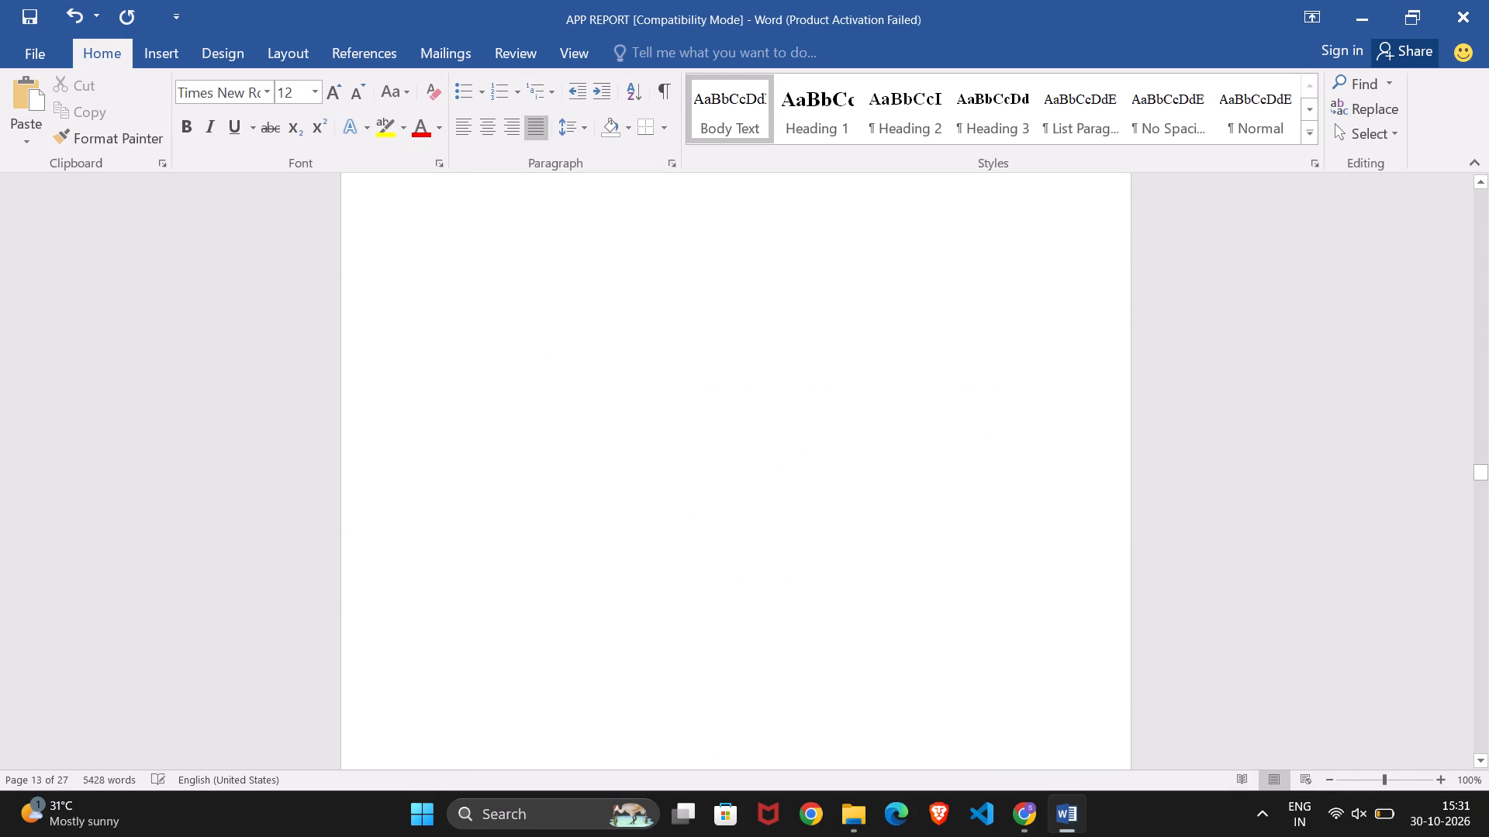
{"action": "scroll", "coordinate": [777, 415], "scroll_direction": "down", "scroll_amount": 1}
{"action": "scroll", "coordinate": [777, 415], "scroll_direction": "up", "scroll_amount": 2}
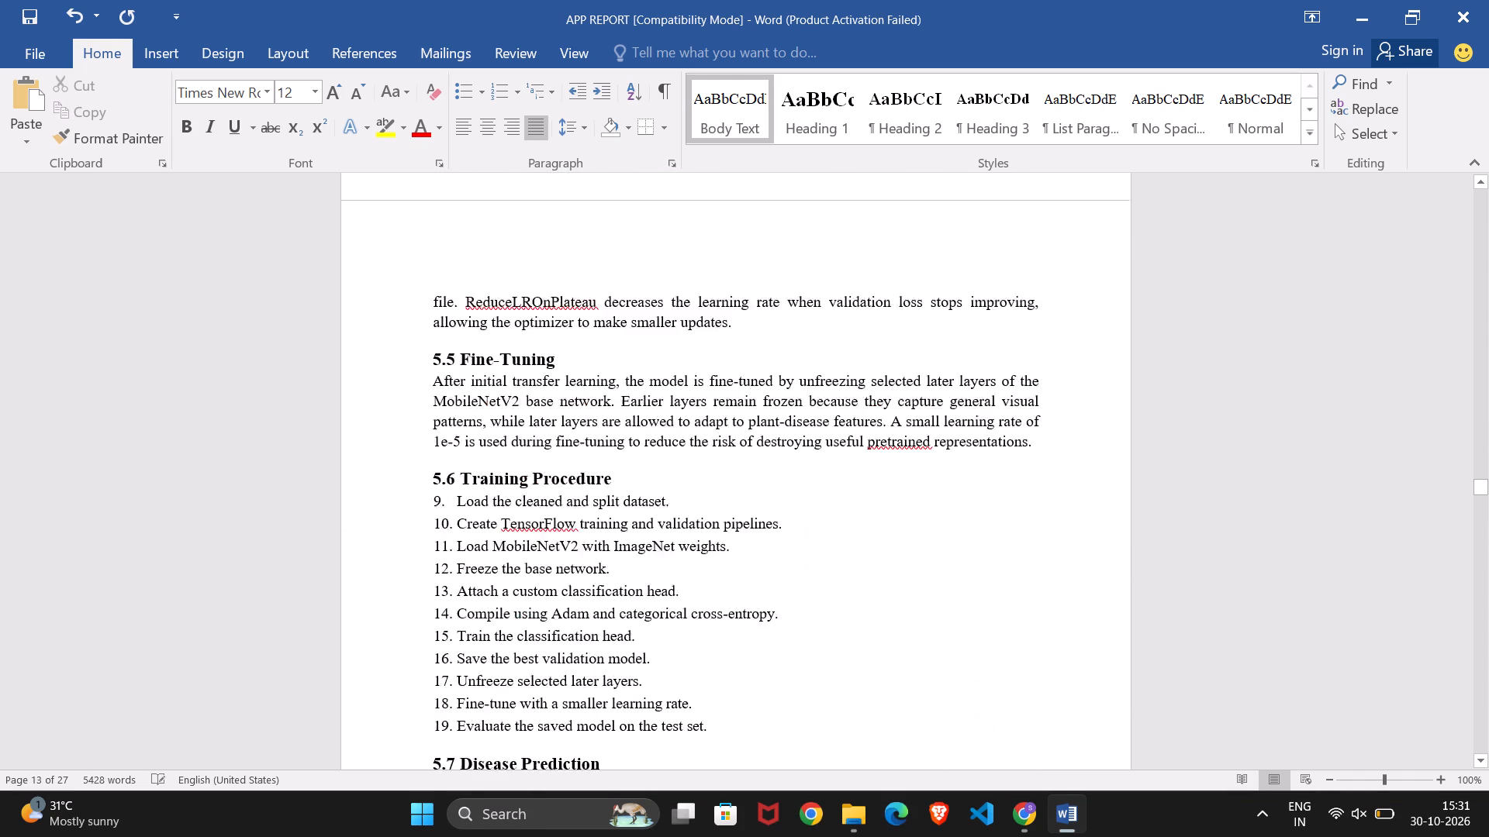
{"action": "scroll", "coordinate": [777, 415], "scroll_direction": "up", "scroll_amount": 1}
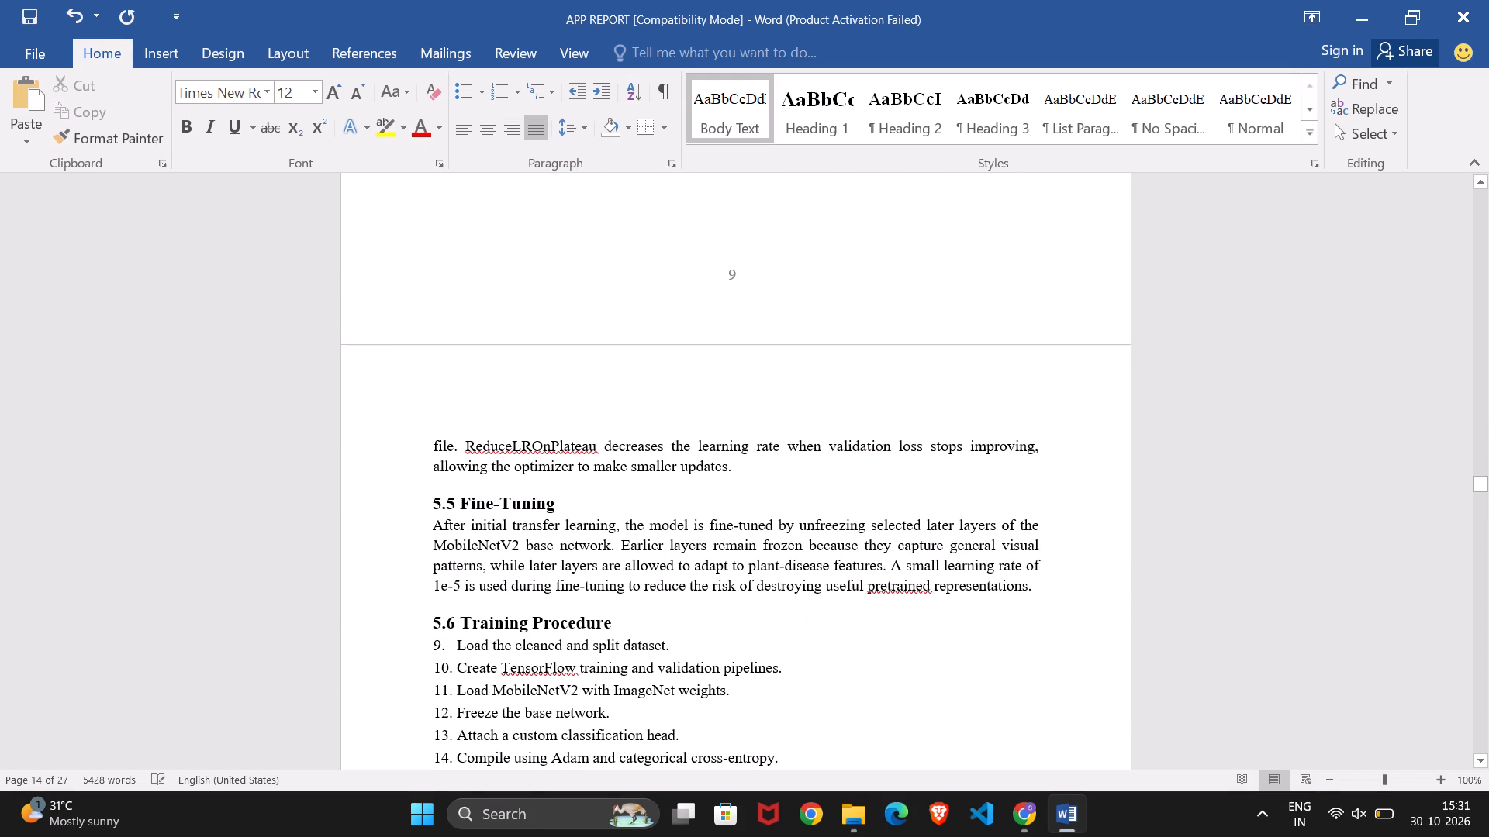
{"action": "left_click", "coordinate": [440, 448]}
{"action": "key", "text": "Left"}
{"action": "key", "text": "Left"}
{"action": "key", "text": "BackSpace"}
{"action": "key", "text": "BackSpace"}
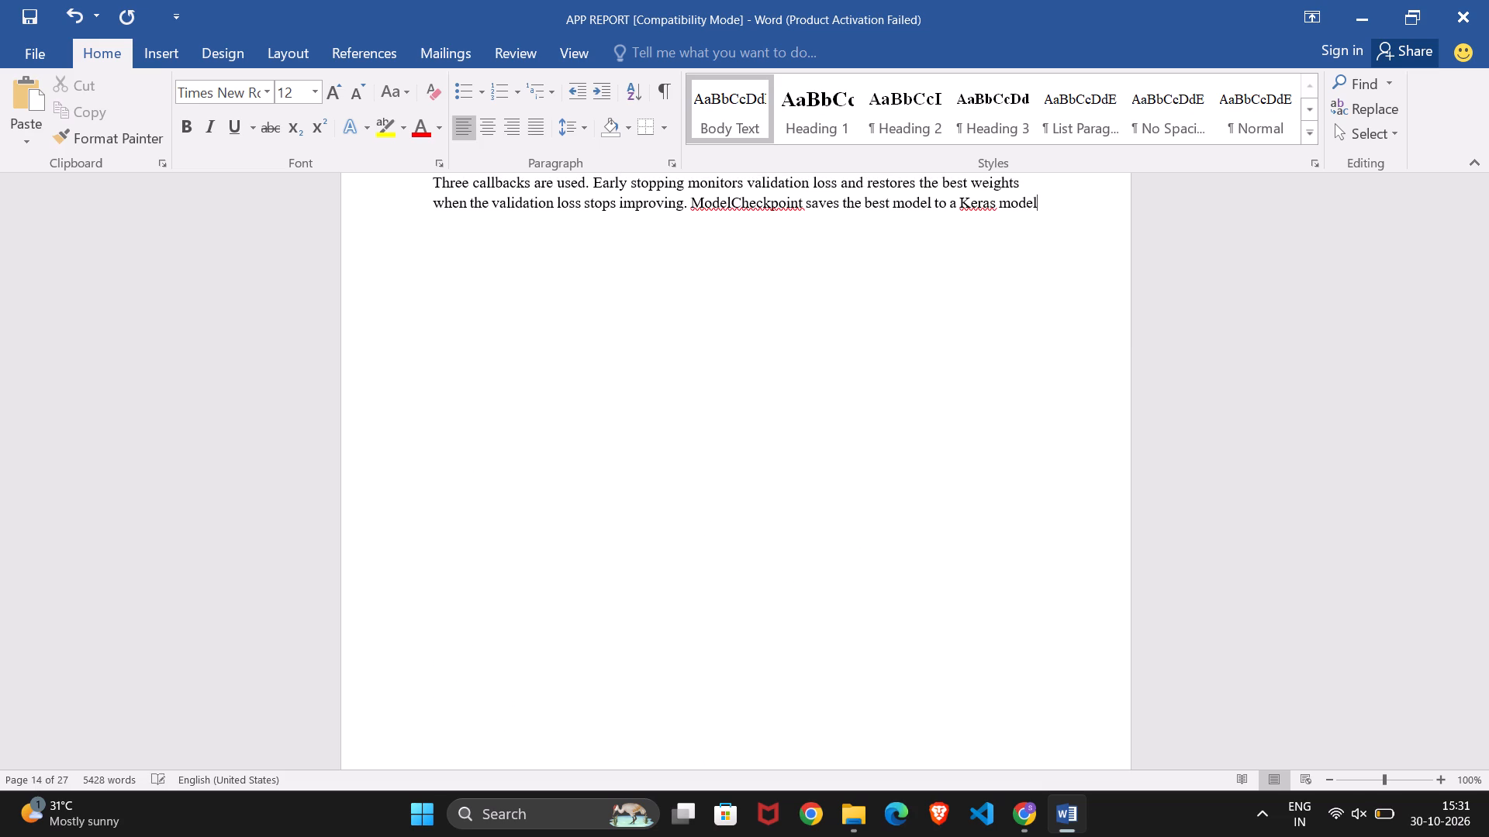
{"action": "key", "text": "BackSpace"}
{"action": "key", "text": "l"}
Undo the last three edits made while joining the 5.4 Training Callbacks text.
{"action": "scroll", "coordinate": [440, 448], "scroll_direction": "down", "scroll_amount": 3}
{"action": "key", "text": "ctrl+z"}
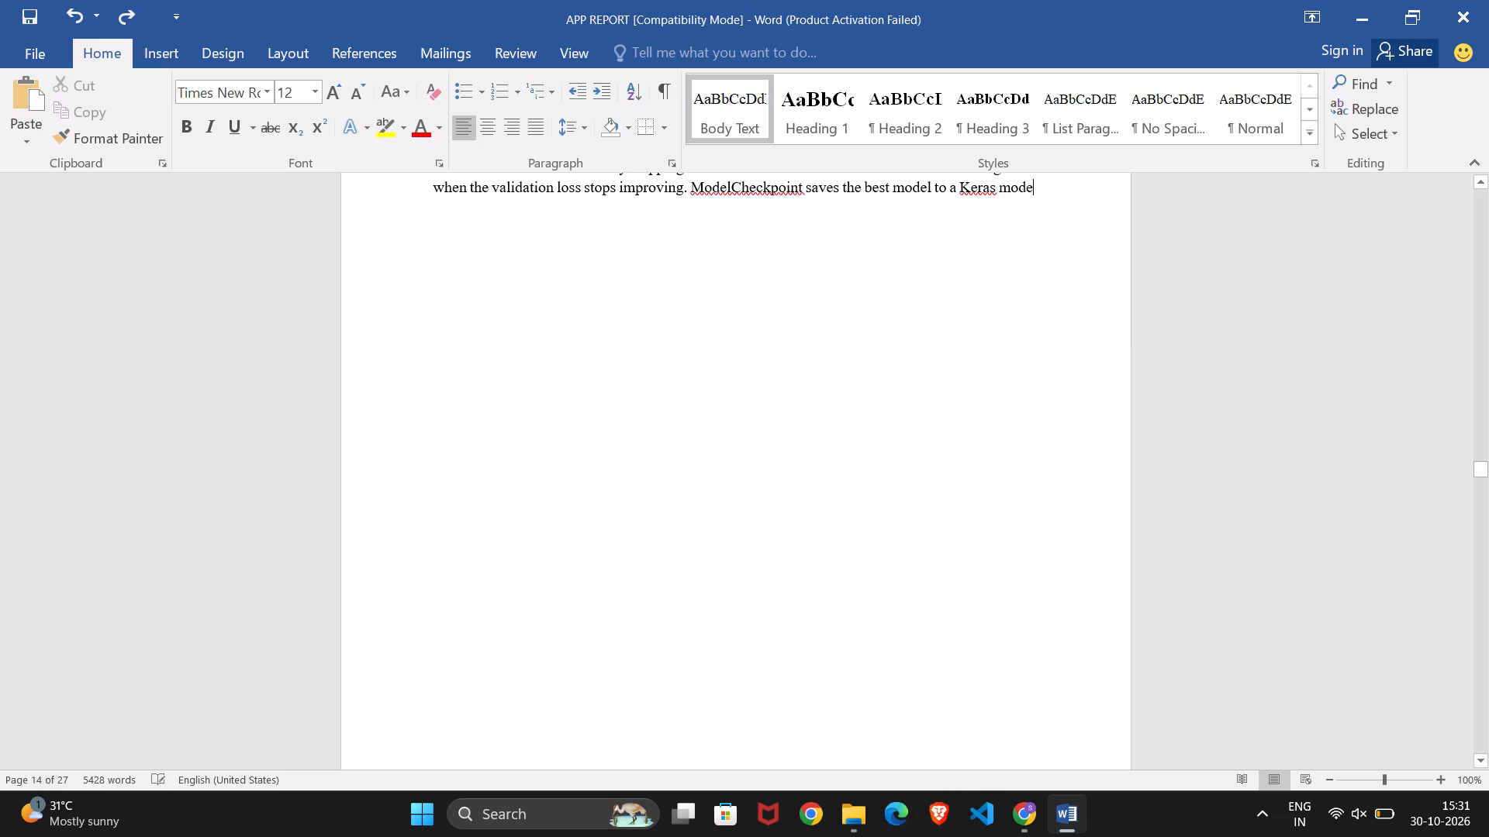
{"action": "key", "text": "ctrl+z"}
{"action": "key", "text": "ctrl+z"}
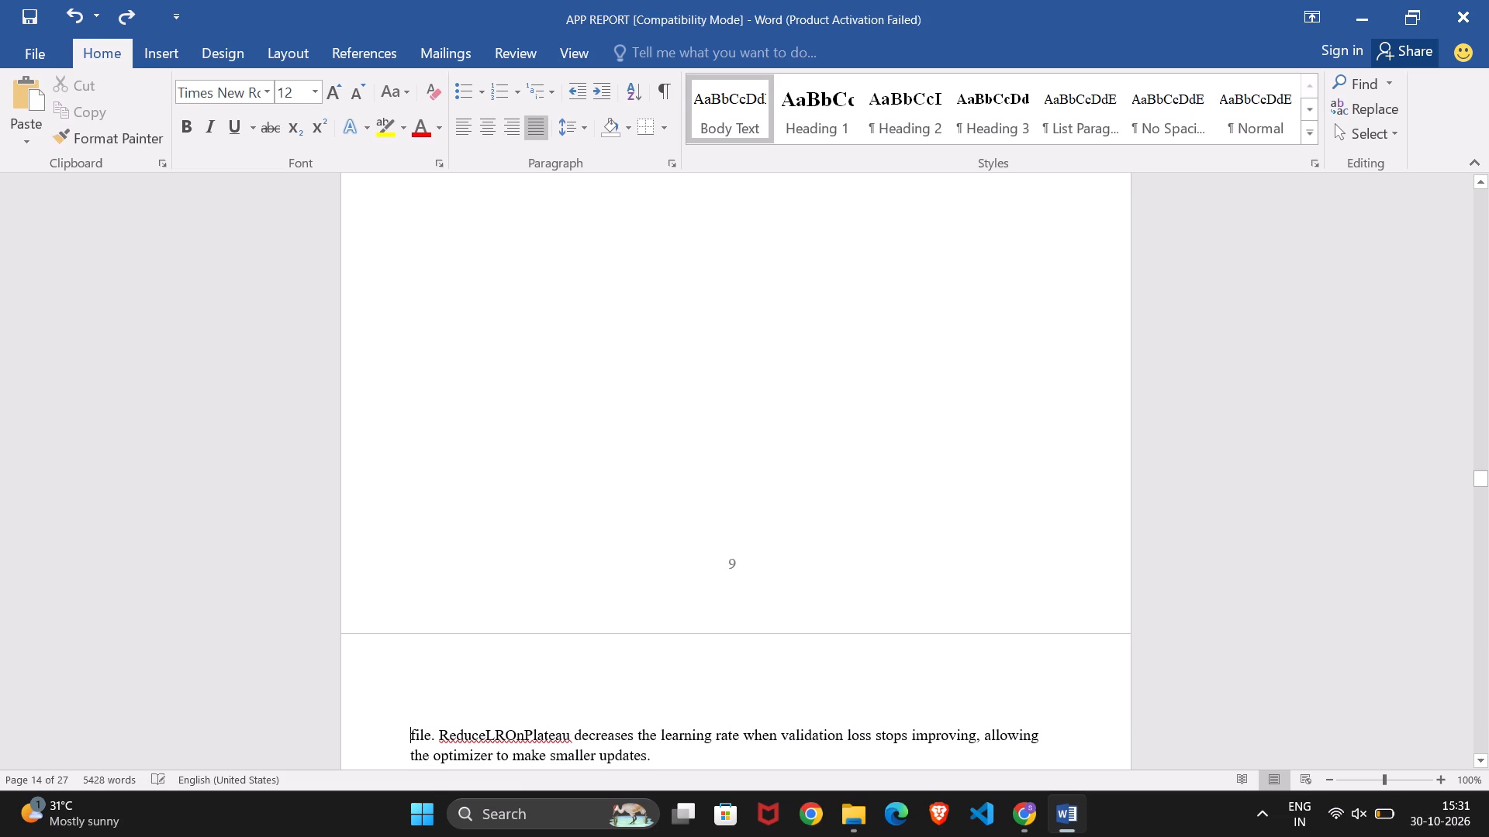
Examine the empty space after the 5.4 Training Callbacks paragraph and the layout of sections 5.5 to 5.12 on the following pages.
{"action": "scroll", "coordinate": [440, 448], "scroll_direction": "down", "scroll_amount": 1}
{"action": "scroll", "coordinate": [489, 429], "scroll_direction": "up", "scroll_amount": 1}
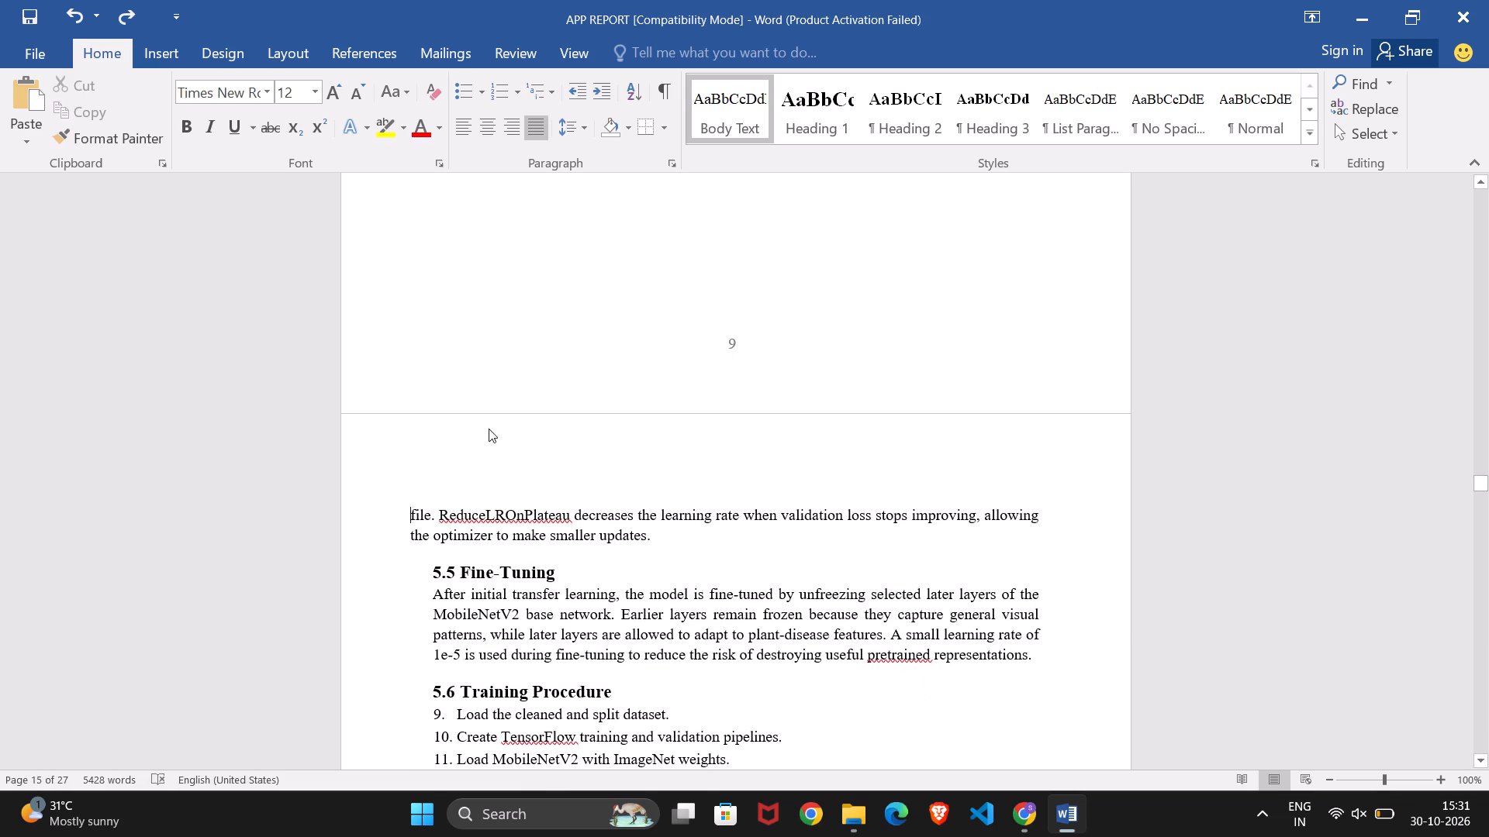
{"action": "scroll", "coordinate": [489, 429], "scroll_direction": "up", "scroll_amount": 1}
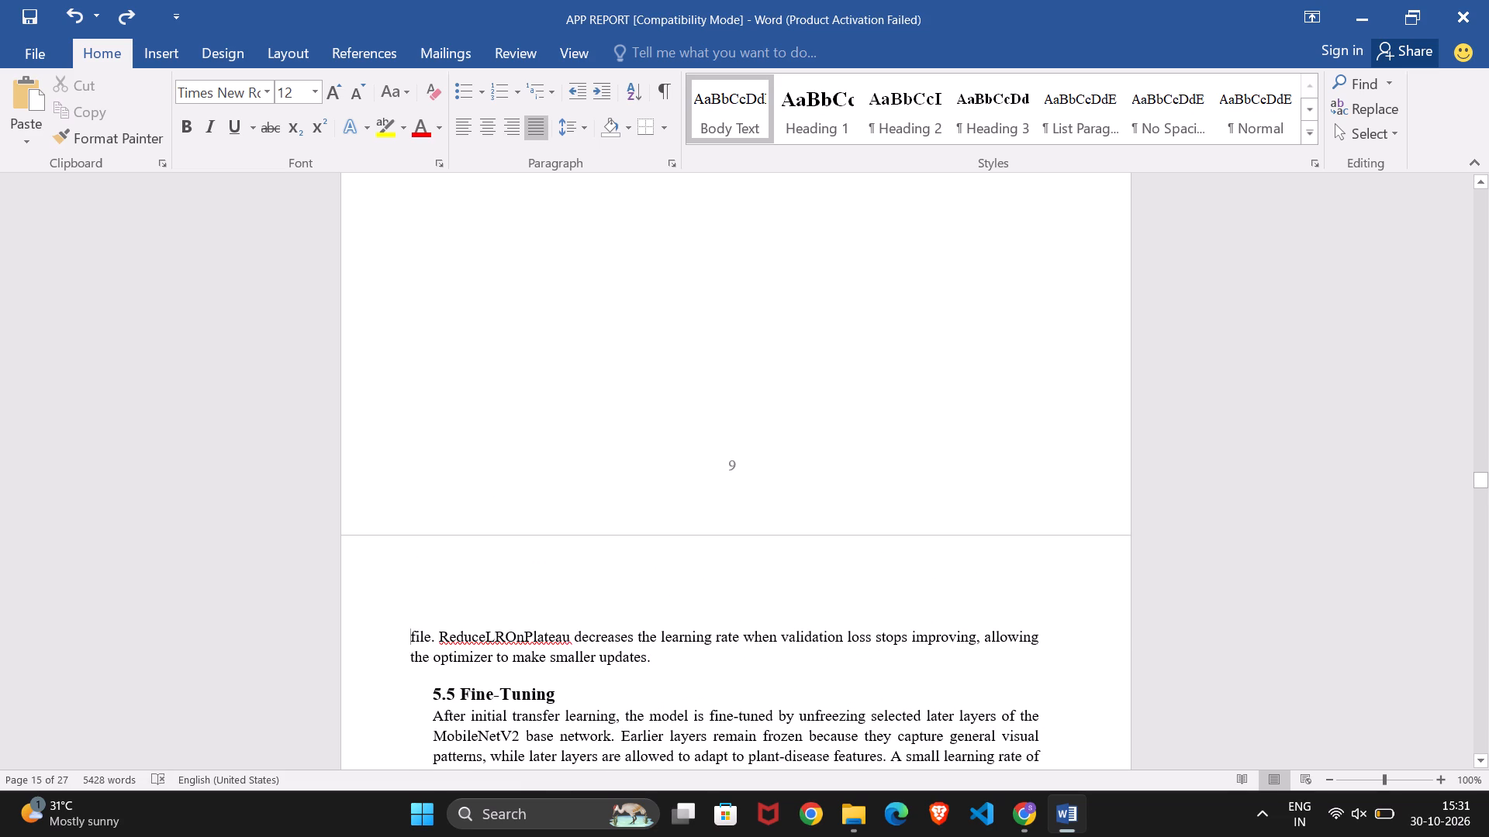
{"action": "scroll", "coordinate": [447, 540], "scroll_direction": "up", "scroll_amount": 3}
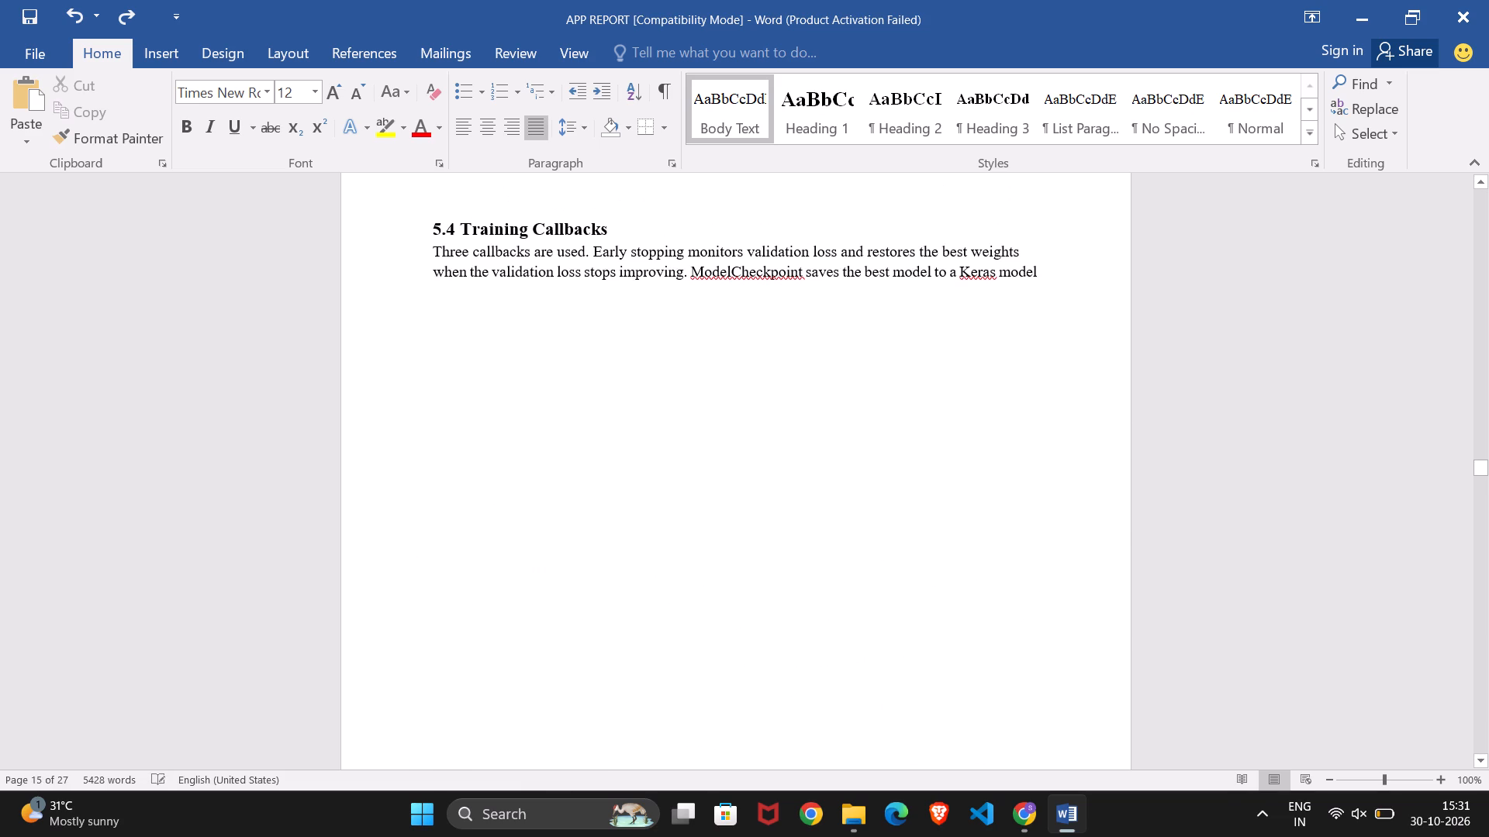
{"action": "left_click_drag", "start_coordinate": [436, 292], "coordinate": [602, 650]}
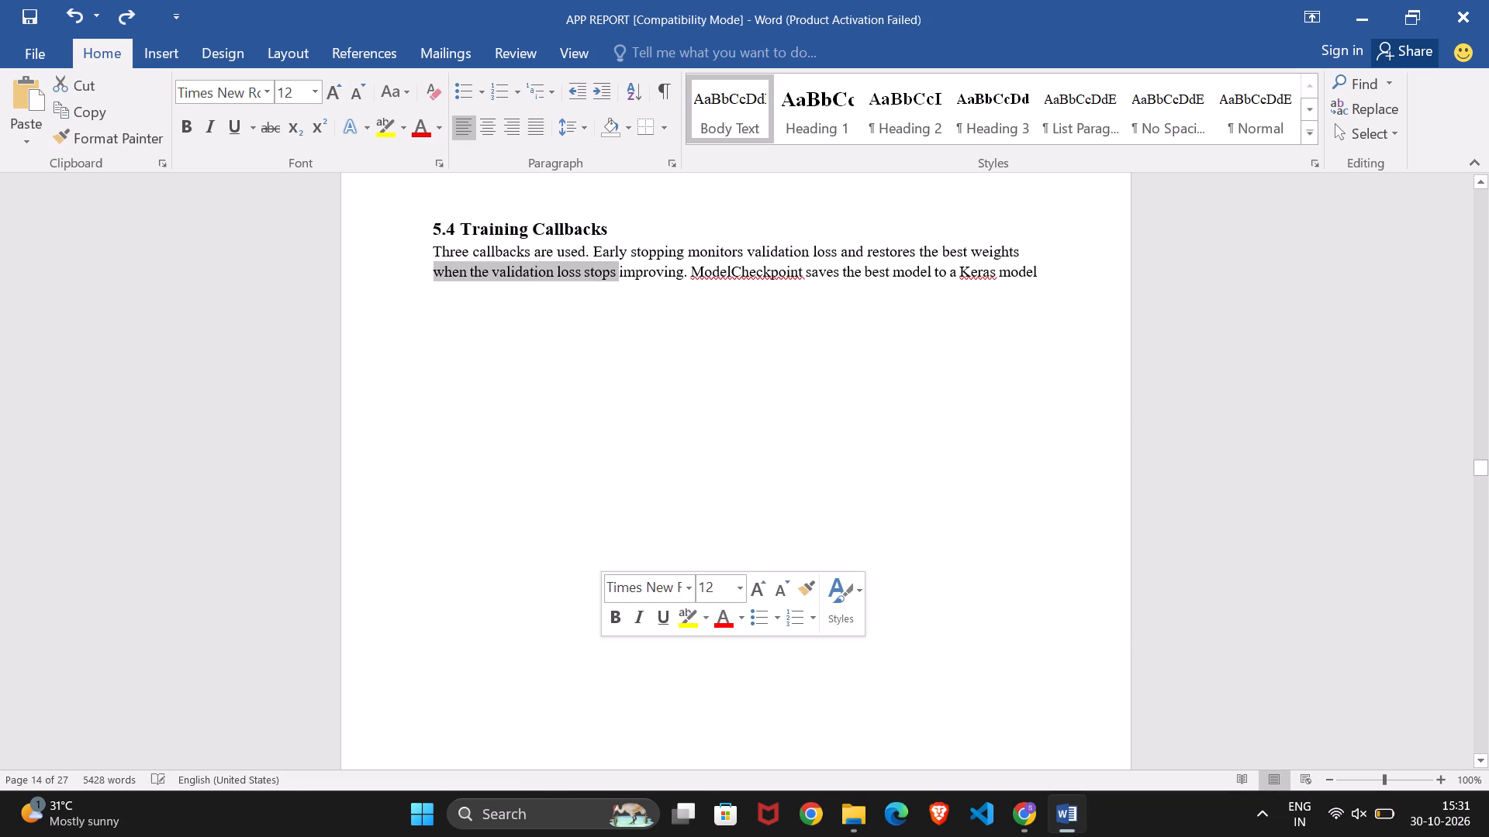
{"action": "left_click", "coordinate": [872, 411]}
{"action": "scroll", "coordinate": [872, 411], "scroll_direction": "down", "scroll_amount": 1}
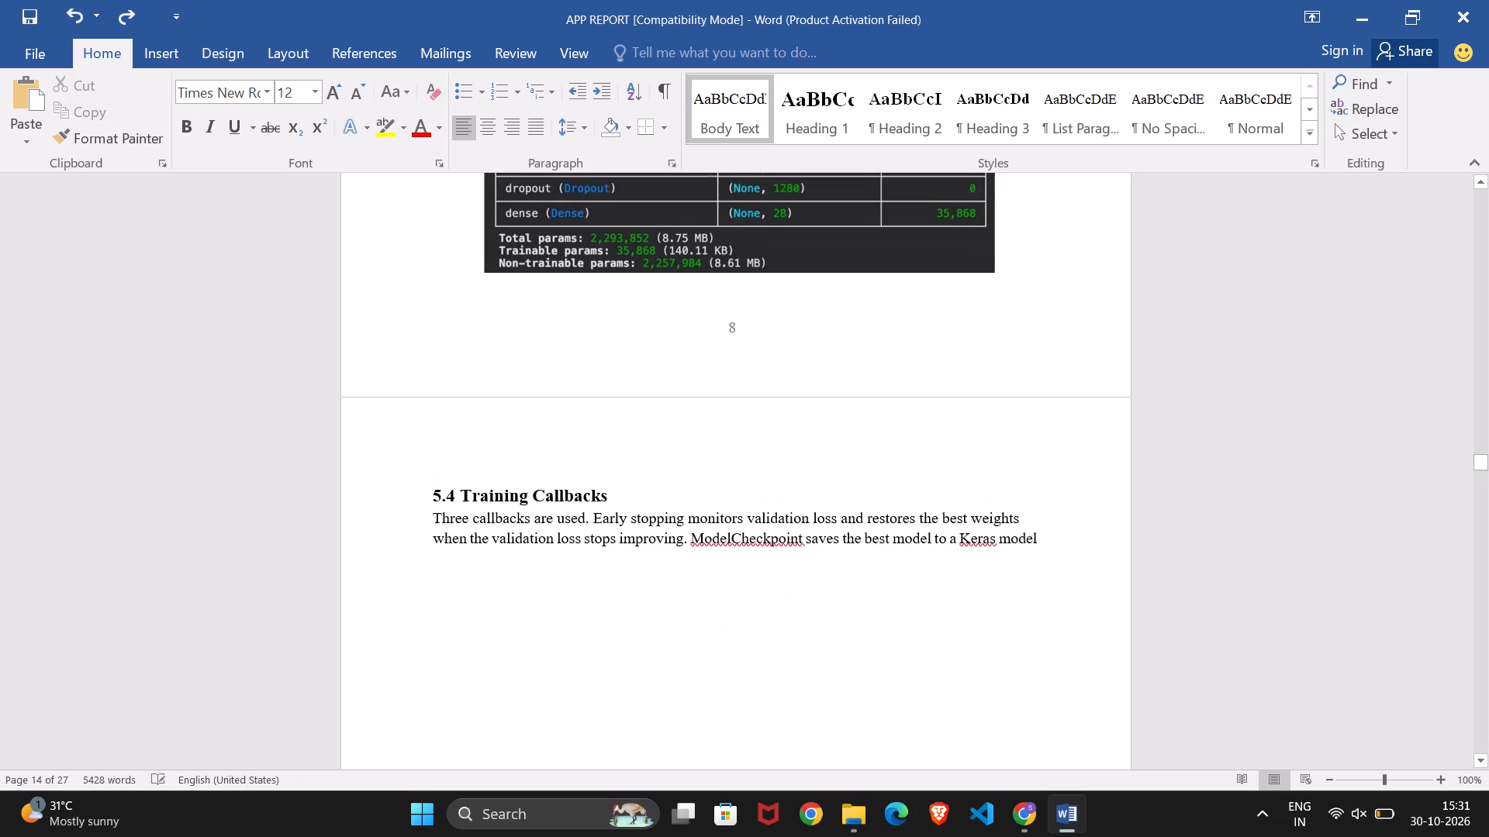
{"action": "scroll", "coordinate": [872, 411], "scroll_direction": "down", "scroll_amount": 4}
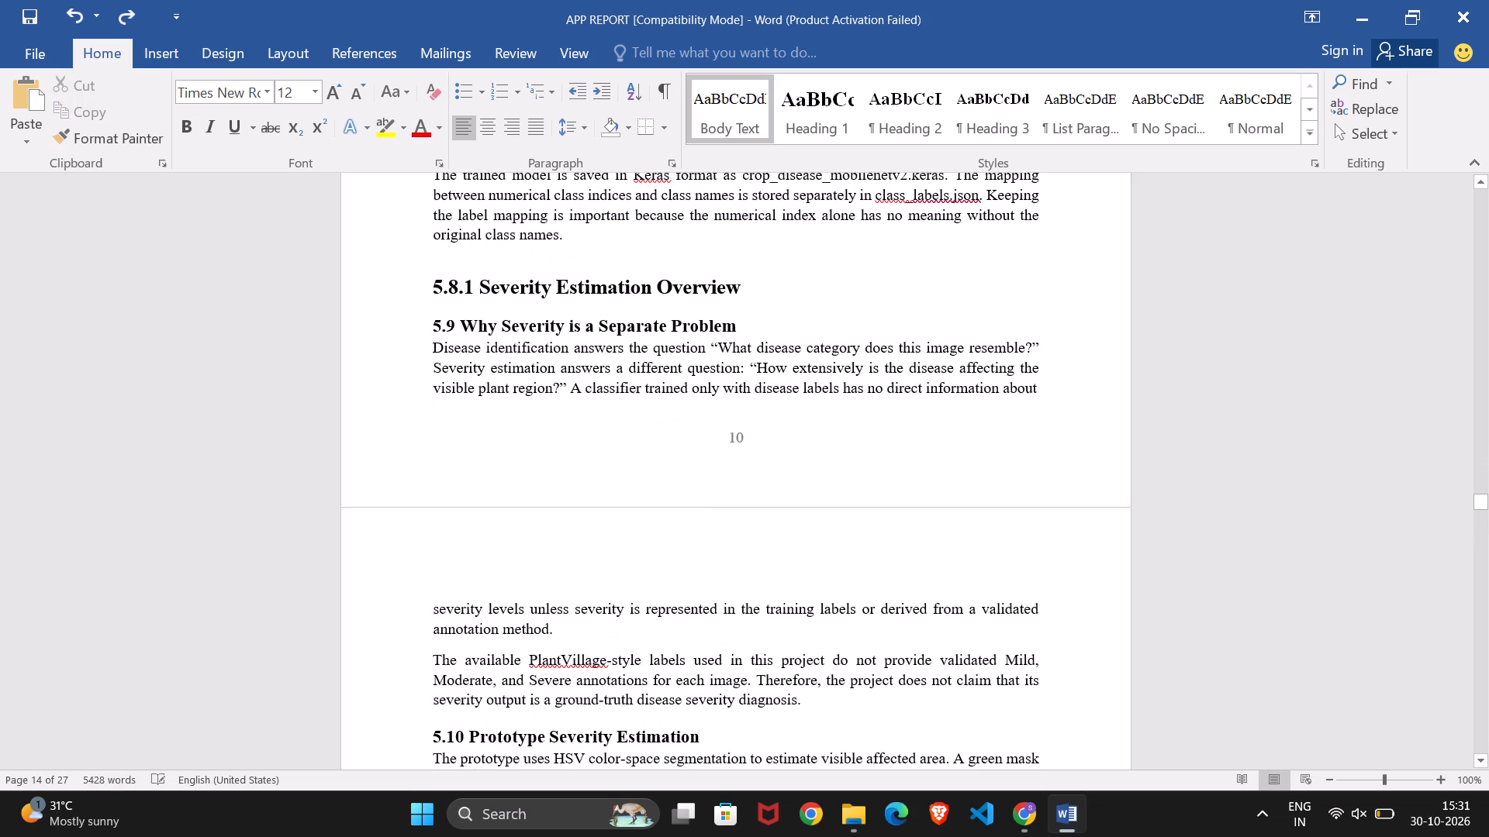
{"action": "scroll", "coordinate": [872, 411], "scroll_direction": "down", "scroll_amount": 2}
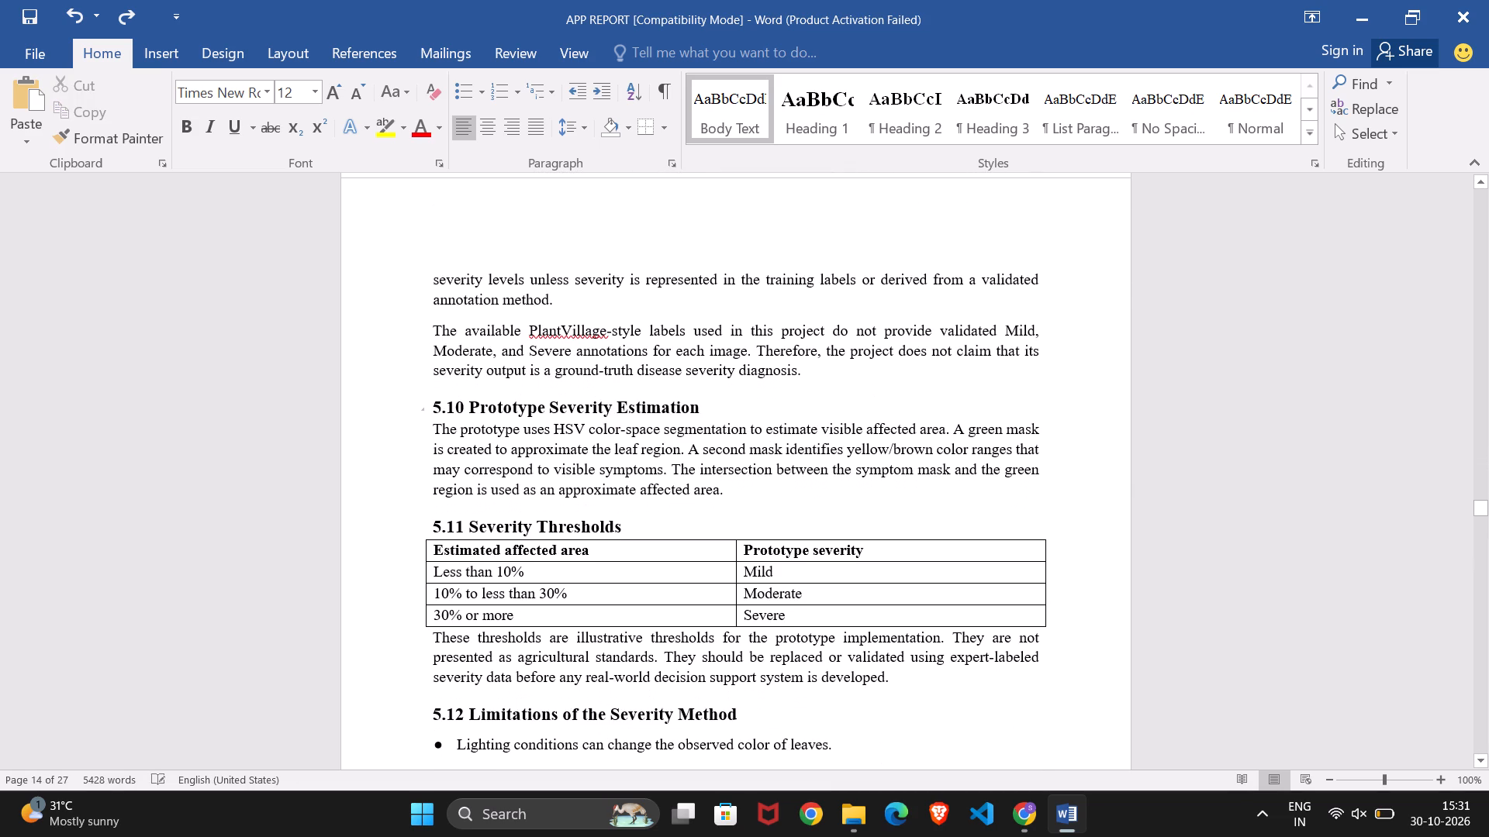
{"action": "scroll", "coordinate": [872, 411], "scroll_direction": "up", "scroll_amount": 9}
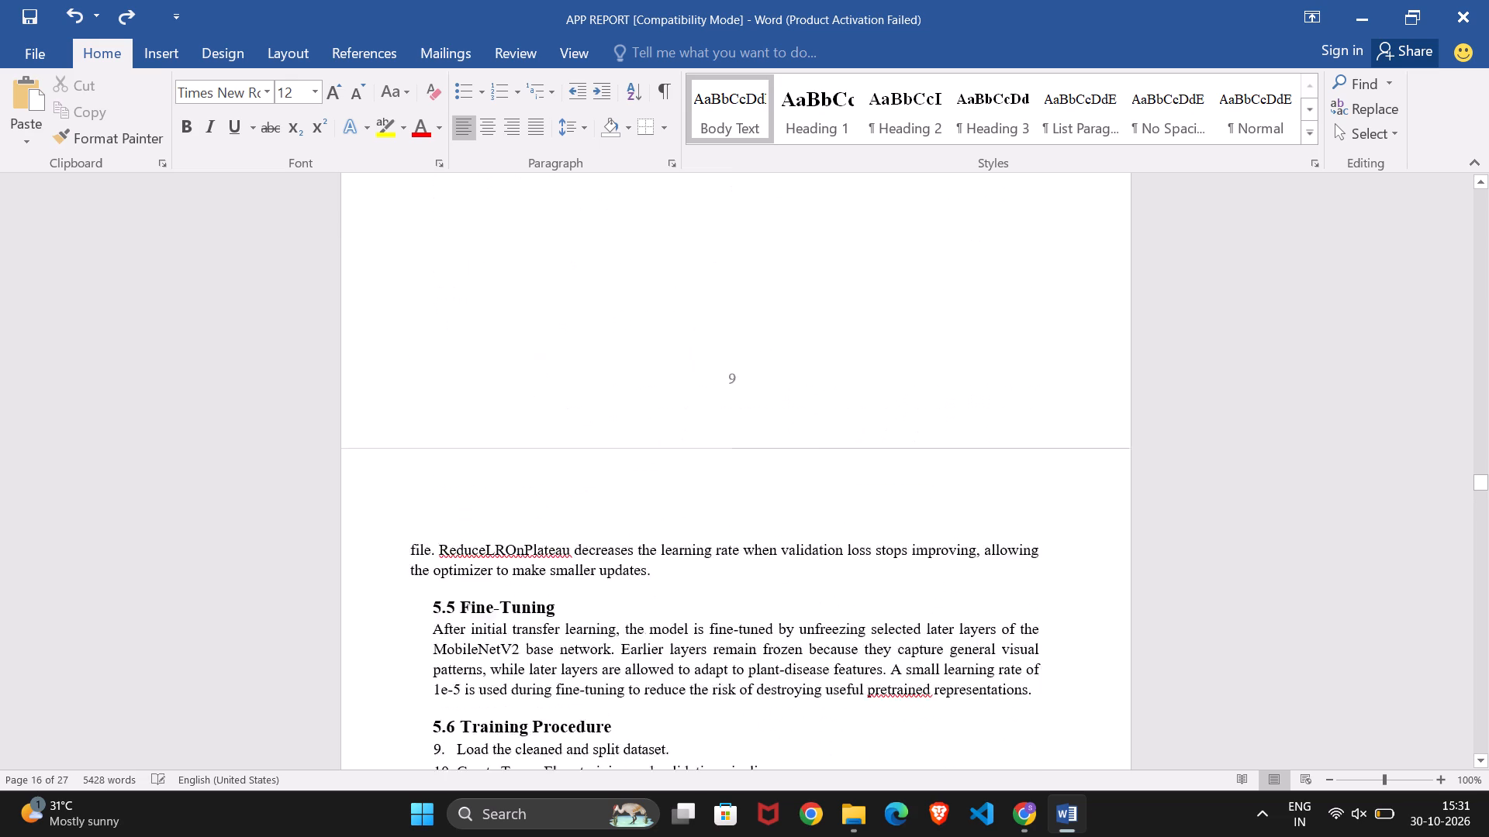
{"action": "scroll", "coordinate": [872, 411], "scroll_direction": "up", "scroll_amount": 3}
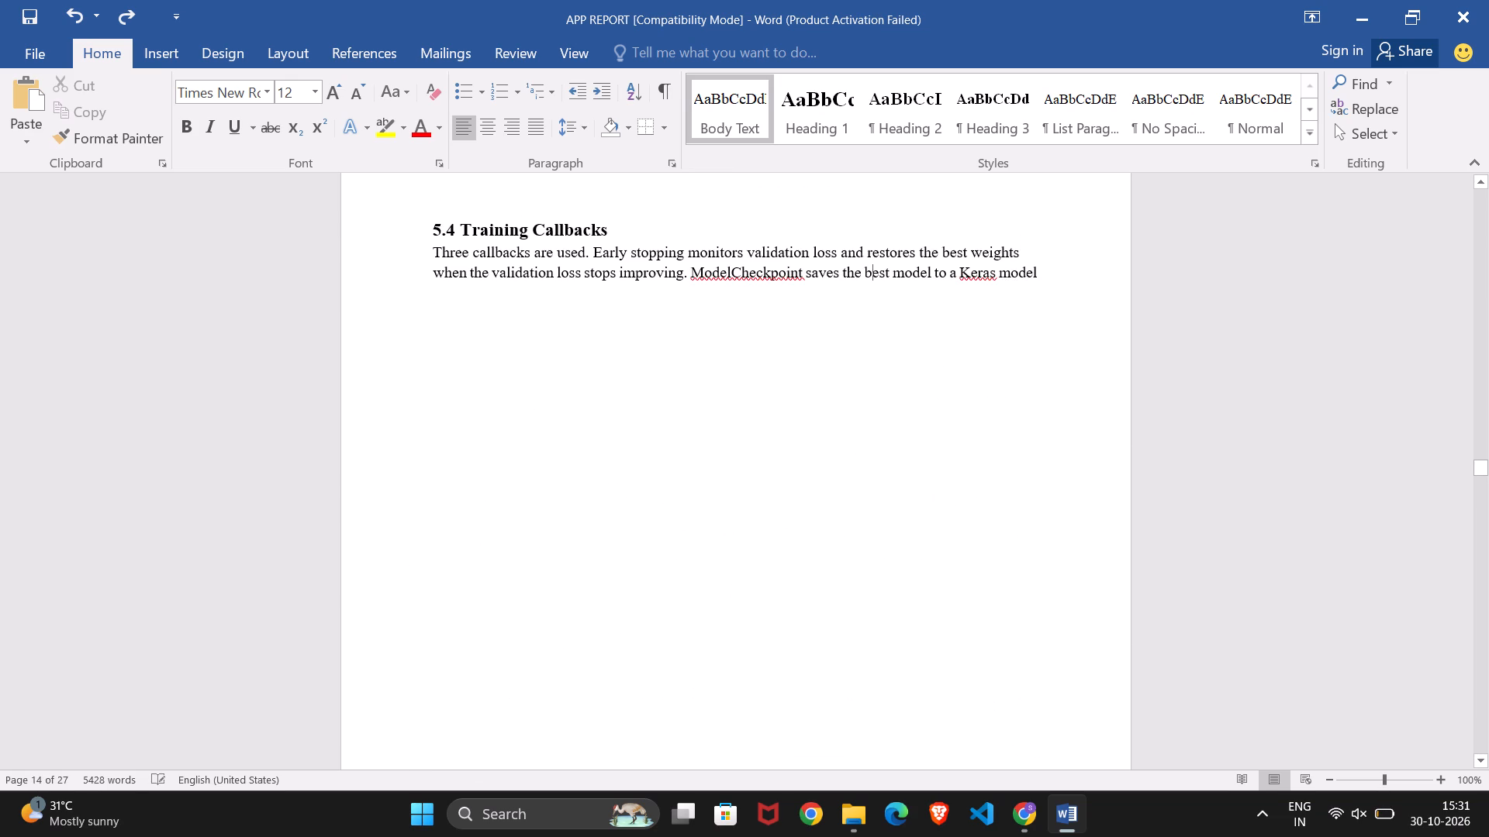
{"action": "scroll", "coordinate": [872, 411], "scroll_direction": "down", "scroll_amount": 4}
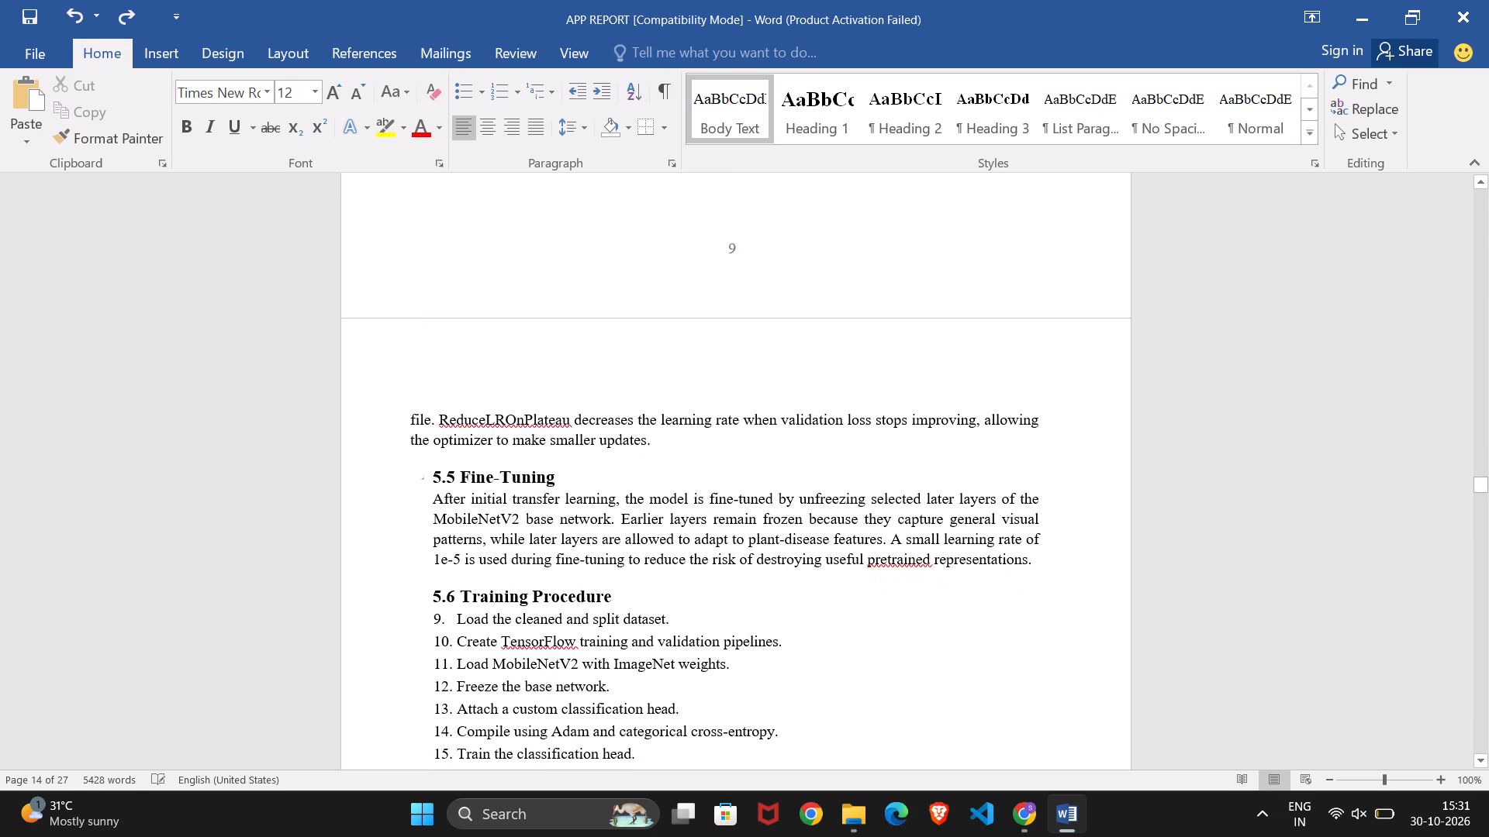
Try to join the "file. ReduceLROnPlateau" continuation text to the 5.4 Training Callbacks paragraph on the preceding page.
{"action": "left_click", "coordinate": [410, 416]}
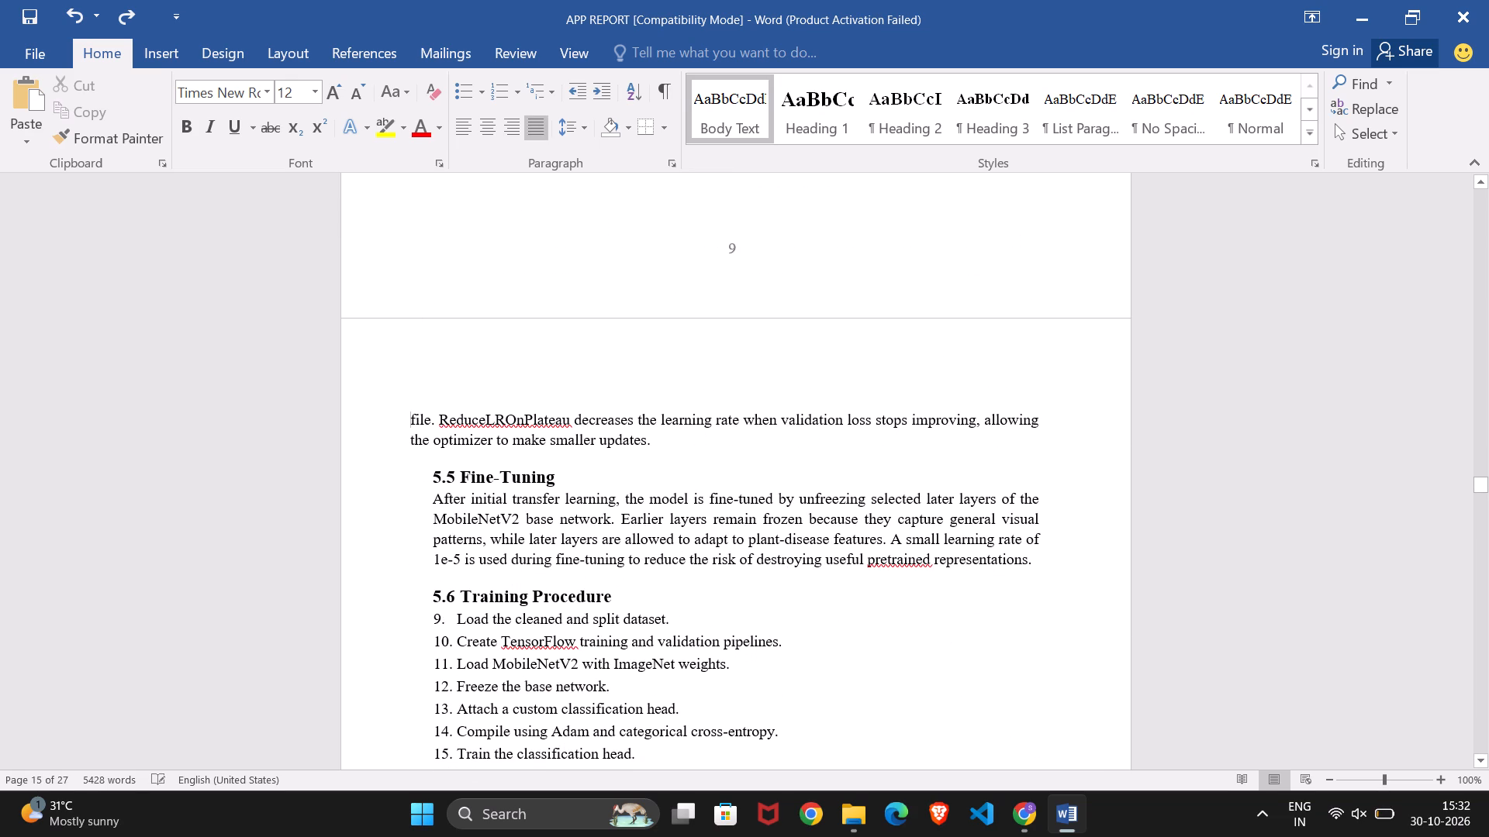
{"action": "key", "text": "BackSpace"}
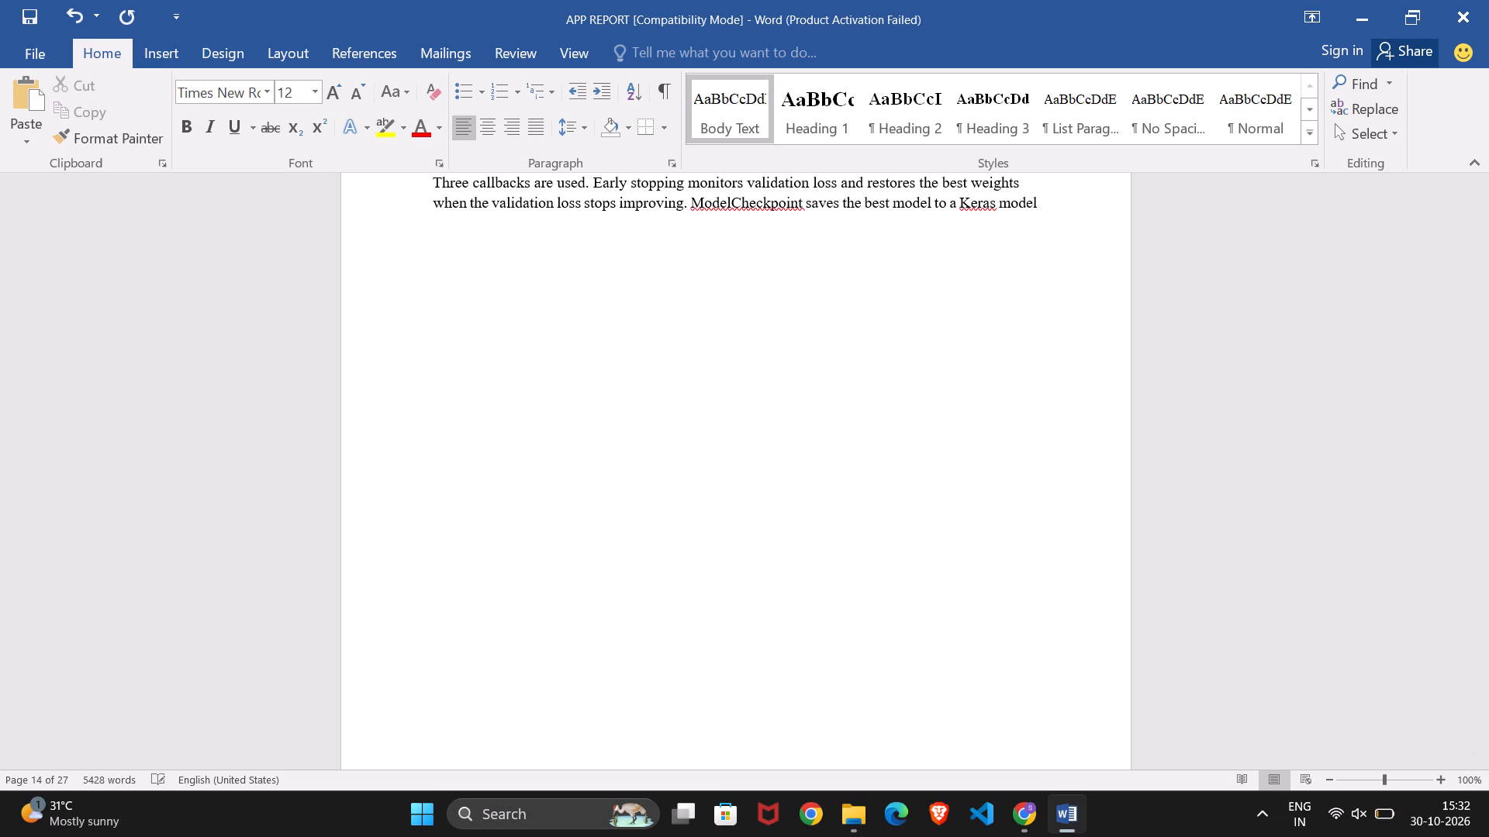
Delete the continuation text from "file. ReduceLROnPlateau" to "smaller updates." above the 5.5 Fine-Tuning heading.
{"action": "scroll", "coordinate": [410, 416], "scroll_direction": "down", "scroll_amount": 1}
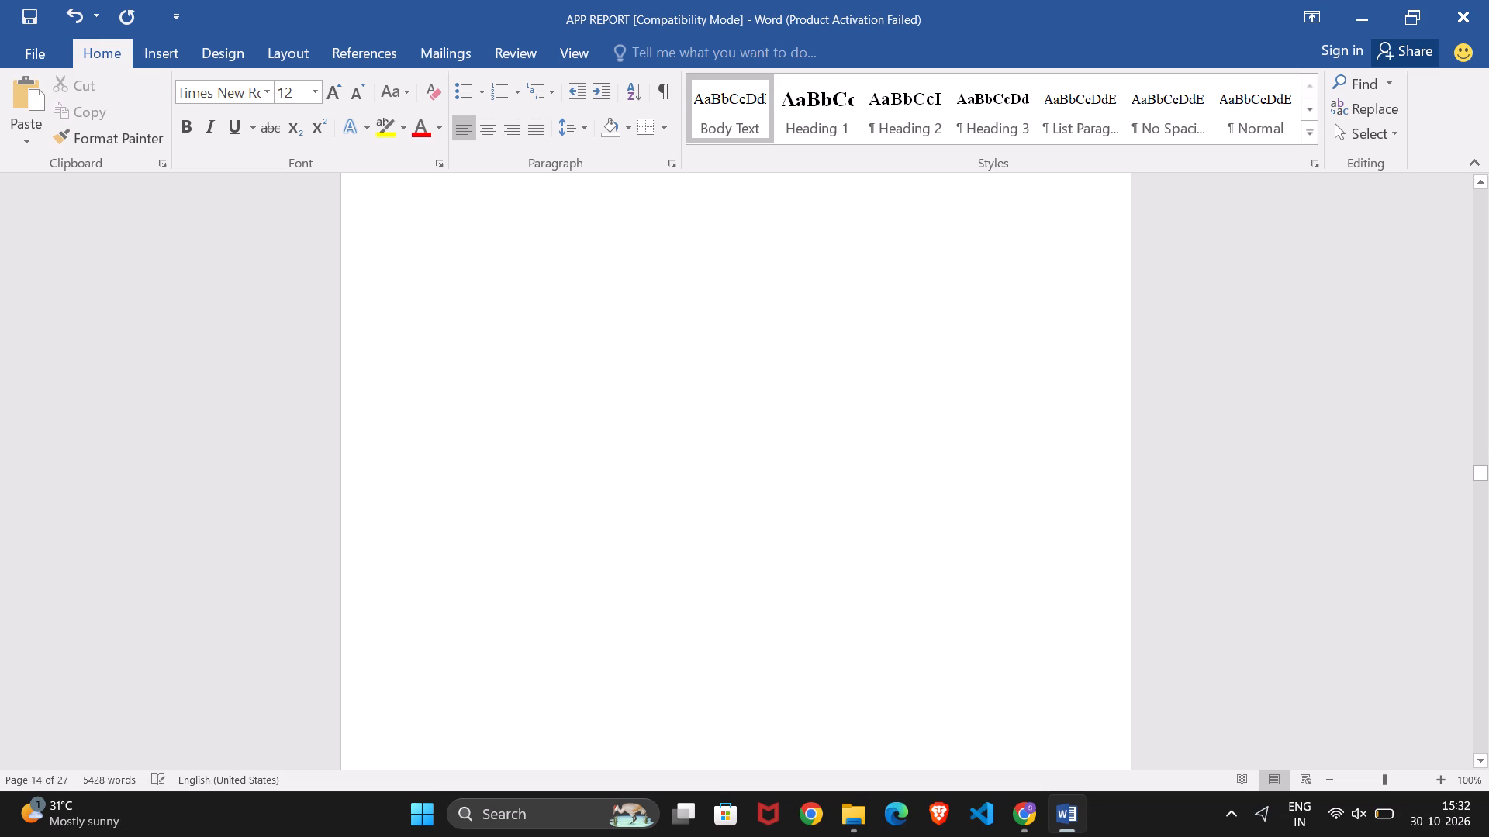
{"action": "scroll", "coordinate": [410, 416], "scroll_direction": "down", "scroll_amount": 2}
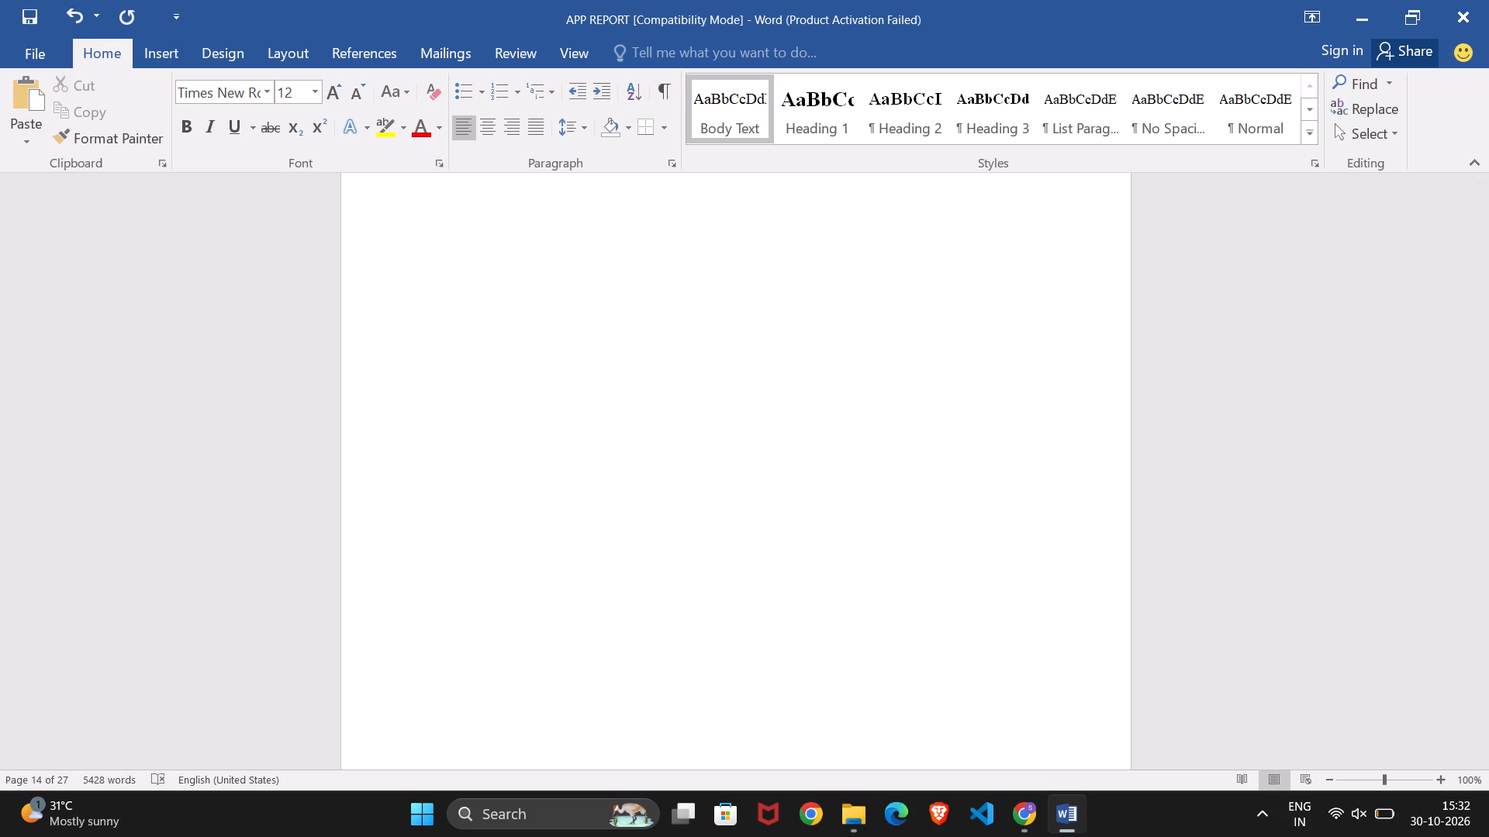
{"action": "scroll", "coordinate": [410, 416], "scroll_direction": "down", "scroll_amount": 1}
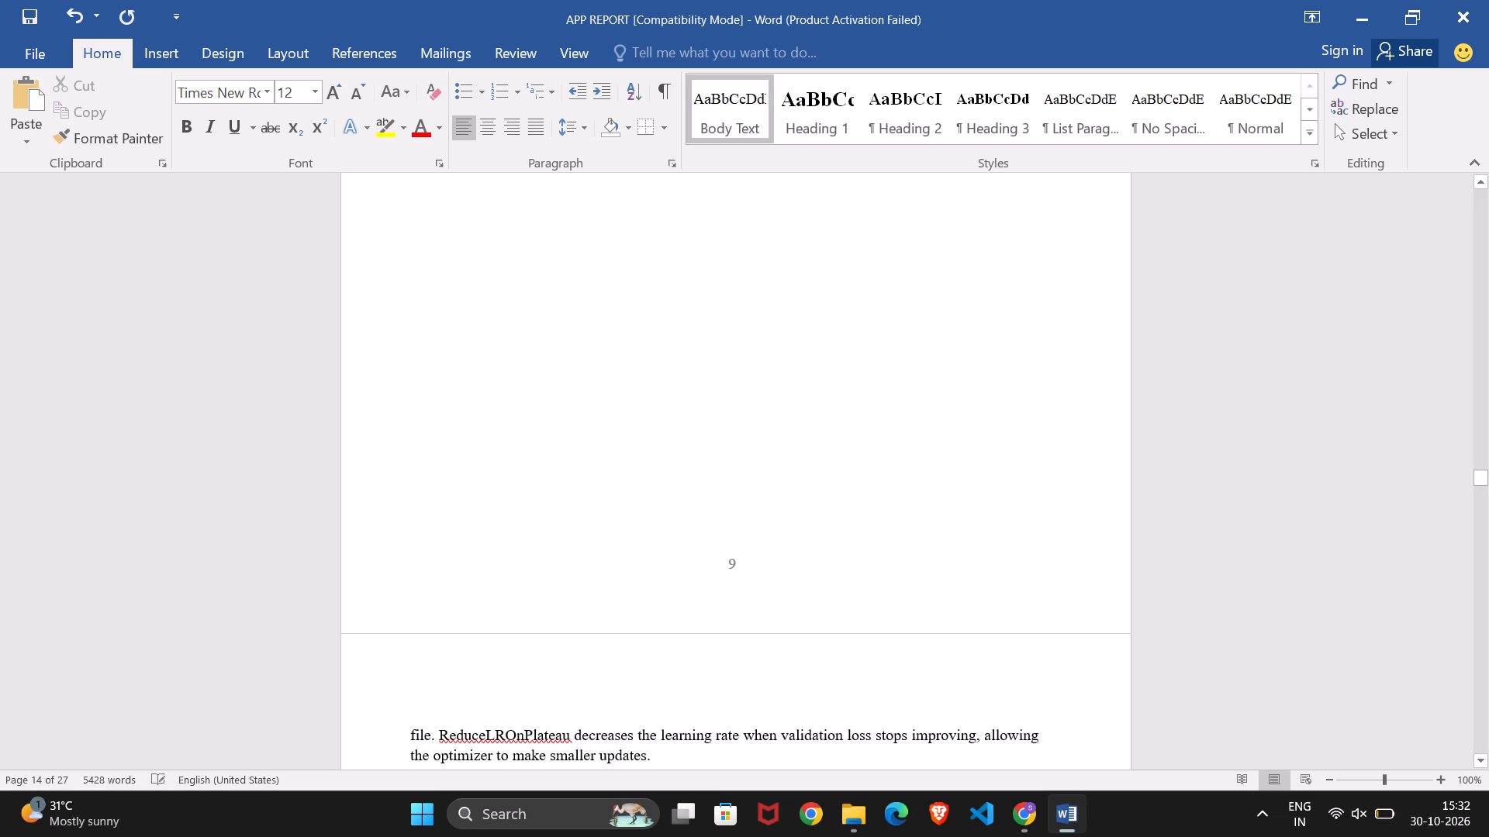
{"action": "scroll", "coordinate": [410, 416], "scroll_direction": "down", "scroll_amount": 3}
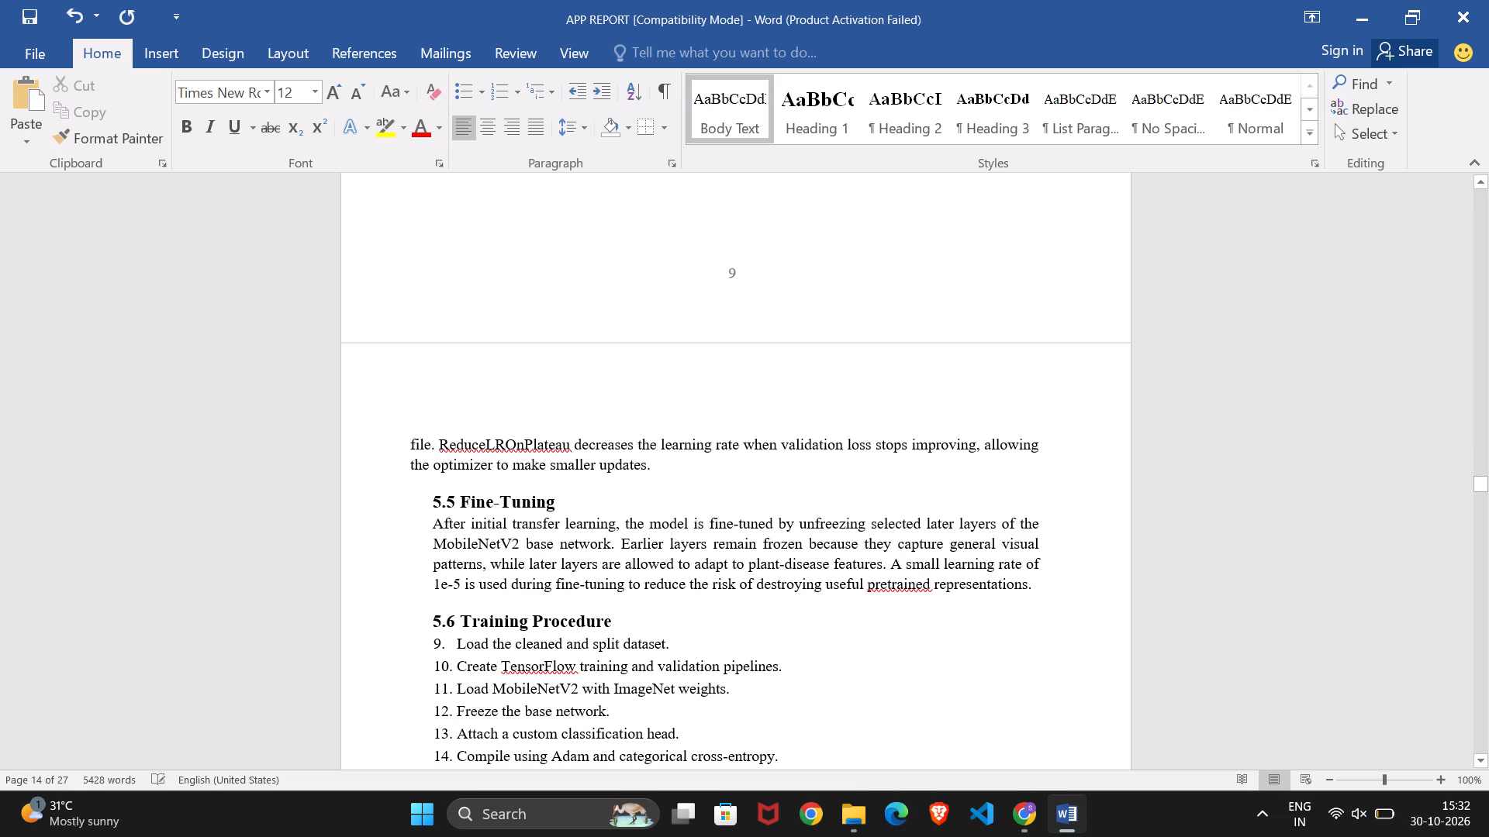
{"action": "left_click_drag", "start_coordinate": [659, 467], "coordinate": [427, 452]}
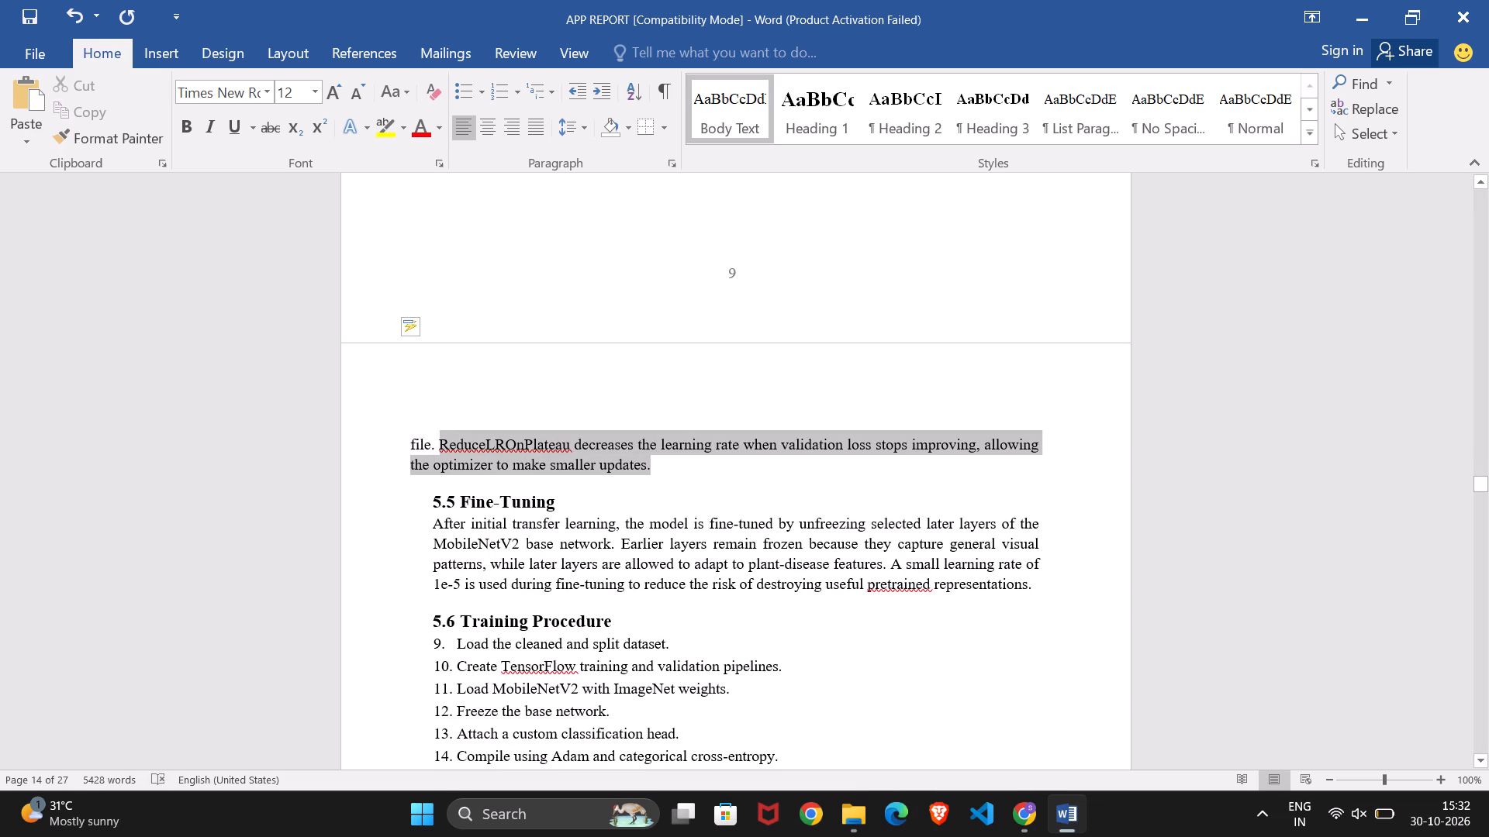
{"action": "left_click_drag", "start_coordinate": [427, 452], "coordinate": [406, 449]}
{"action": "key", "text": "BackSpace"}
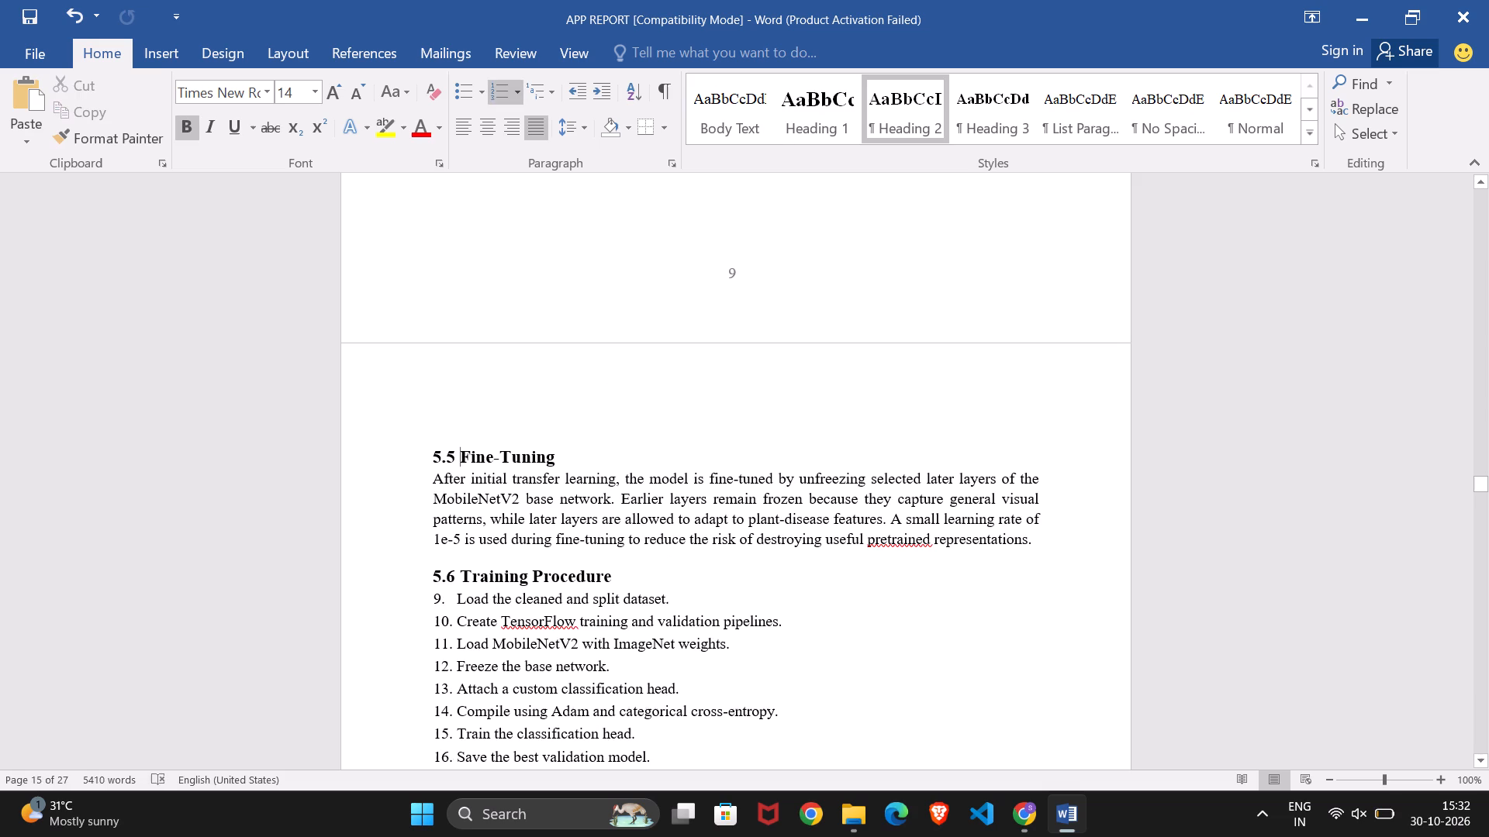
Cut all content from the 5.5 Fine-Tuning heading through the end of the 5.12 Limitations of the Severity Method list.
{"action": "key", "text": "Left"}
{"action": "key", "text": "Left"}
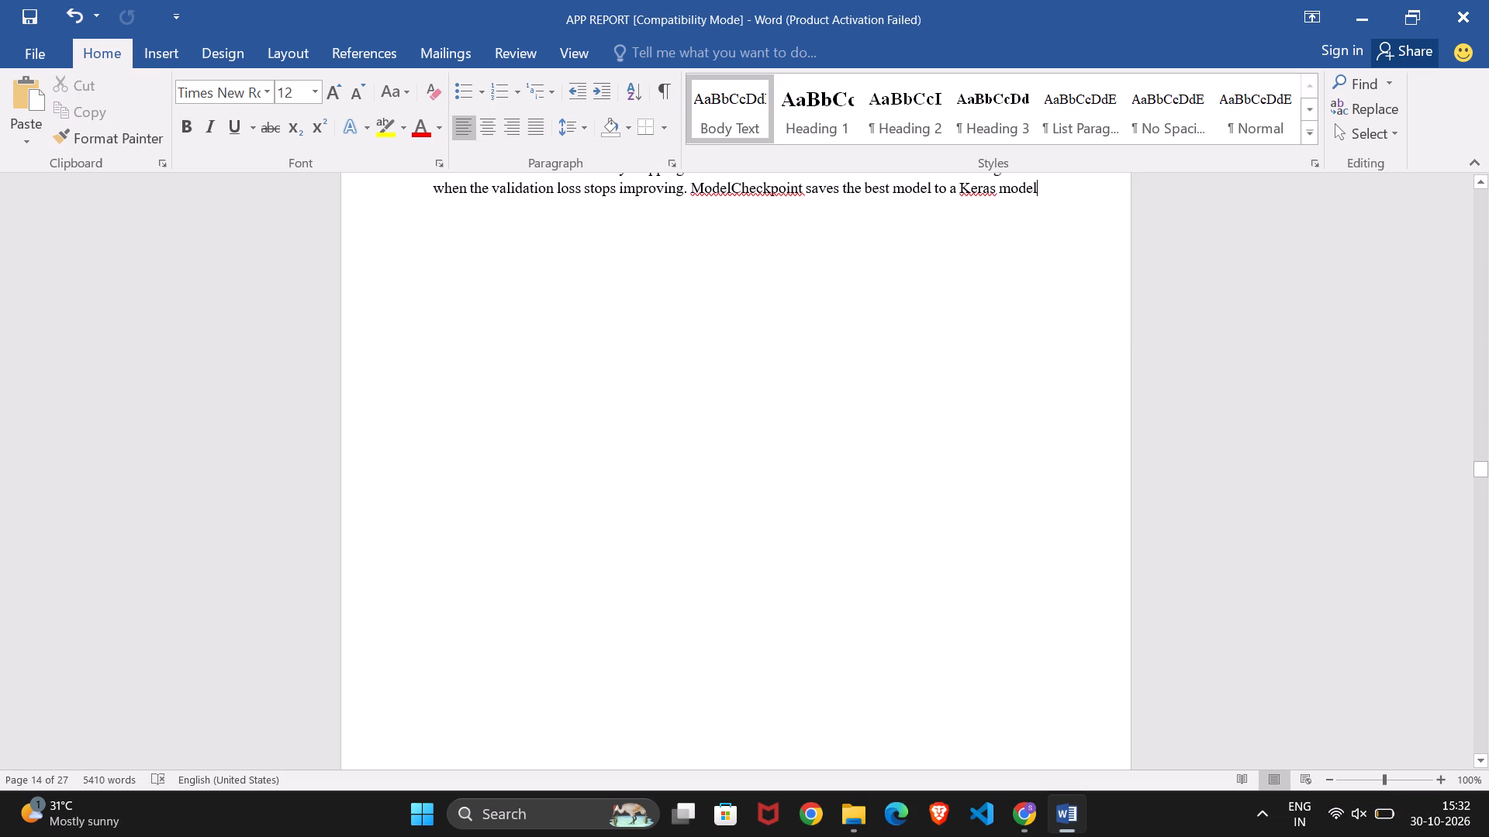
{"action": "scroll", "coordinate": [406, 449], "scroll_direction": "down", "scroll_amount": 4}
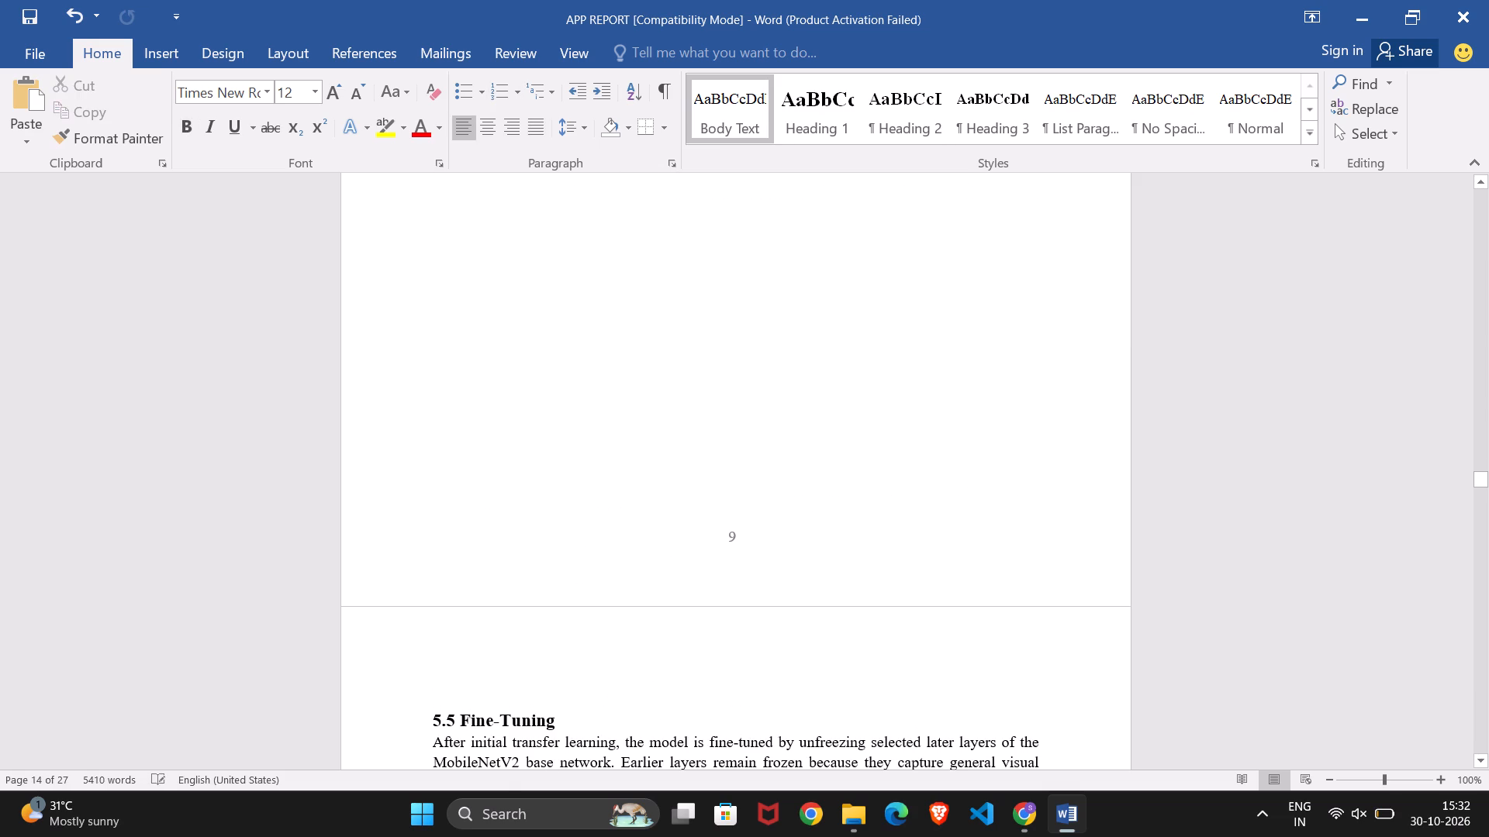
{"action": "scroll", "coordinate": [487, 718], "scroll_direction": "down", "scroll_amount": 2}
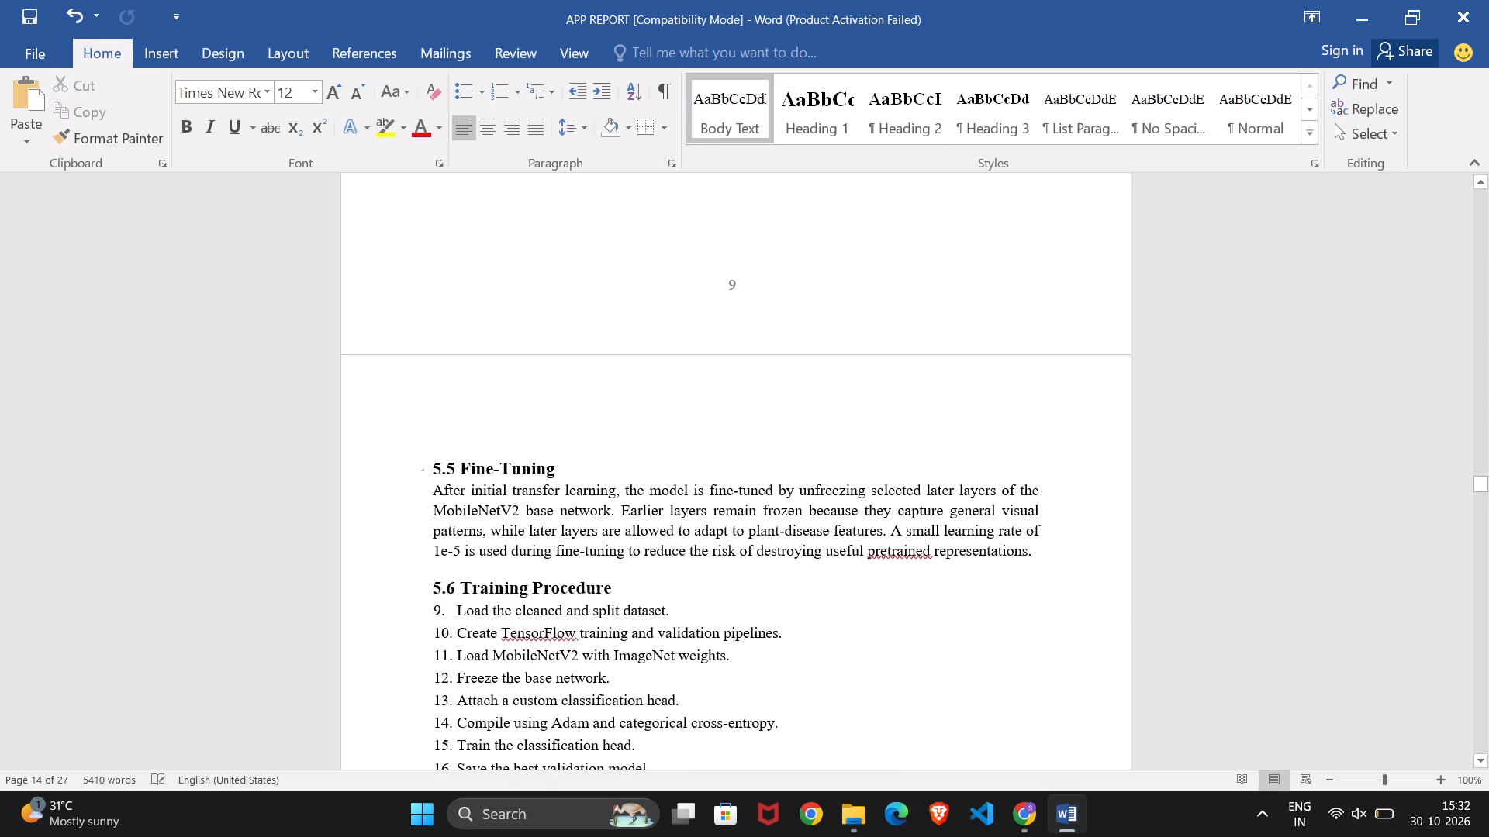
{"action": "left_click_drag", "start_coordinate": [431, 462], "coordinate": [743, 680]}
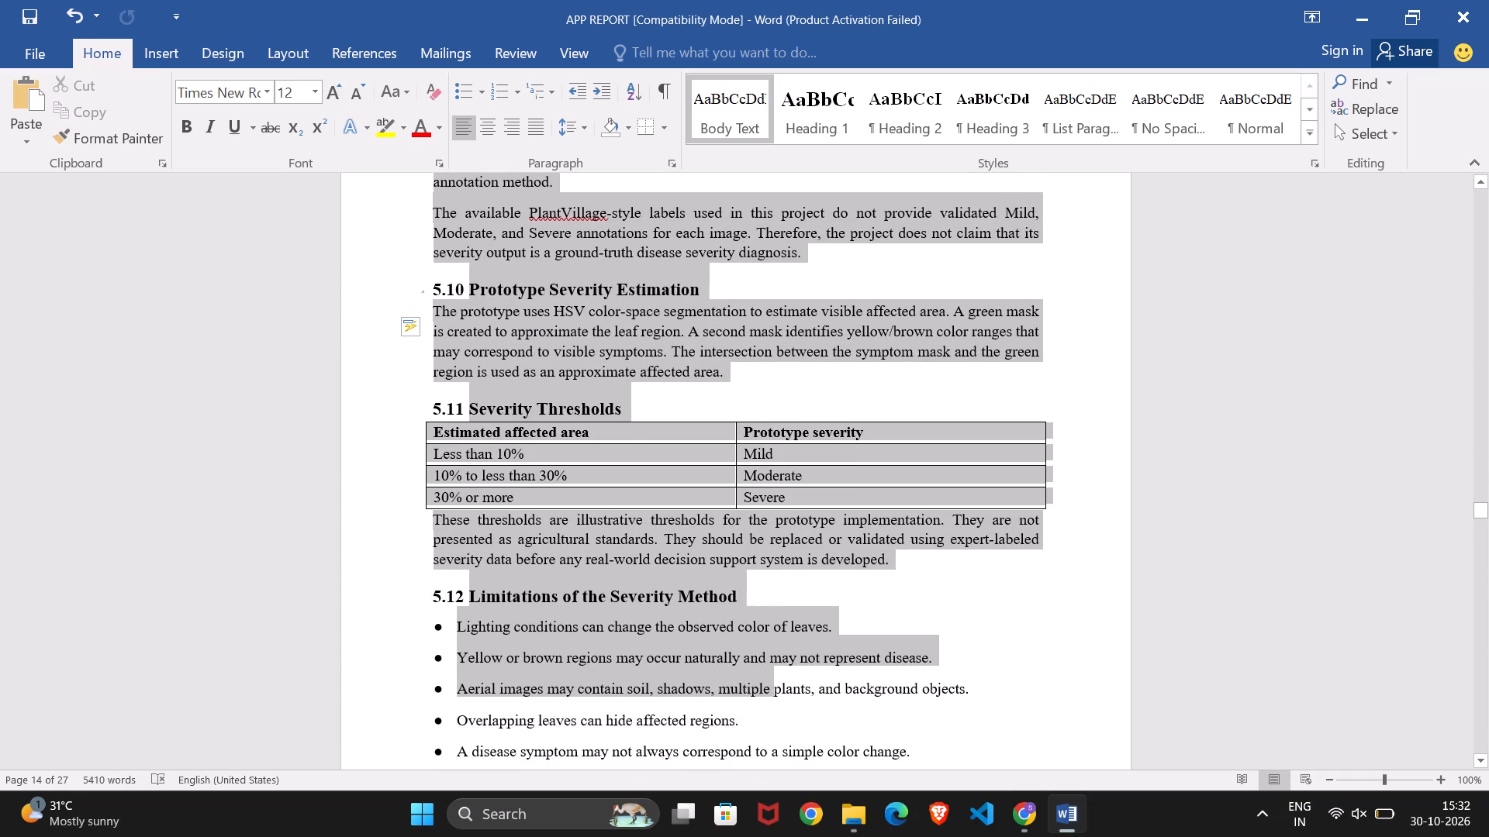
{"action": "left_click_drag", "start_coordinate": [743, 680], "coordinate": [683, 167]}
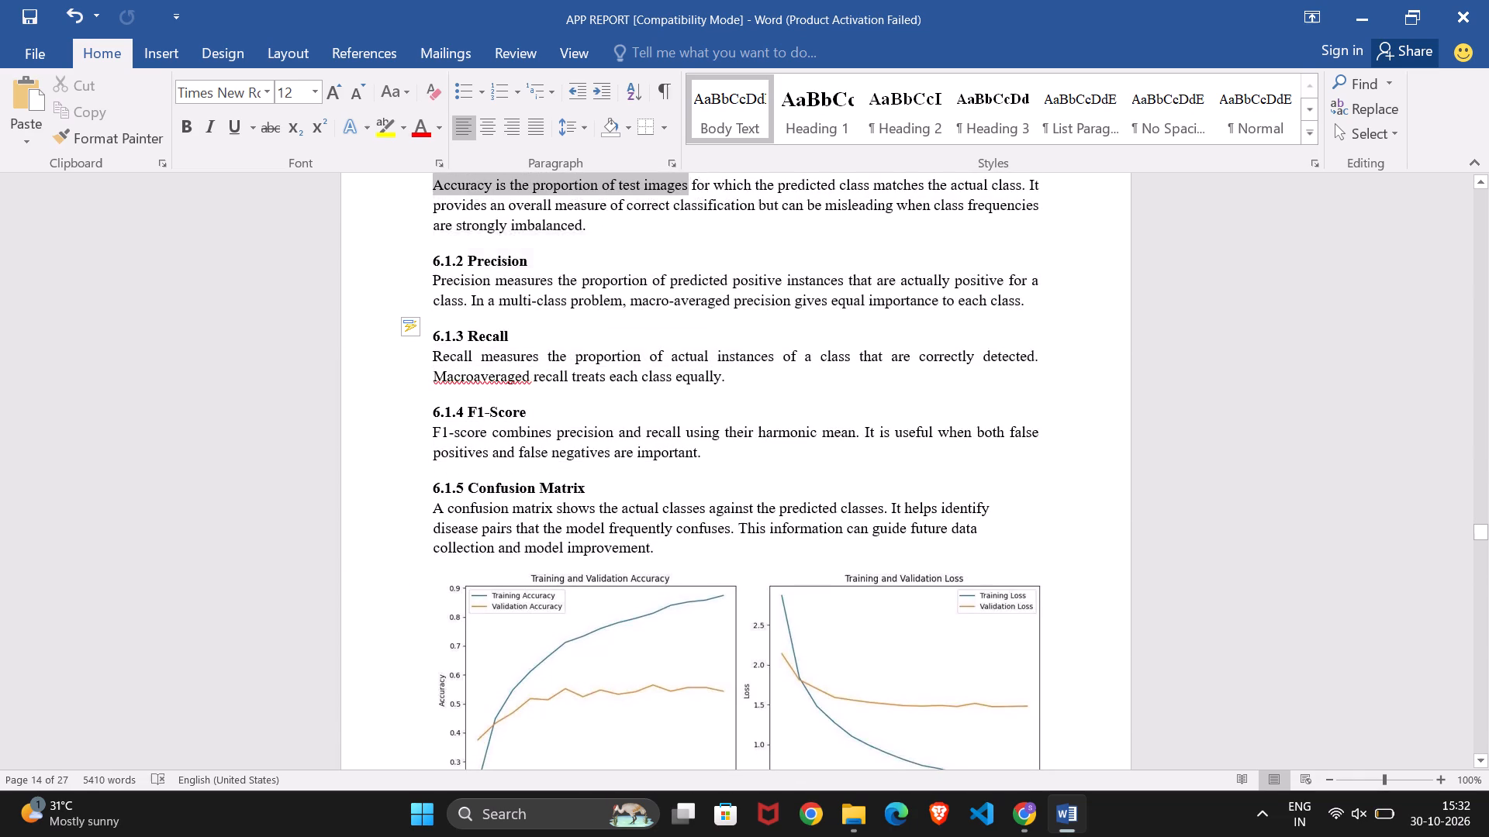
{"action": "left_click_drag", "start_coordinate": [683, 167], "coordinate": [701, 731]}
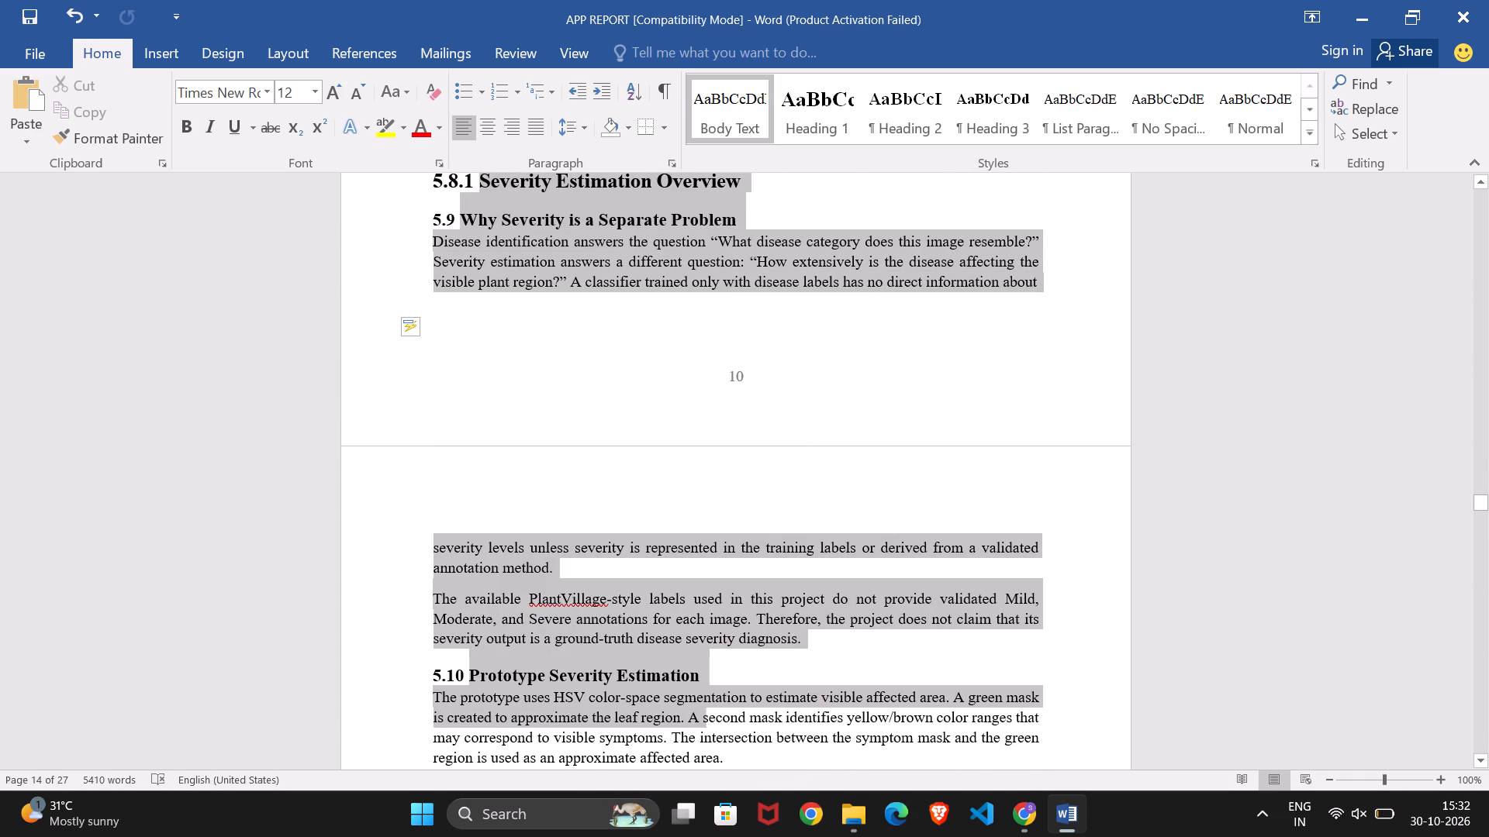
{"action": "left_click_drag", "start_coordinate": [701, 731], "coordinate": [668, 777]}
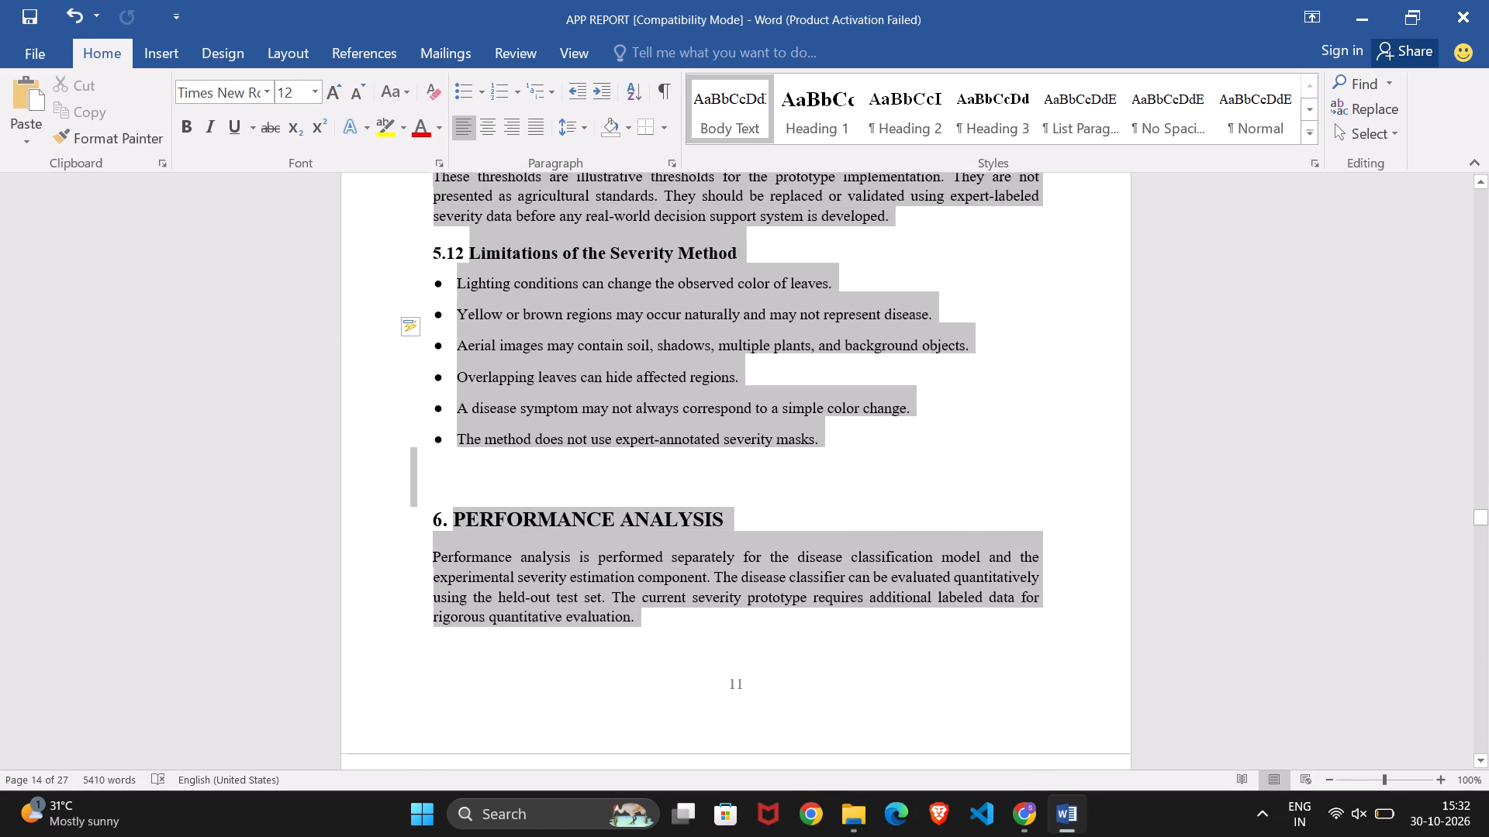
{"action": "left_click_drag", "start_coordinate": [668, 777], "coordinate": [853, 394]}
{"action": "key", "text": "ctrl+x"}
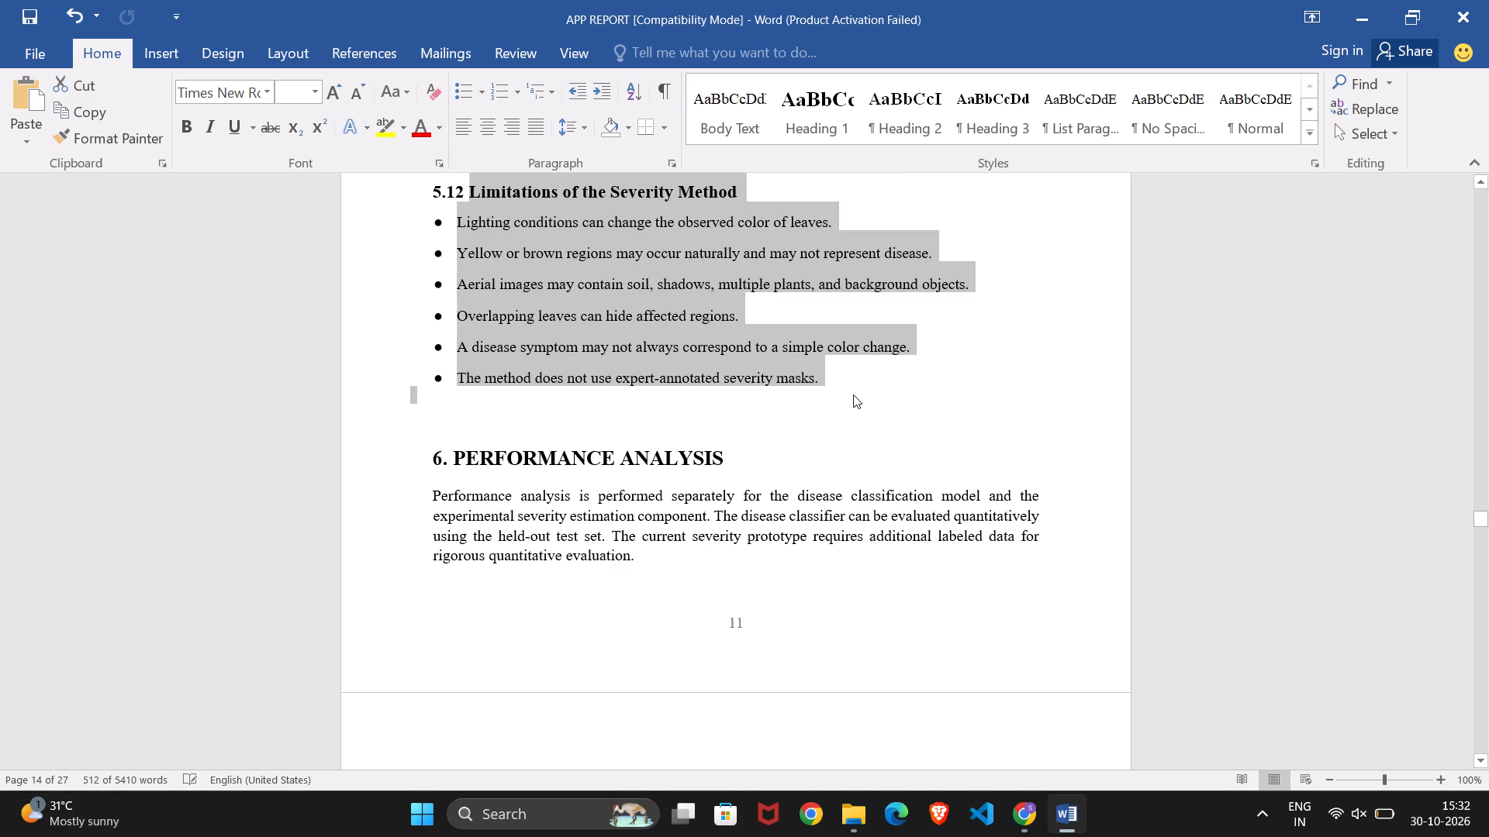
Paste the cut sections 5.5 to 5.12 on a new line after the 5.4 Training Callbacks paragraph and check the page flow.
{"action": "scroll", "coordinate": [684, 336], "scroll_direction": "up", "scroll_amount": 4}
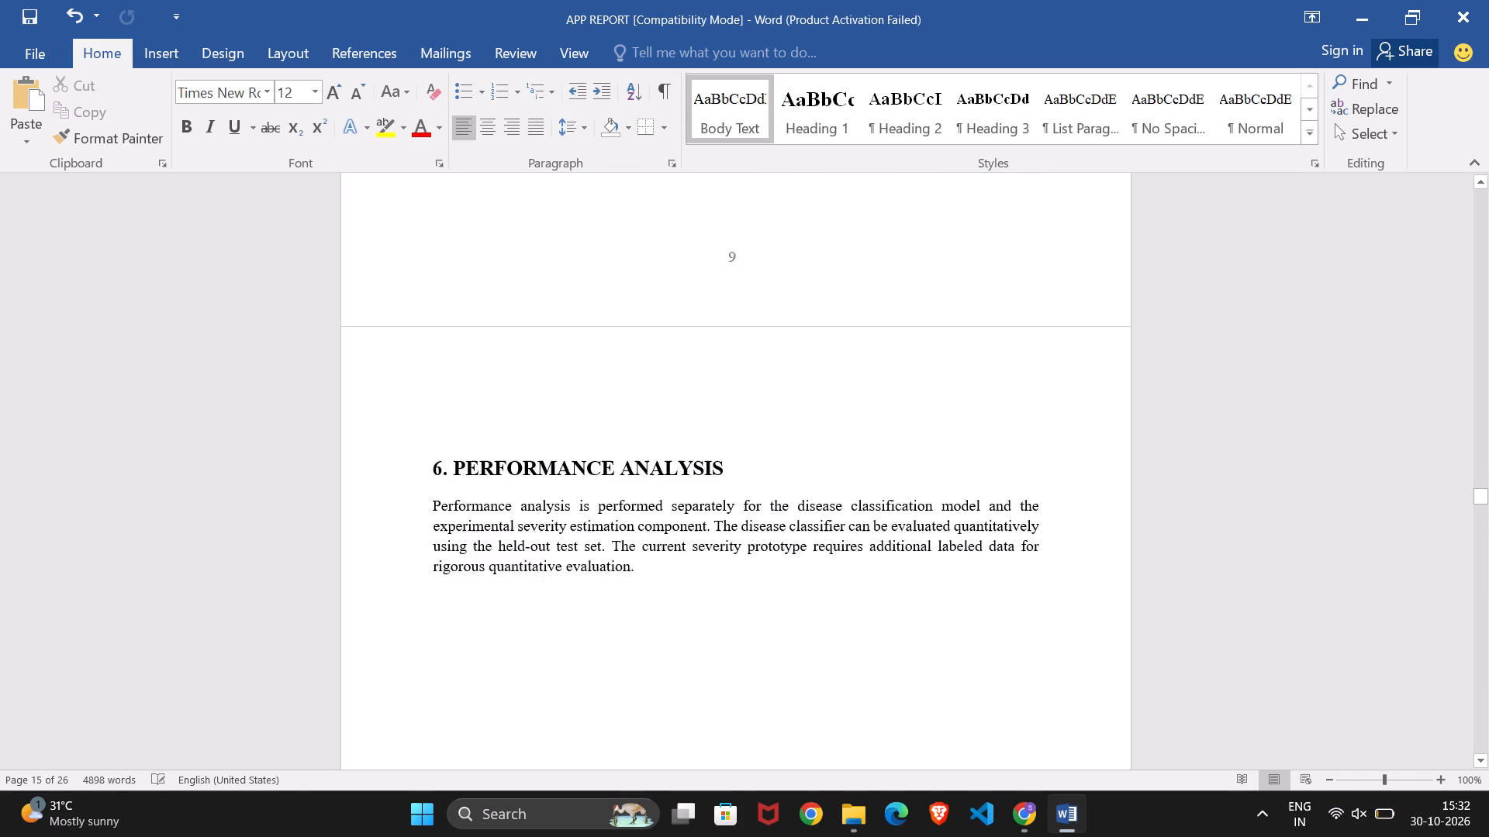
{"action": "scroll", "coordinate": [684, 336], "scroll_direction": "up", "scroll_amount": 5}
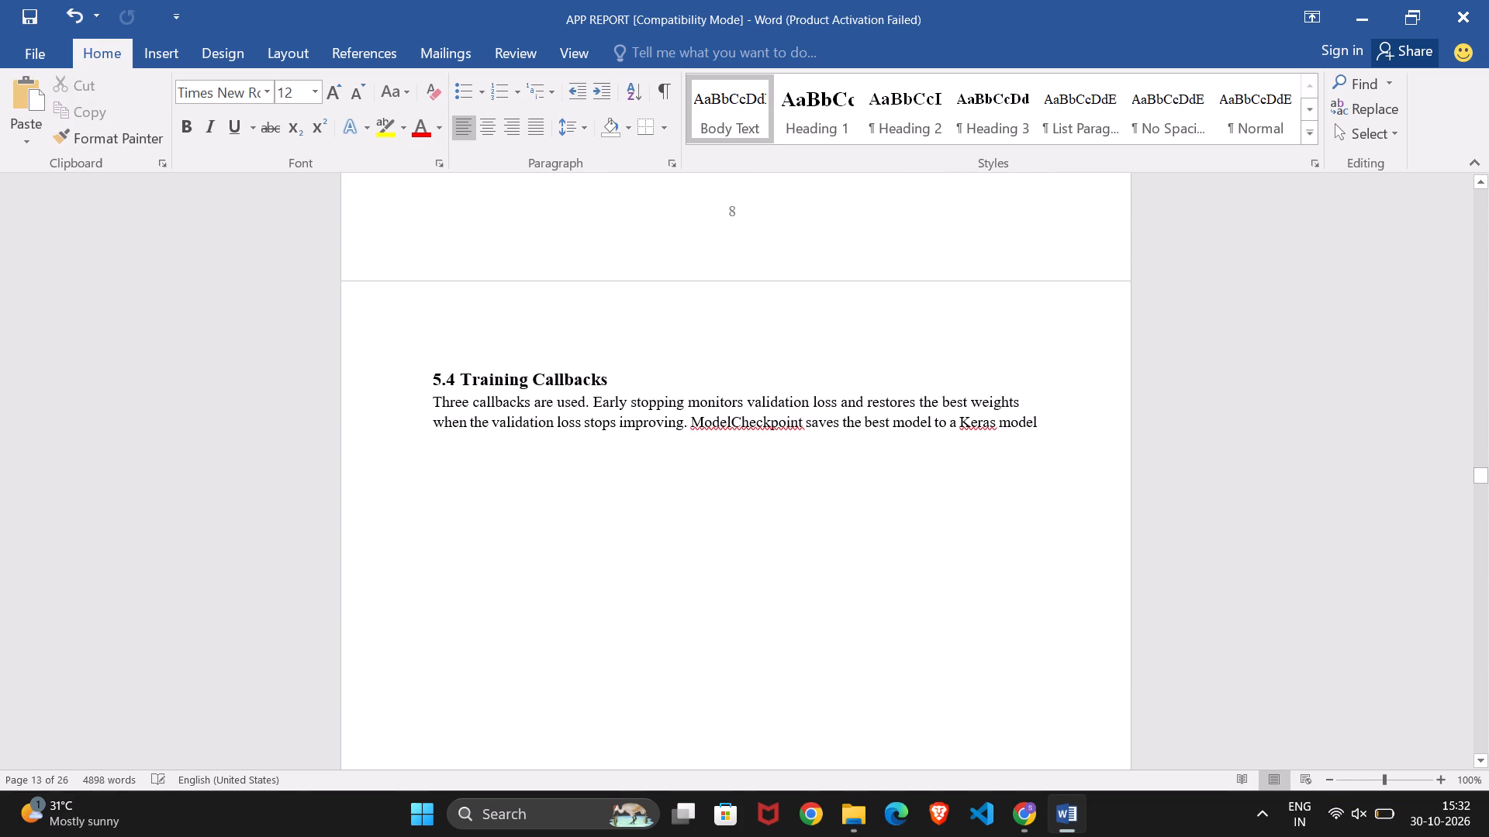
{"action": "left_click", "coordinate": [1049, 421]}
{"action": "key", "text": "Return"}
{"action": "key", "text": "Return"}
{"action": "key", "text": "Return"}
{"action": "key", "text": "BackSpace"}
{"action": "key", "text": "BackSpace"}
{"action": "key", "text": "BackSpace"}
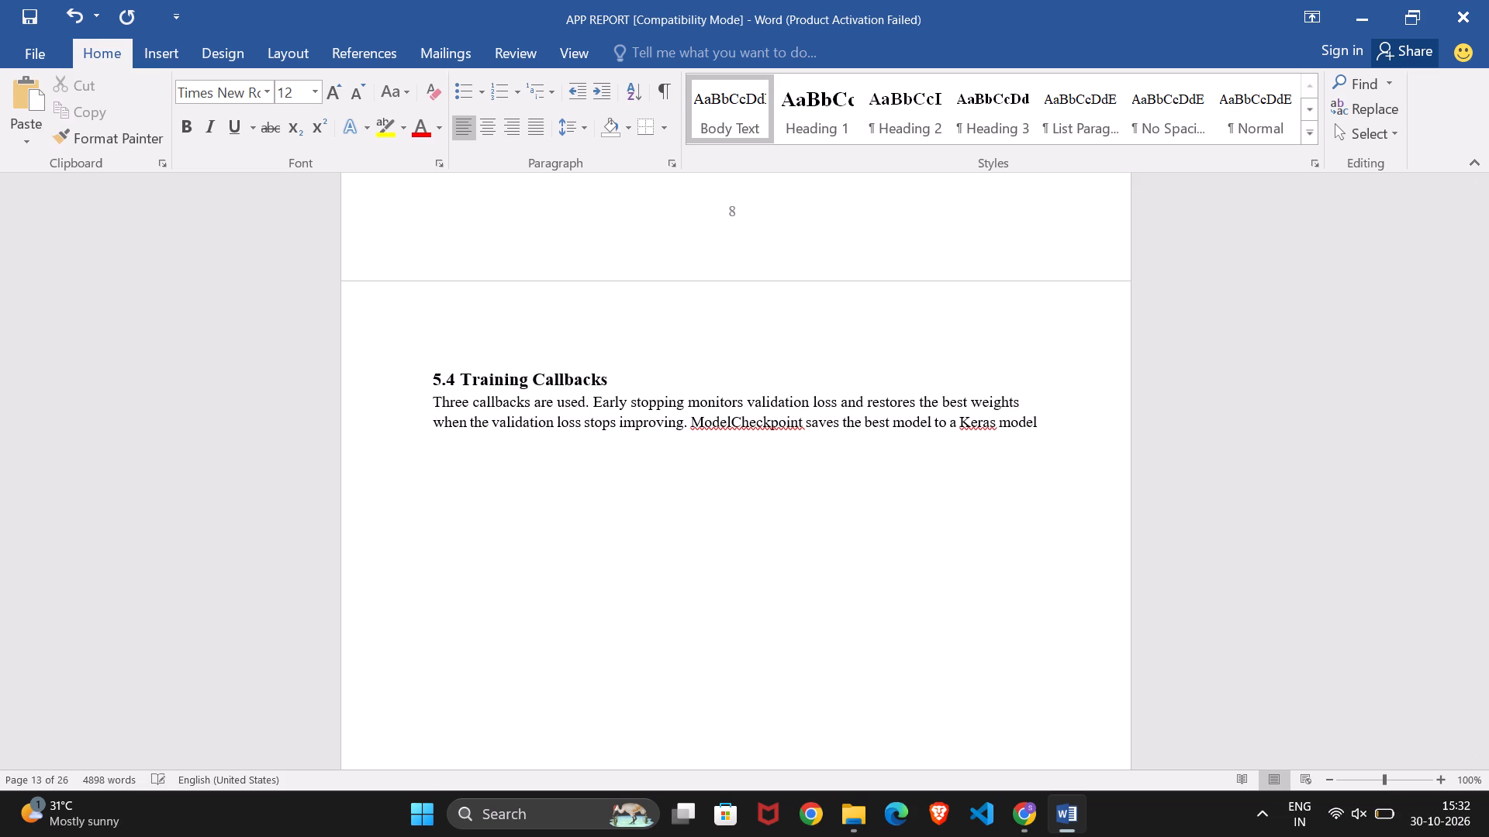
{"action": "key", "text": "BackSpace"}
{"action": "key", "text": "Return"}
{"action": "key", "text": "ctrl+v"}
{"action": "scroll", "coordinate": [1049, 421], "scroll_direction": "up", "scroll_amount": 1}
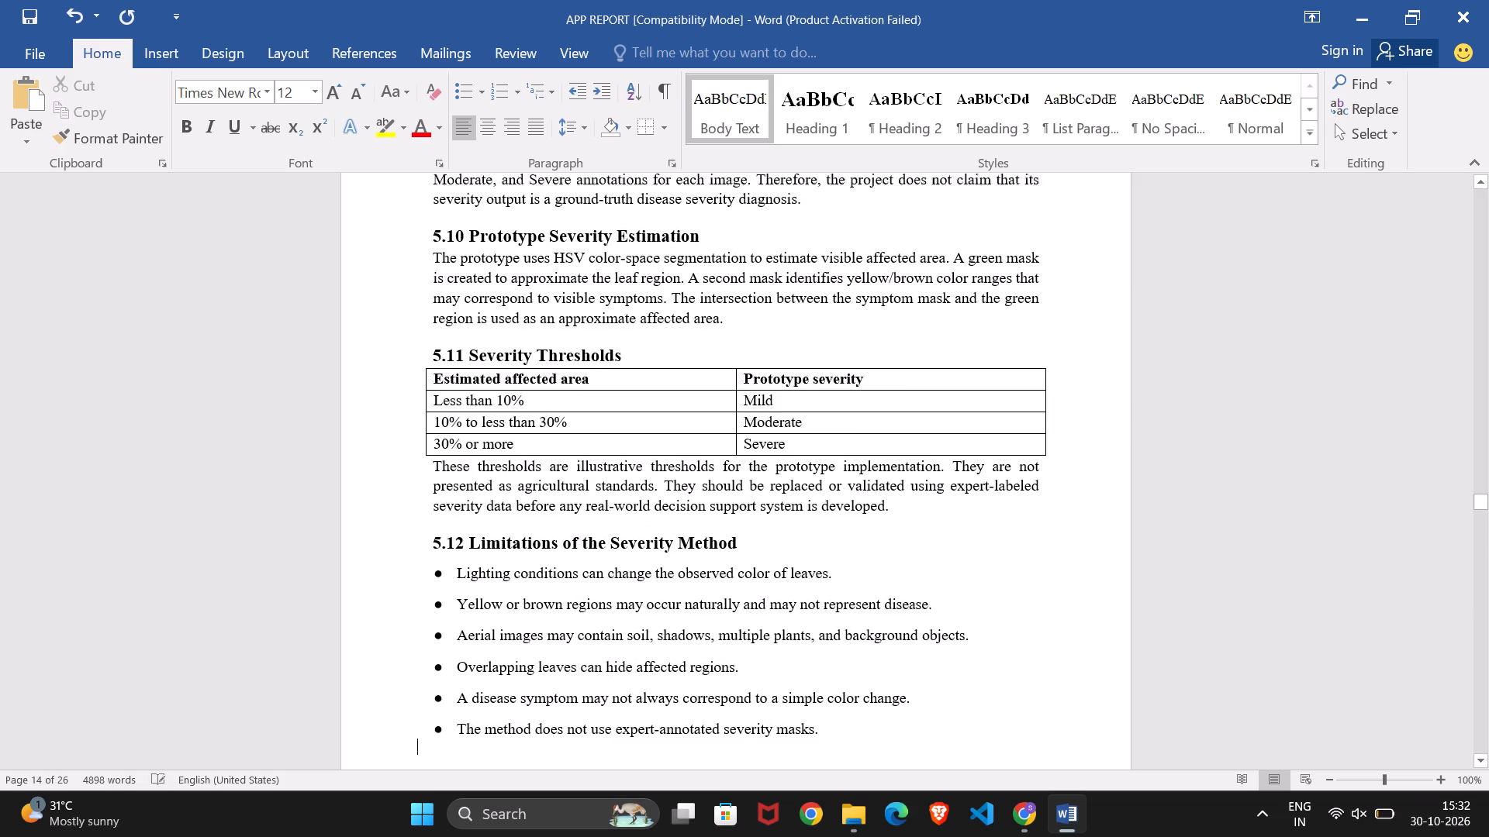
{"action": "scroll", "coordinate": [1049, 421], "scroll_direction": "up", "scroll_amount": 2}
{"action": "scroll", "coordinate": [1049, 421], "scroll_direction": "down", "scroll_amount": 3}
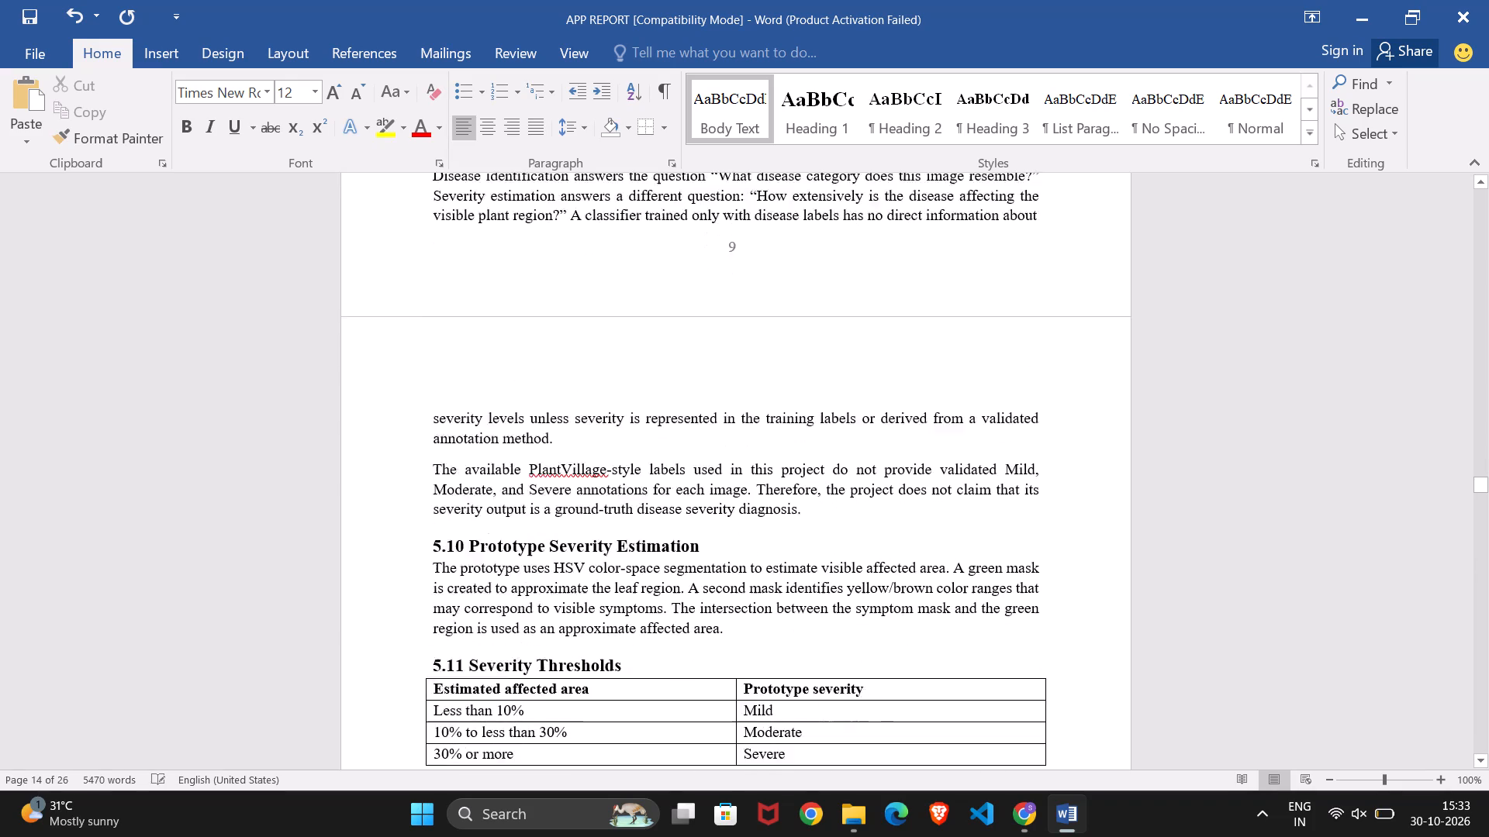
Cut all content from the 6.1 Evaluation Metrics heading through the end of the 6.12 Comparison of Possible Future Models table.
{"action": "scroll", "coordinate": [1049, 421], "scroll_direction": "down", "scroll_amount": 1}
{"action": "scroll", "coordinate": [1049, 421], "scroll_direction": "up", "scroll_amount": 1}
{"action": "scroll", "coordinate": [1049, 421], "scroll_direction": "right", "scroll_amount": 1}
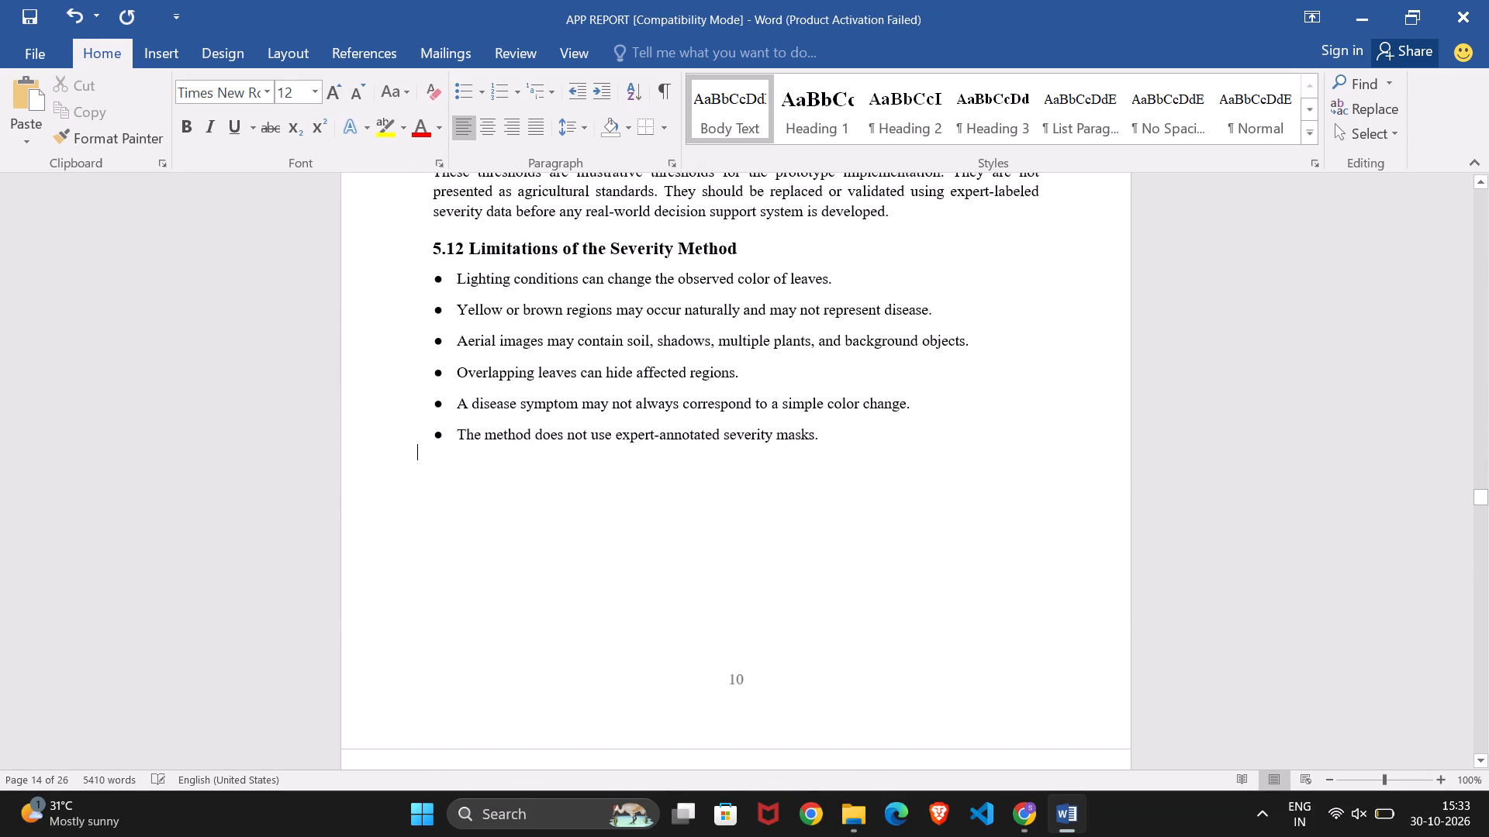
{"action": "scroll", "coordinate": [1049, 421], "scroll_direction": "right", "scroll_amount": 1}
{"action": "scroll", "coordinate": [1049, 421], "scroll_direction": "down", "scroll_amount": 2}
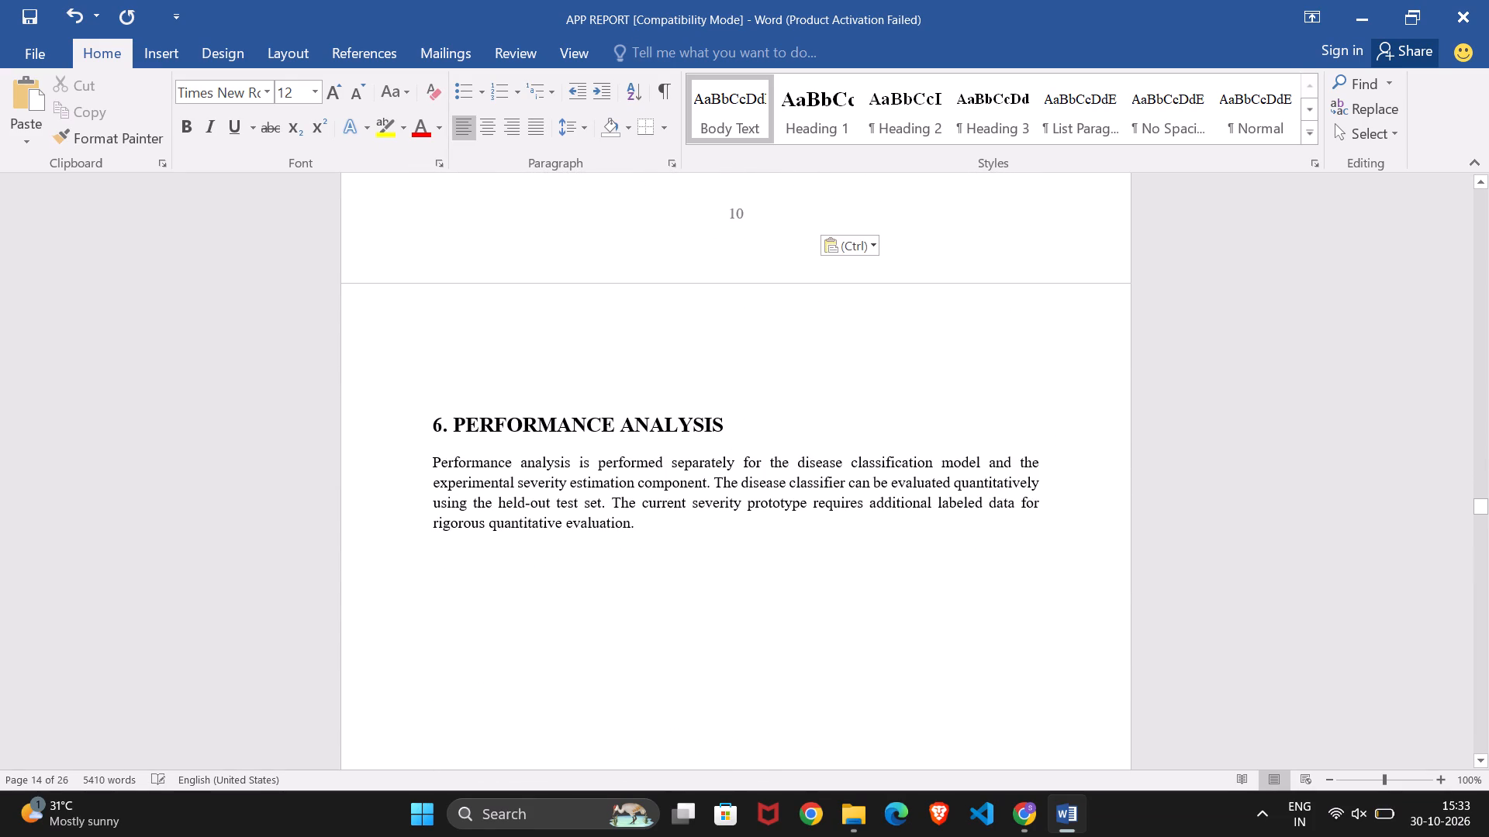
{"action": "scroll", "coordinate": [1049, 421], "scroll_direction": "down", "scroll_amount": 3}
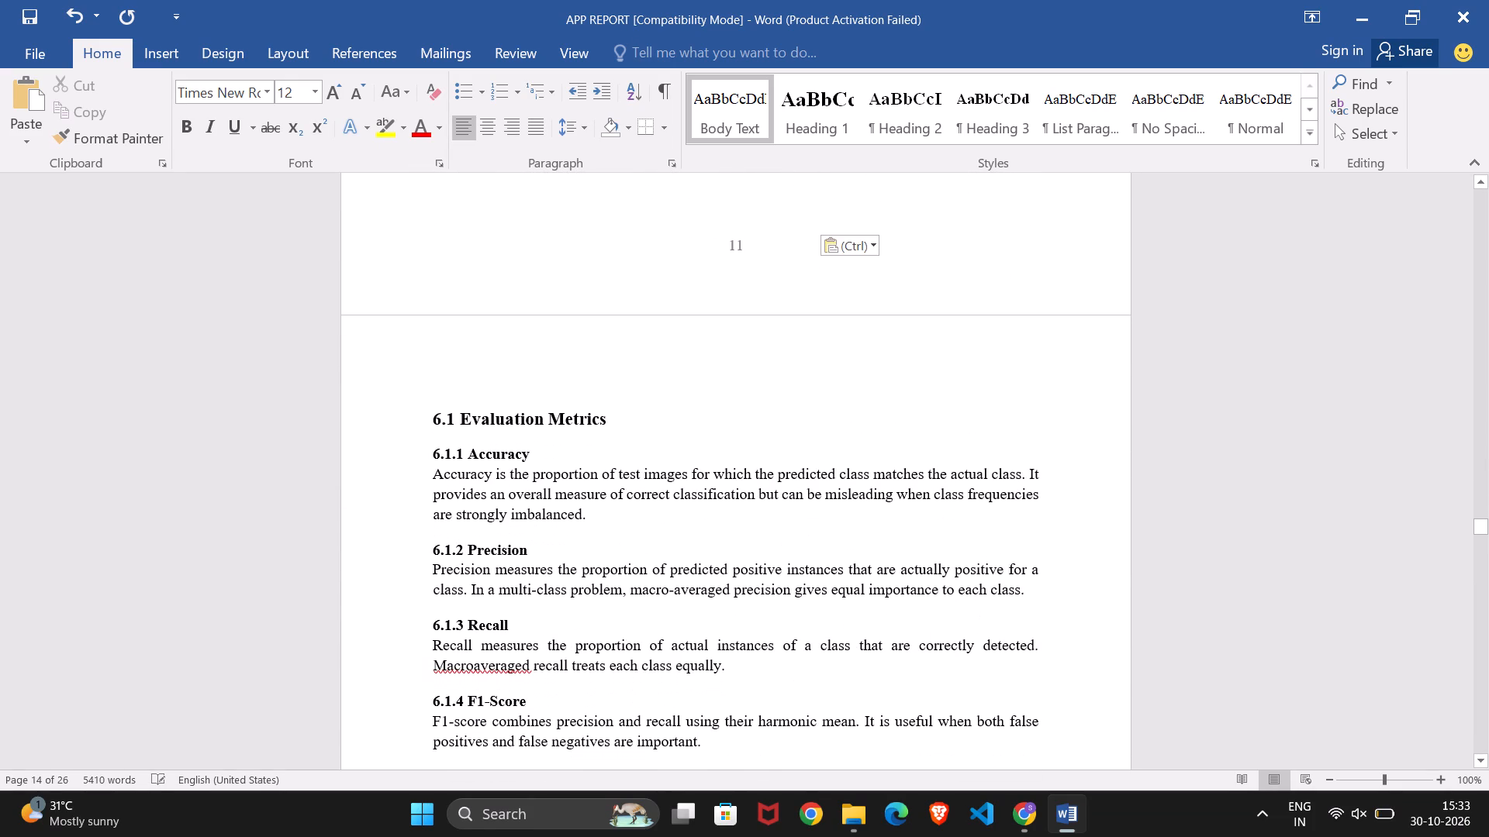
{"action": "left_click_drag", "start_coordinate": [434, 415], "coordinate": [544, 762]}
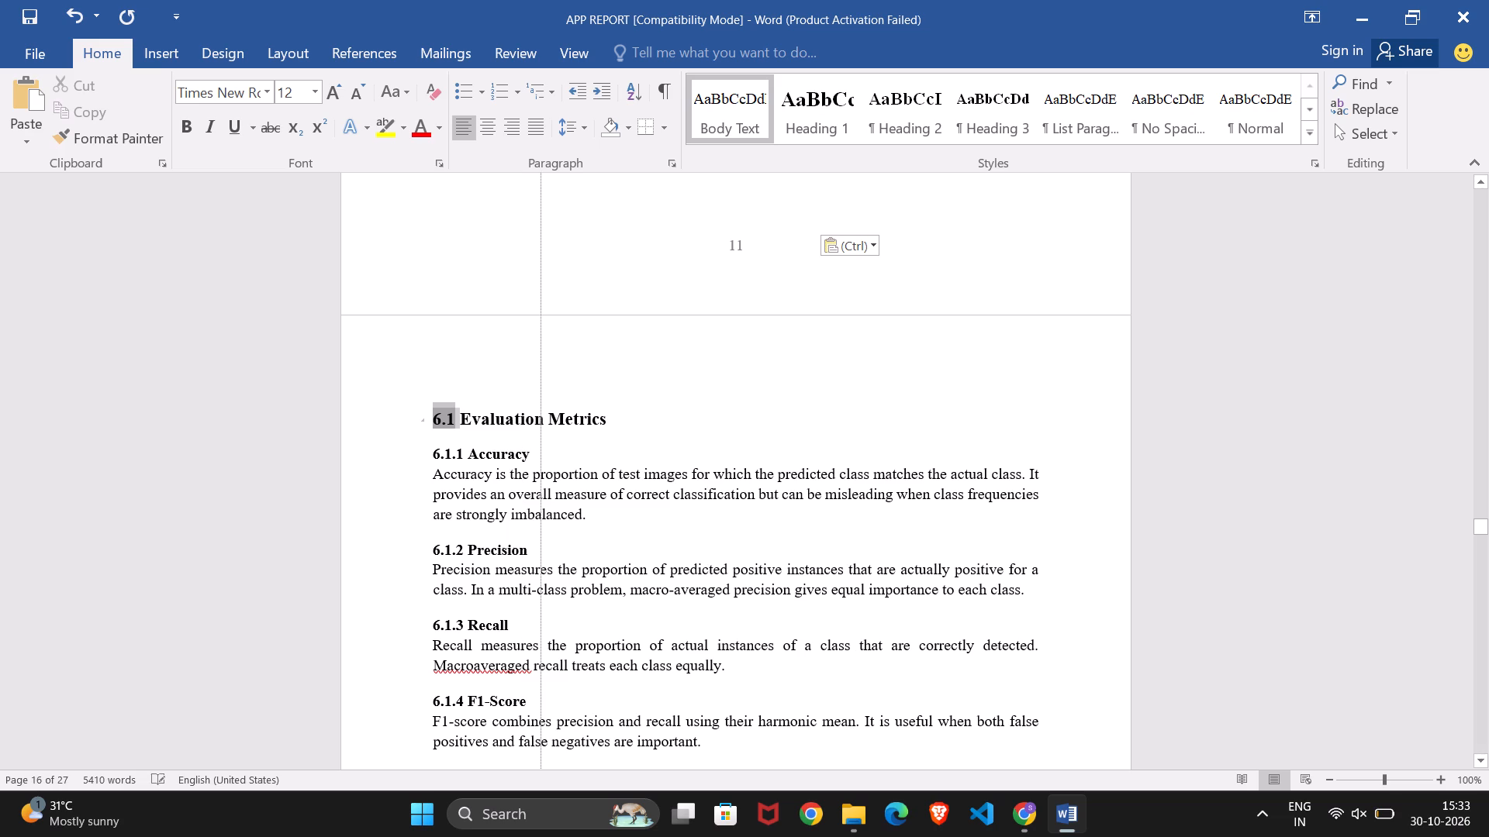
{"action": "left_click_drag", "start_coordinate": [544, 762], "coordinate": [433, 760]}
{"action": "left_click_drag", "start_coordinate": [465, 415], "coordinate": [745, 373]}
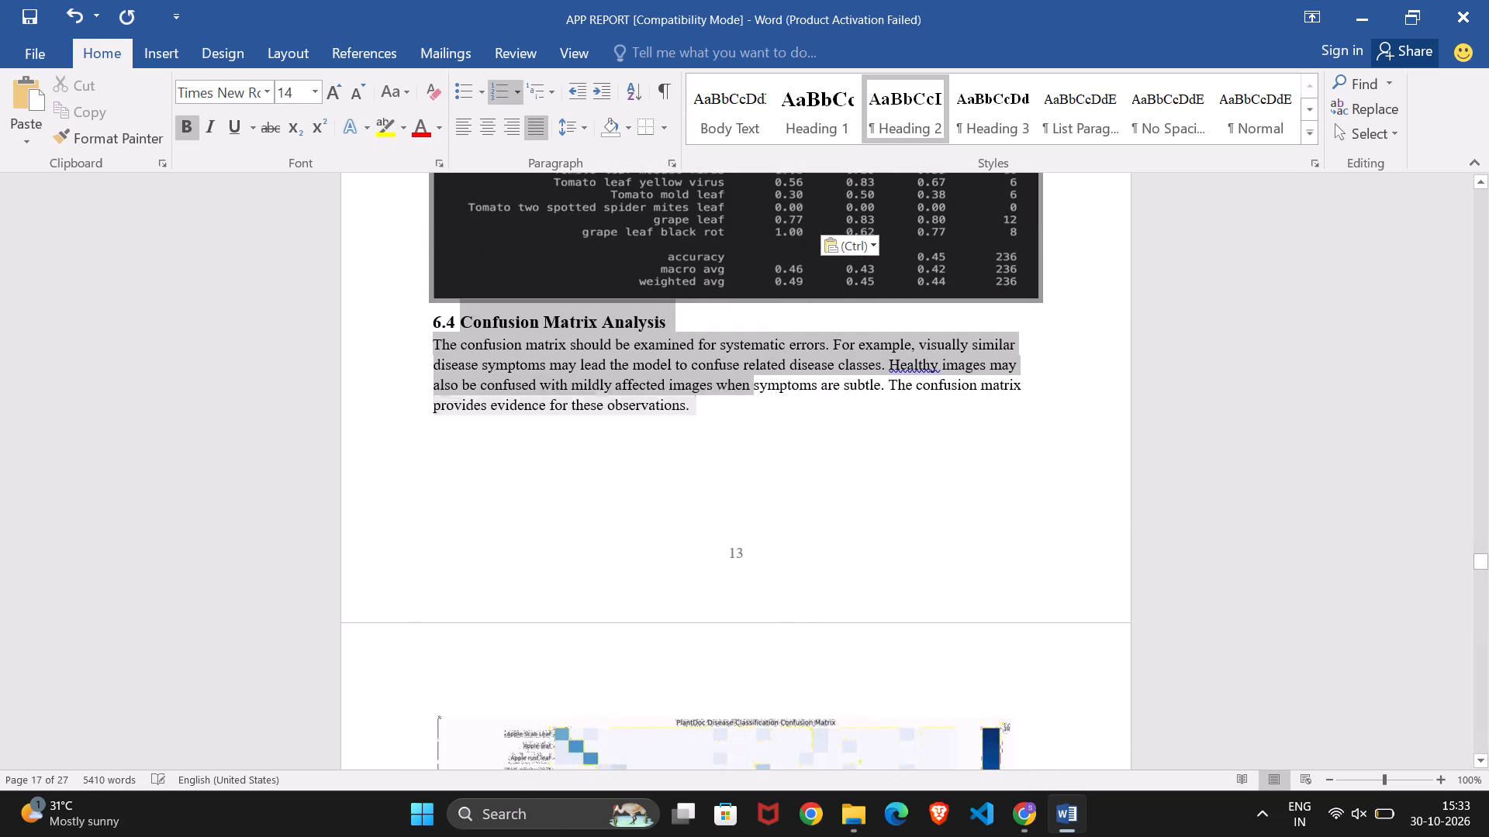
{"action": "left_click_drag", "start_coordinate": [745, 373], "coordinate": [733, 771]}
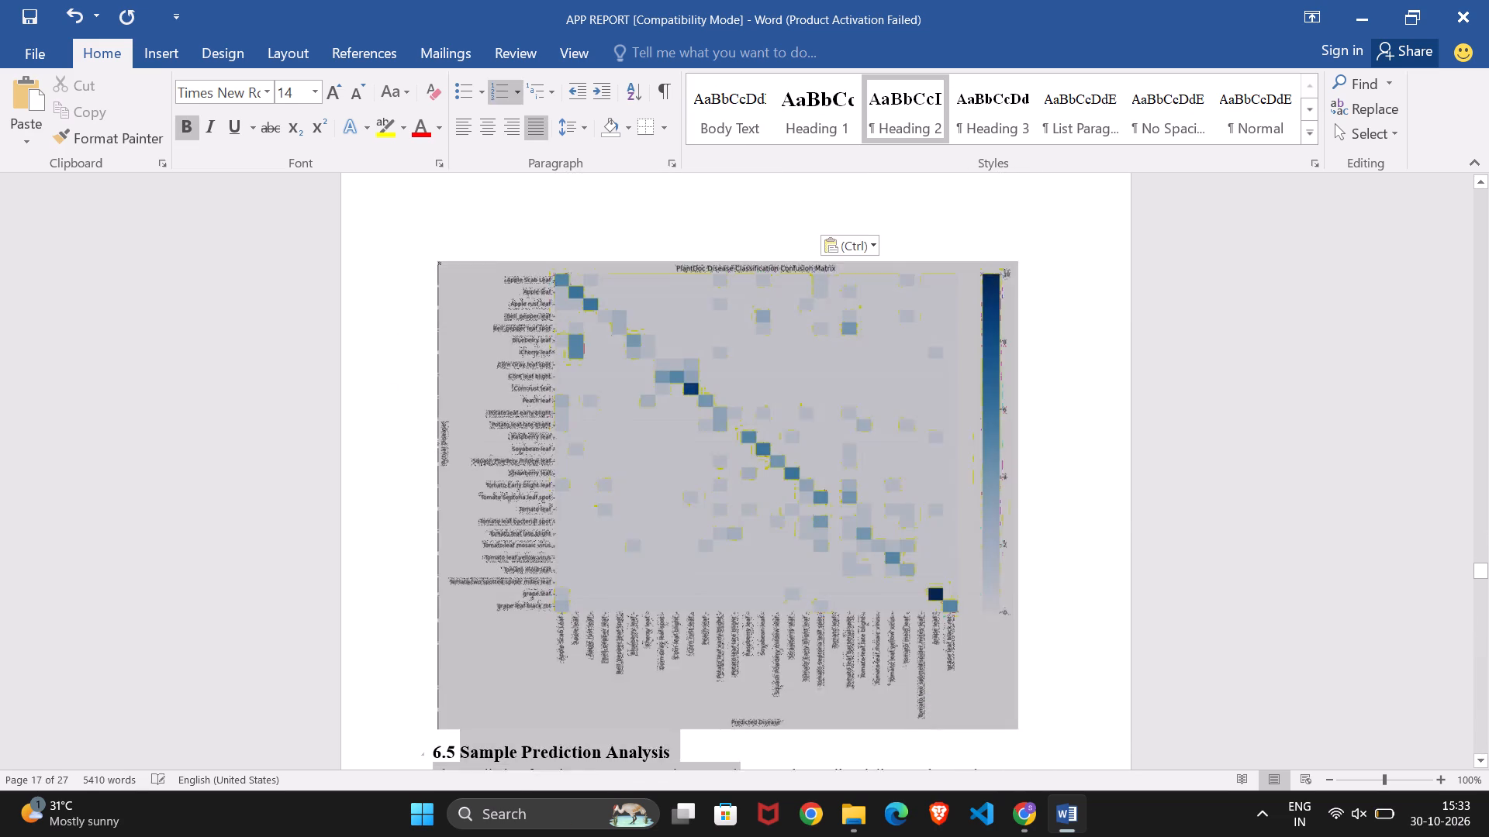
{"action": "left_click_drag", "start_coordinate": [733, 771], "coordinate": [713, 811]}
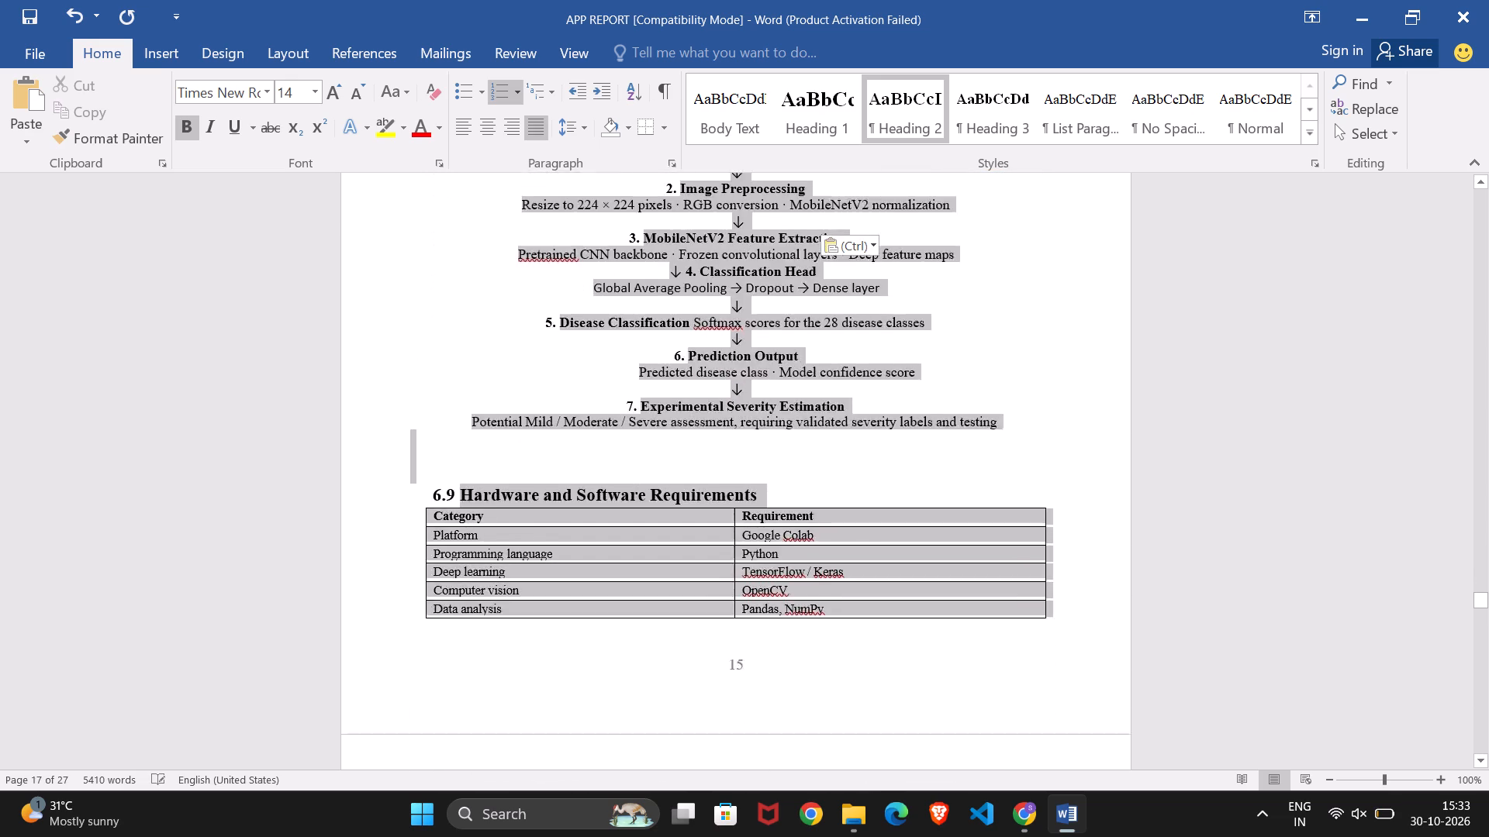
{"action": "left_click_drag", "start_coordinate": [713, 811], "coordinate": [788, 480]}
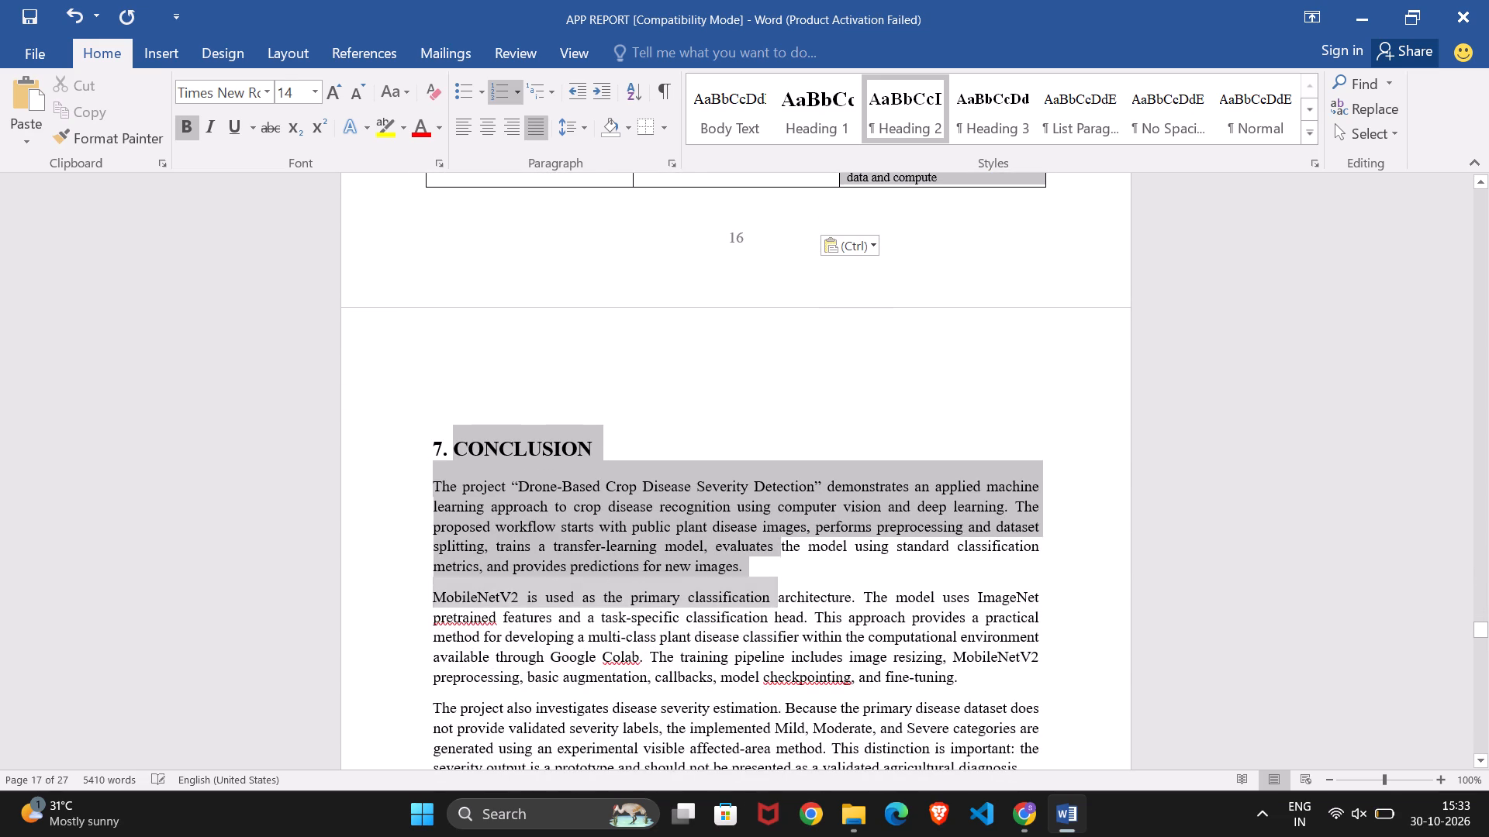
{"action": "left_click_drag", "start_coordinate": [788, 480], "coordinate": [1120, 199]}
{"action": "key", "text": "ctrl+x"}
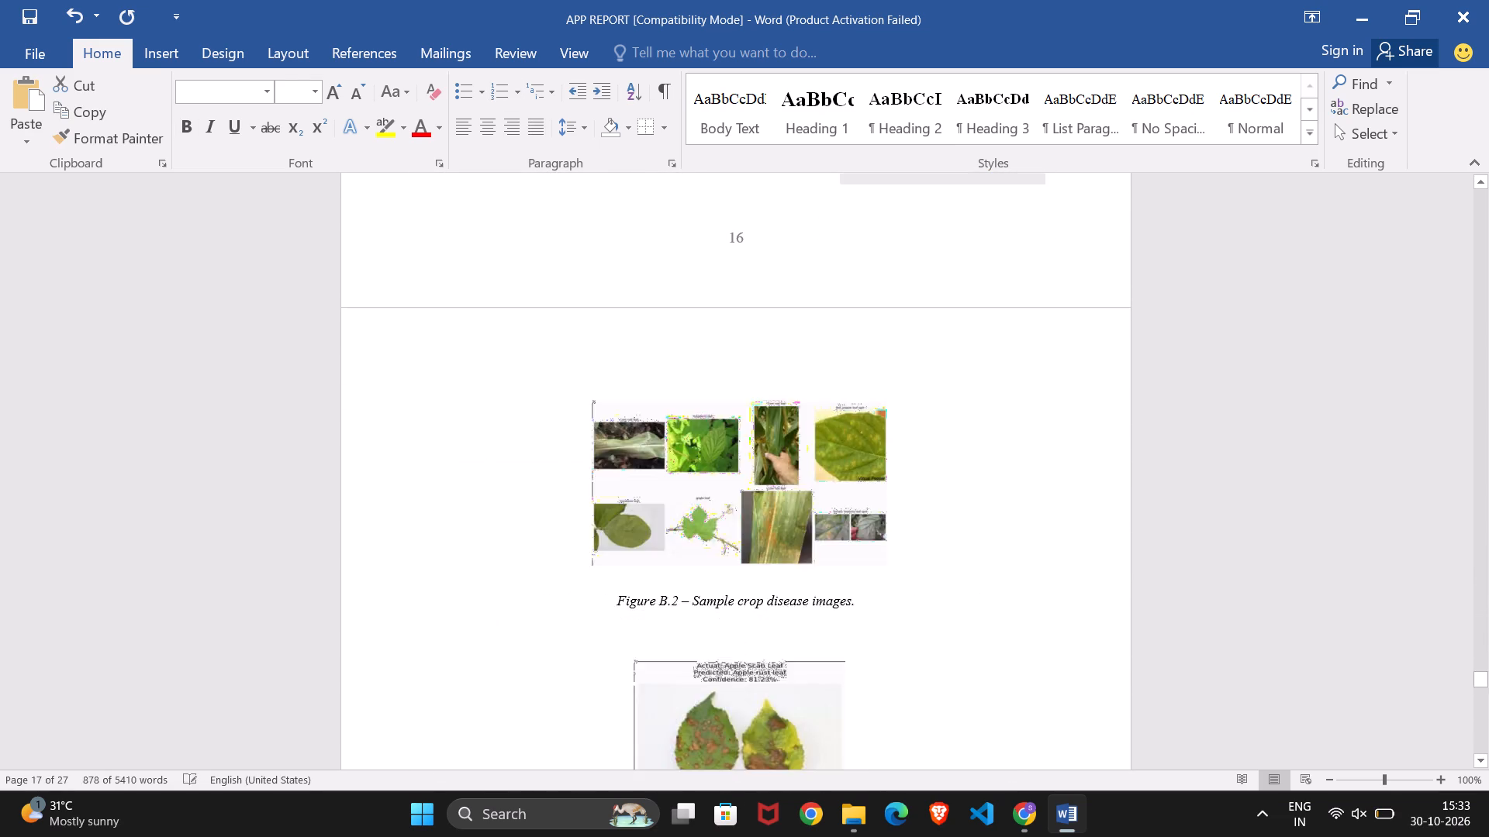
Paste the cut sections 6.1 to 6.12 on a new line after the 6. PERFORMANCE ANALYSIS introductory paragraph.
{"action": "scroll", "coordinate": [1120, 199], "scroll_direction": "up", "scroll_amount": 3}
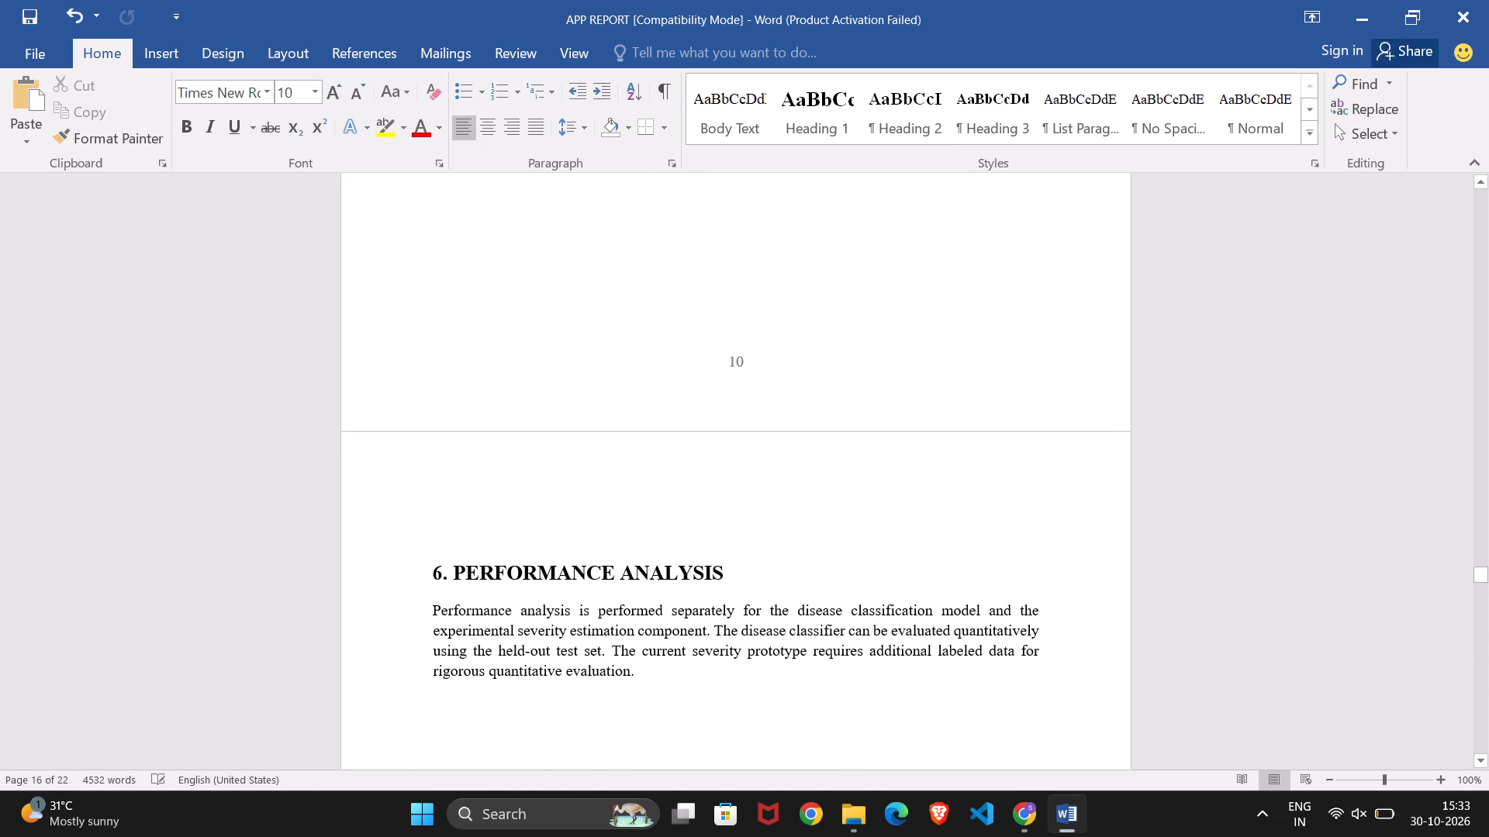
{"action": "left_click", "coordinate": [686, 668]}
{"action": "key", "text": "Return"}
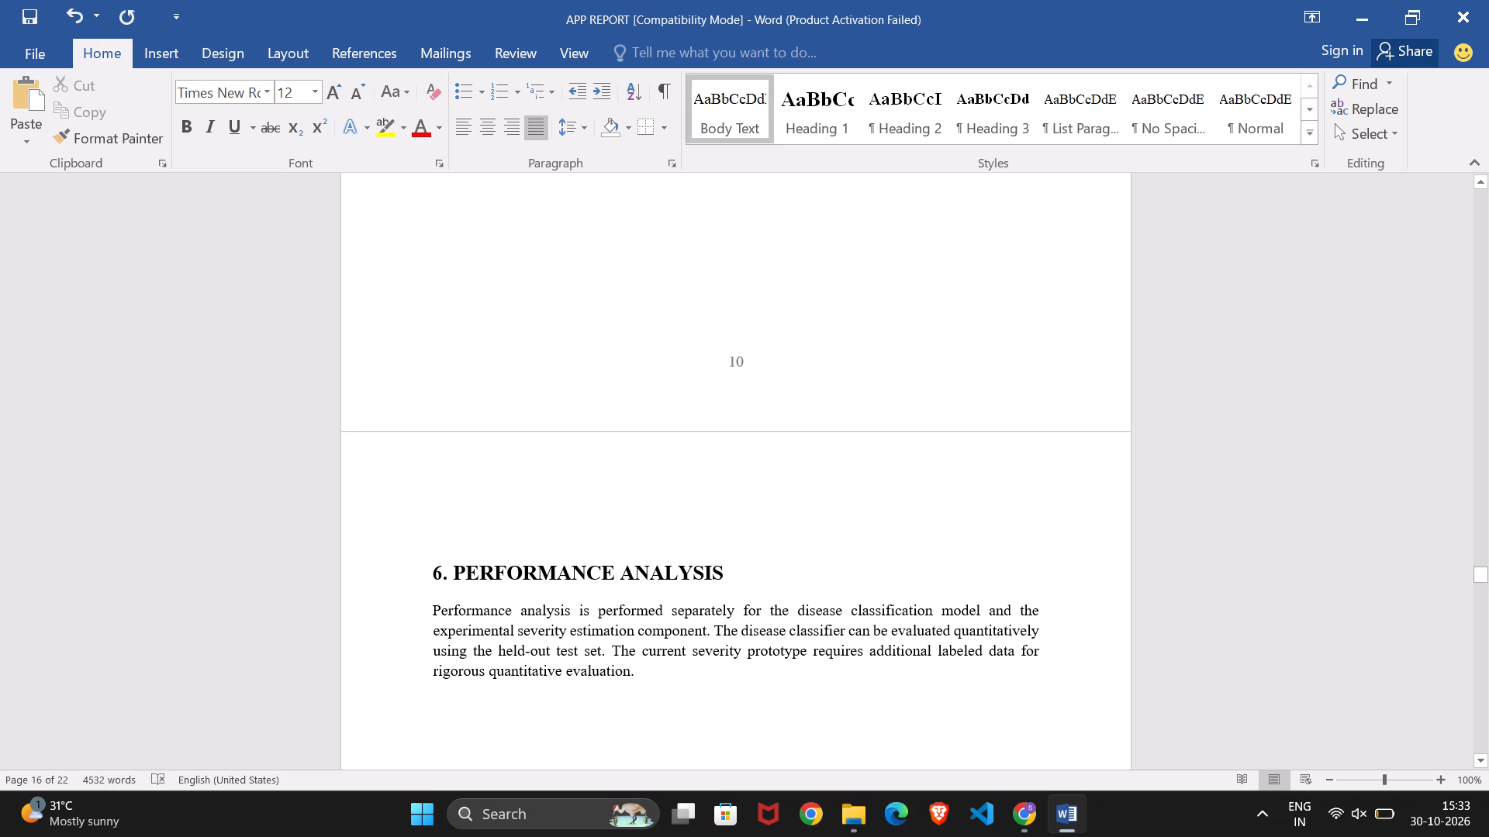
{"action": "key", "text": "ctrl+v"}
Delete the sentence "The confusion matrix provides evidence for these observations." that splits across pages at the end of 6.4 Confusion Matrix Analysis.
{"action": "scroll", "coordinate": [686, 668], "scroll_direction": "up", "scroll_amount": 4}
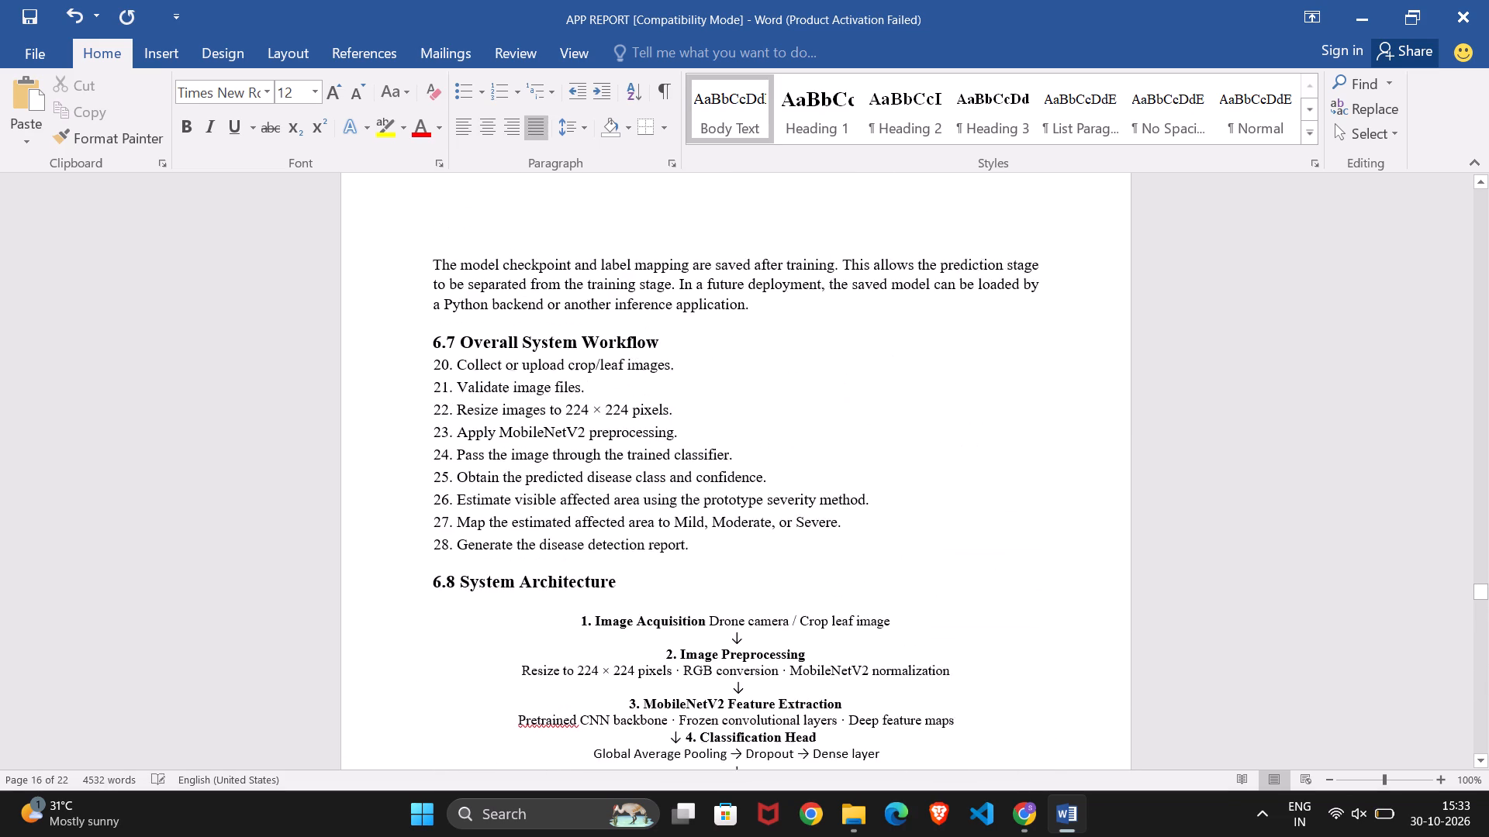
{"action": "scroll", "coordinate": [686, 668], "scroll_direction": "up", "scroll_amount": 6}
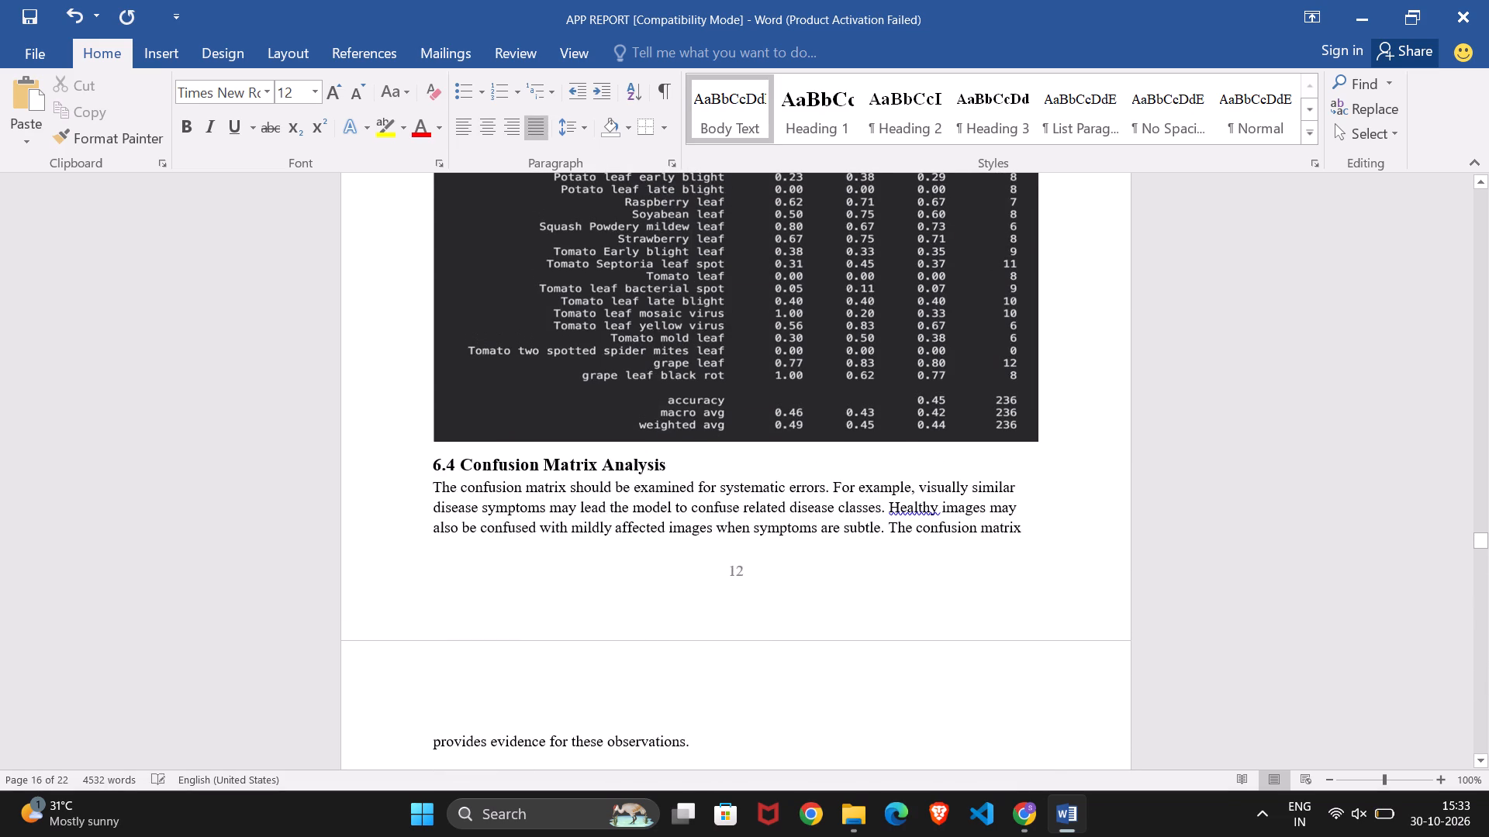
{"action": "scroll", "coordinate": [686, 668], "scroll_direction": "down", "scroll_amount": 5}
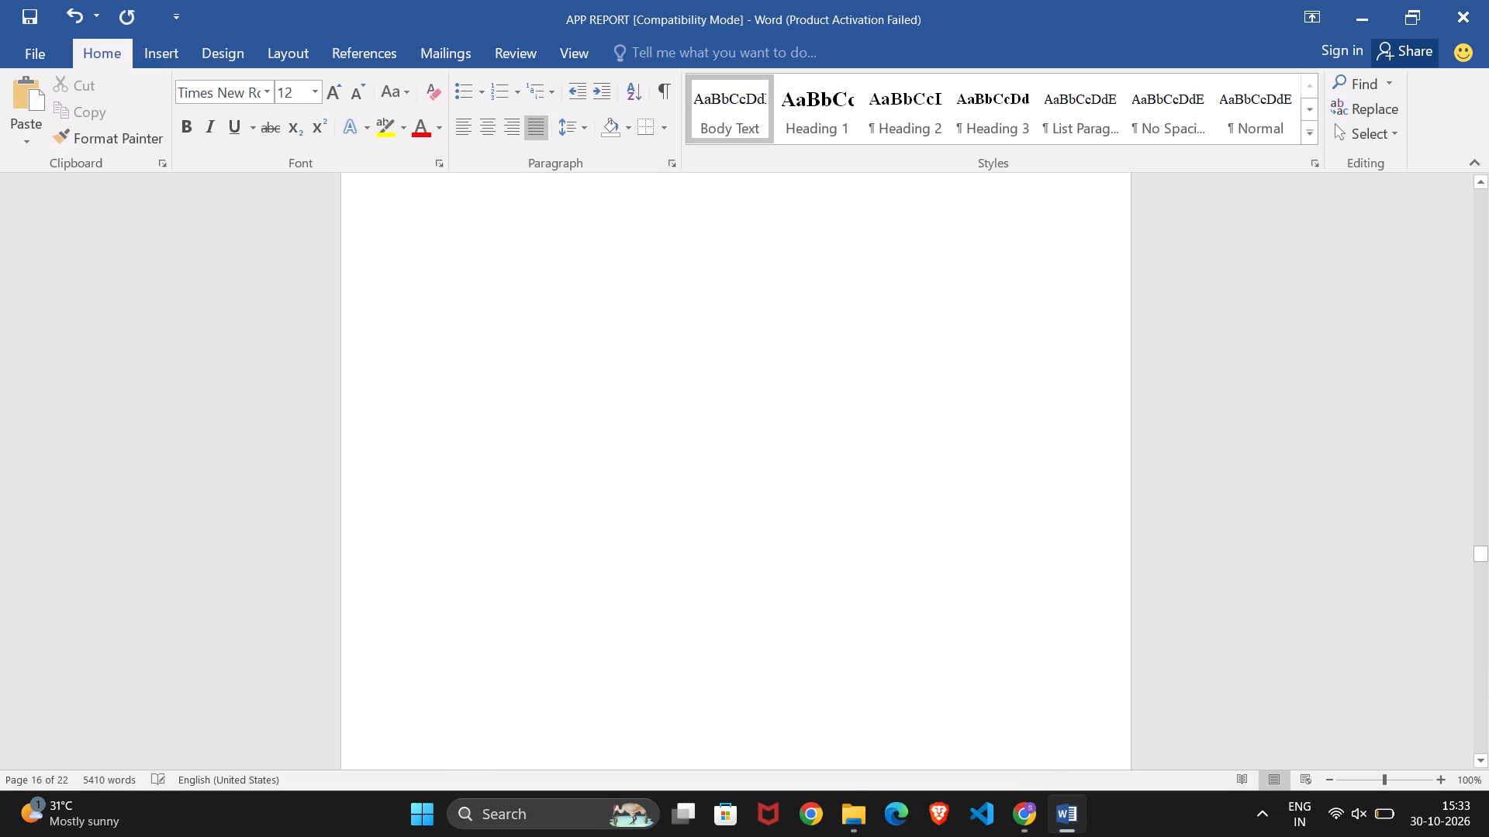
{"action": "scroll", "coordinate": [686, 668], "scroll_direction": "down", "scroll_amount": 4}
{"action": "scroll", "coordinate": [686, 668], "scroll_direction": "up", "scroll_amount": 1}
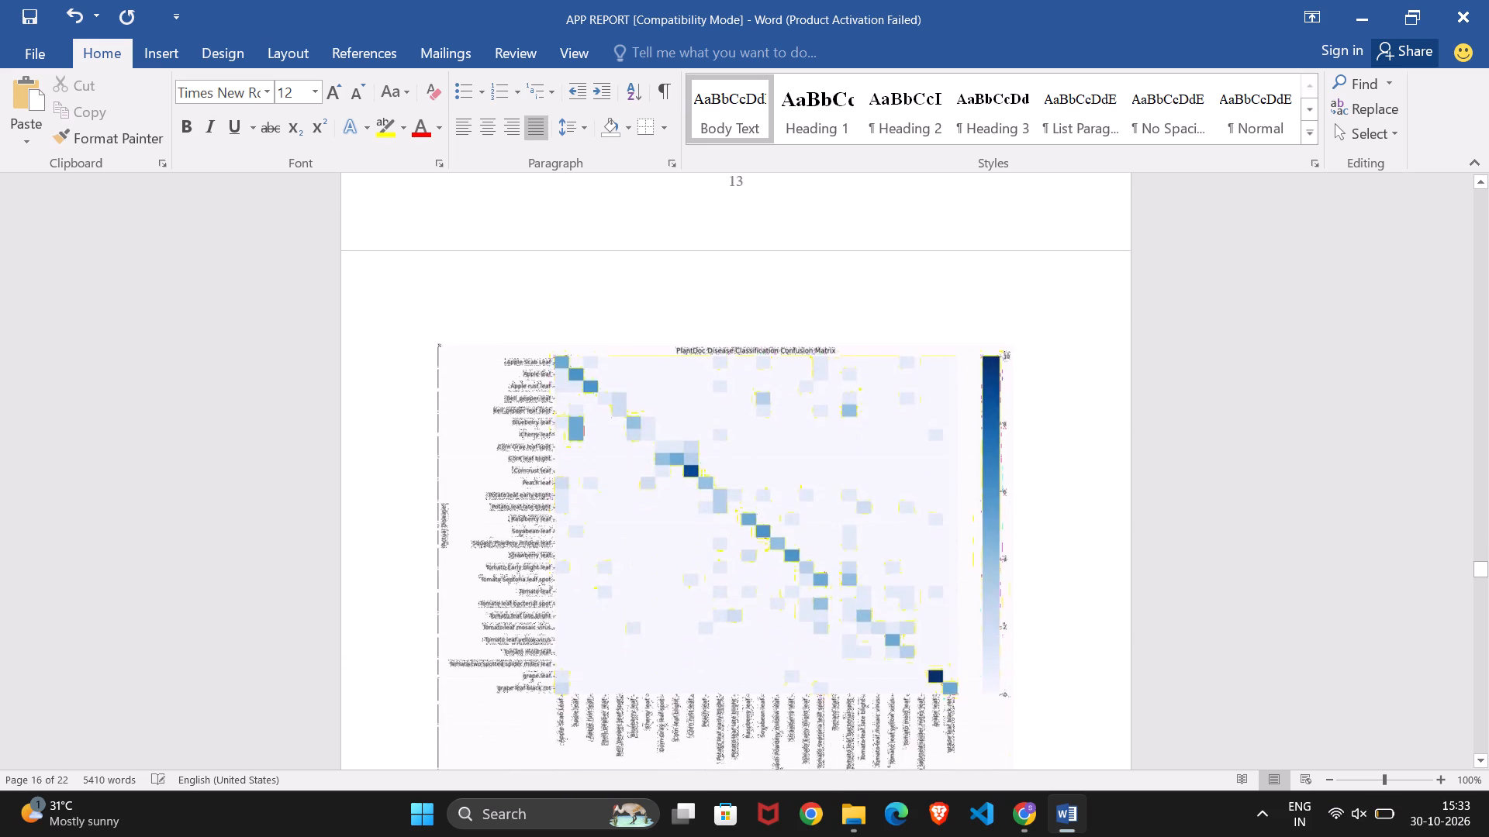
{"action": "scroll", "coordinate": [686, 668], "scroll_direction": "up", "scroll_amount": 5}
{"action": "scroll", "coordinate": [686, 668], "scroll_direction": "down", "scroll_amount": 1}
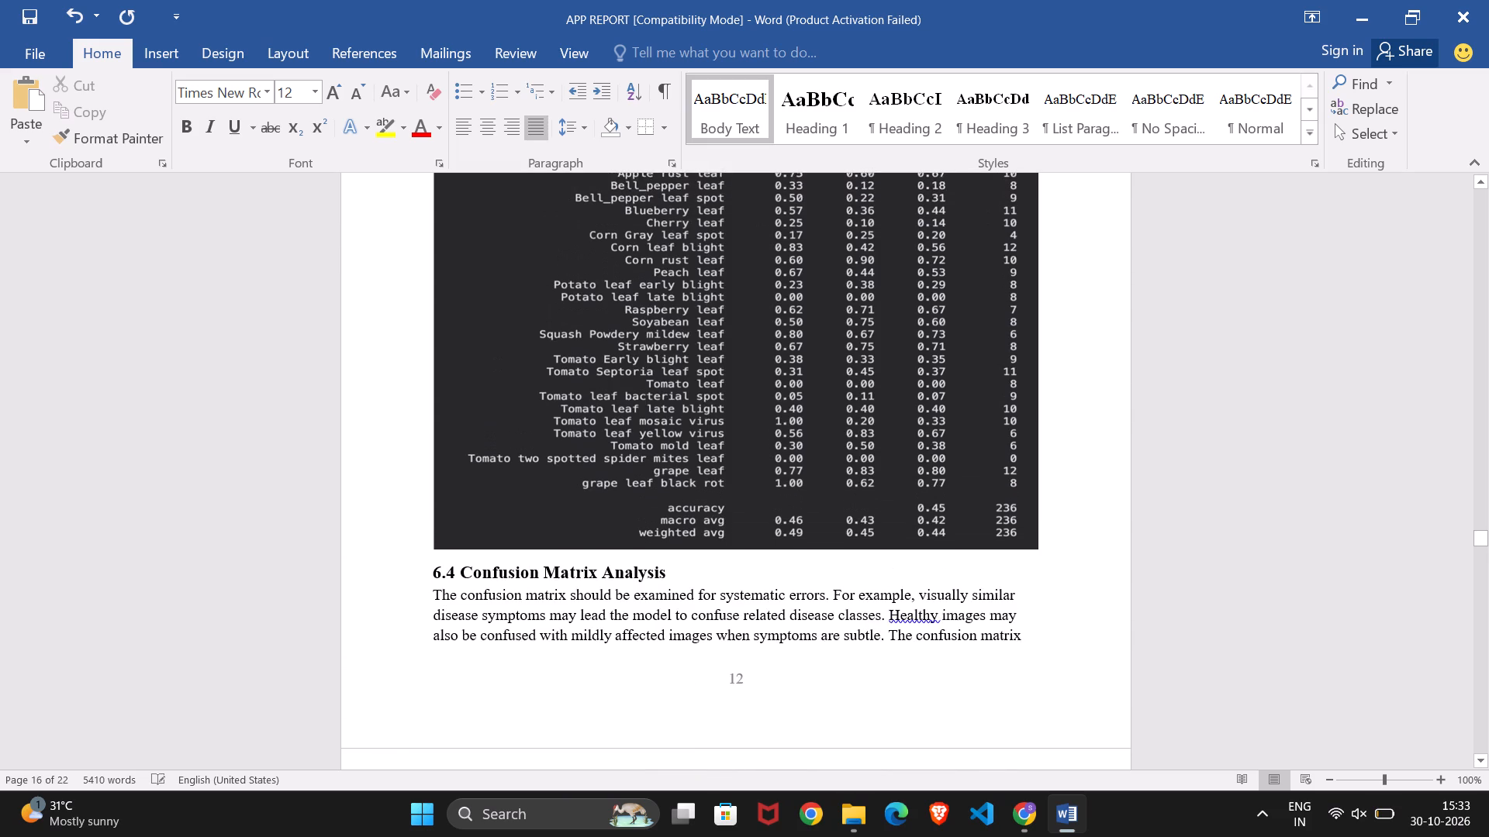
{"action": "scroll", "coordinate": [686, 668], "scroll_direction": "down", "scroll_amount": 1}
{"action": "left_click_drag", "start_coordinate": [702, 633], "coordinate": [421, 622]}
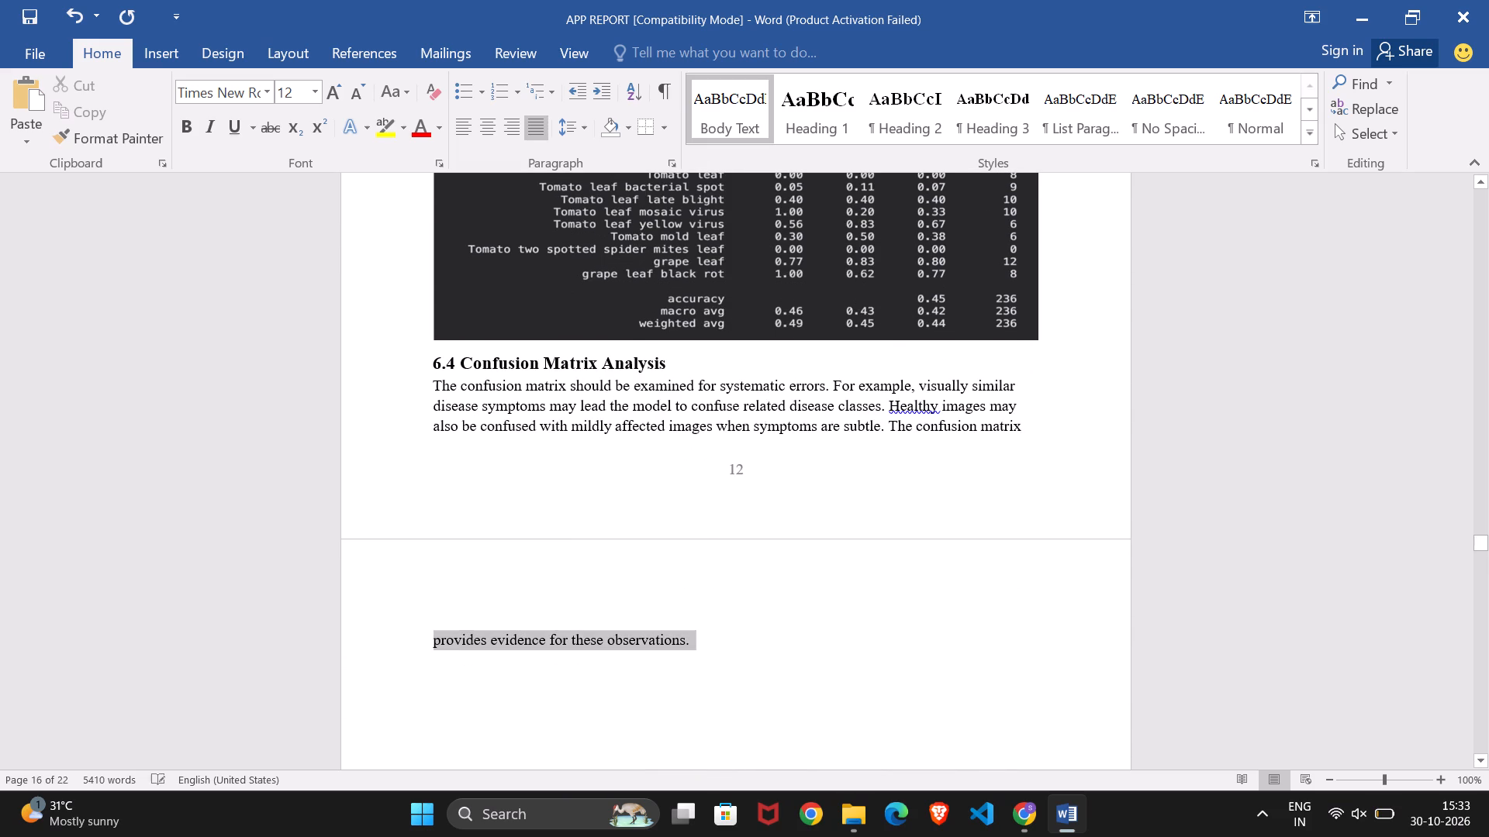
{"action": "left_click_drag", "start_coordinate": [421, 622], "coordinate": [889, 466]}
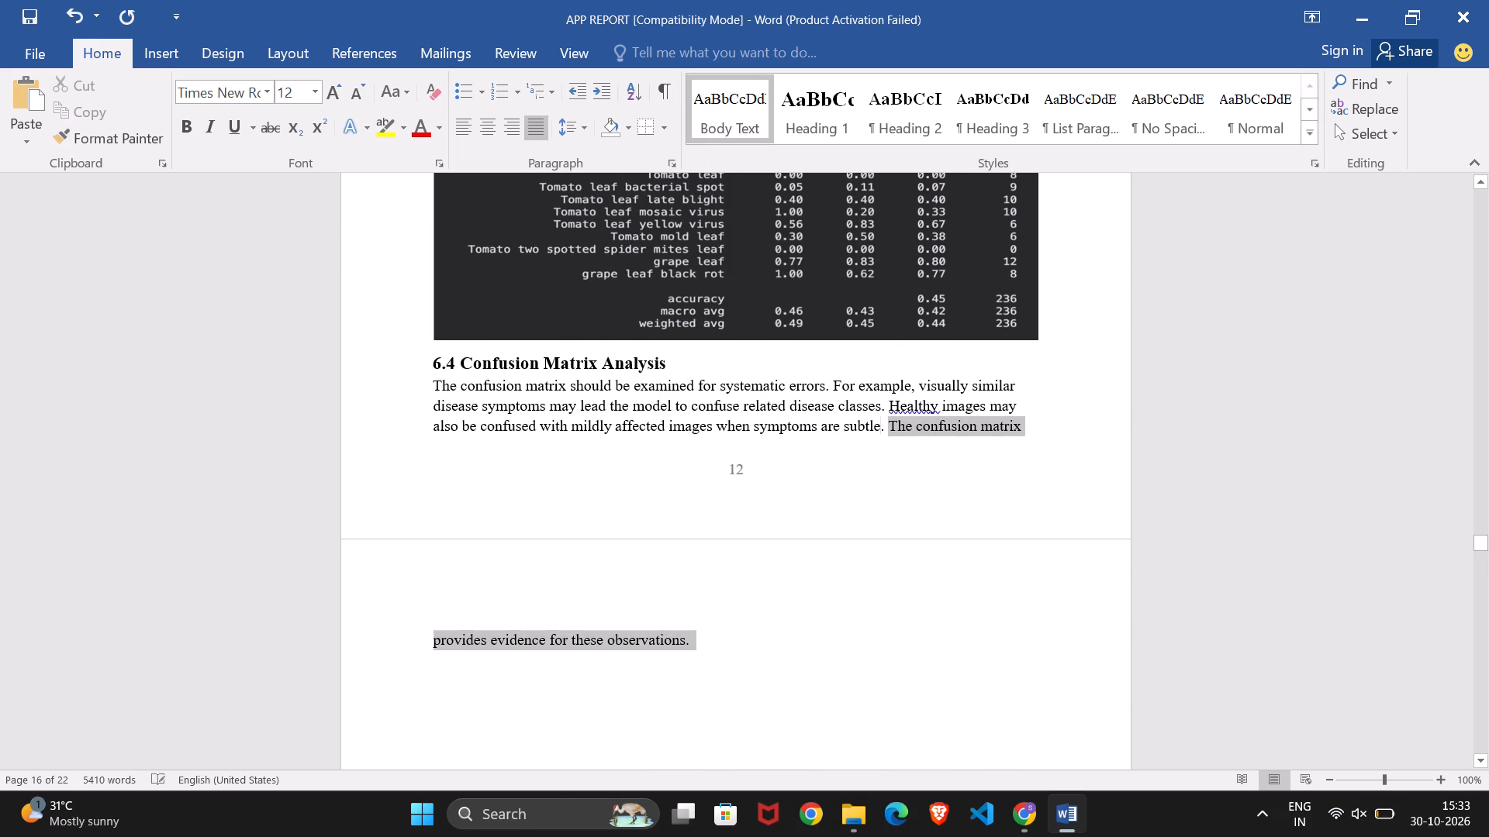
{"action": "left_click_drag", "start_coordinate": [889, 466], "coordinate": [898, 464]}
{"action": "key", "text": "BackSpace"}
{"action": "key", "text": "BackSpace"}
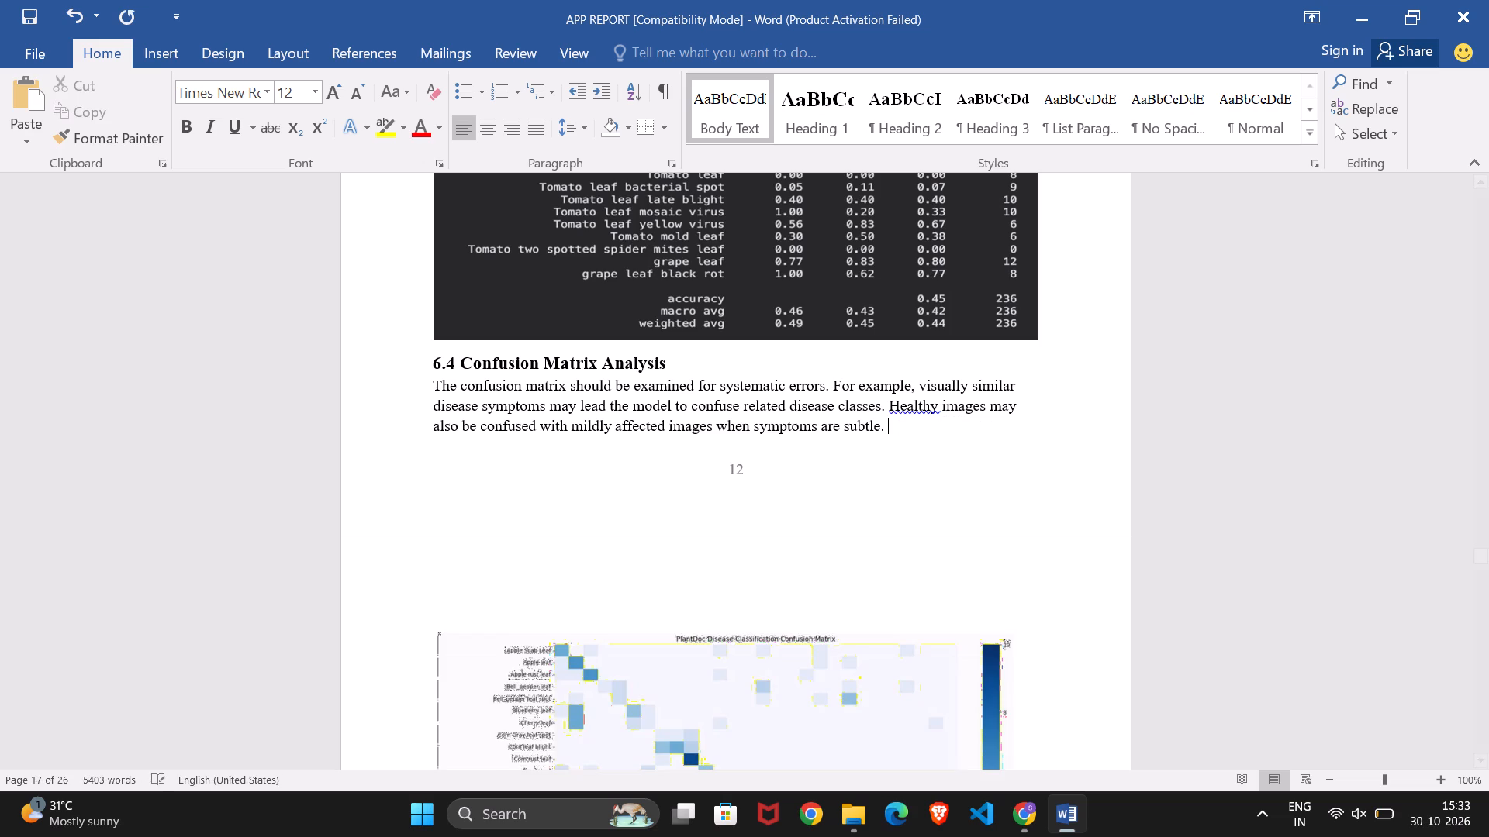
Check the page flow from the confusion matrix figure through section 6.12 and the space above the 7. CONCLUSION heading.
{"action": "scroll", "coordinate": [898, 464], "scroll_direction": "down", "scroll_amount": 1}
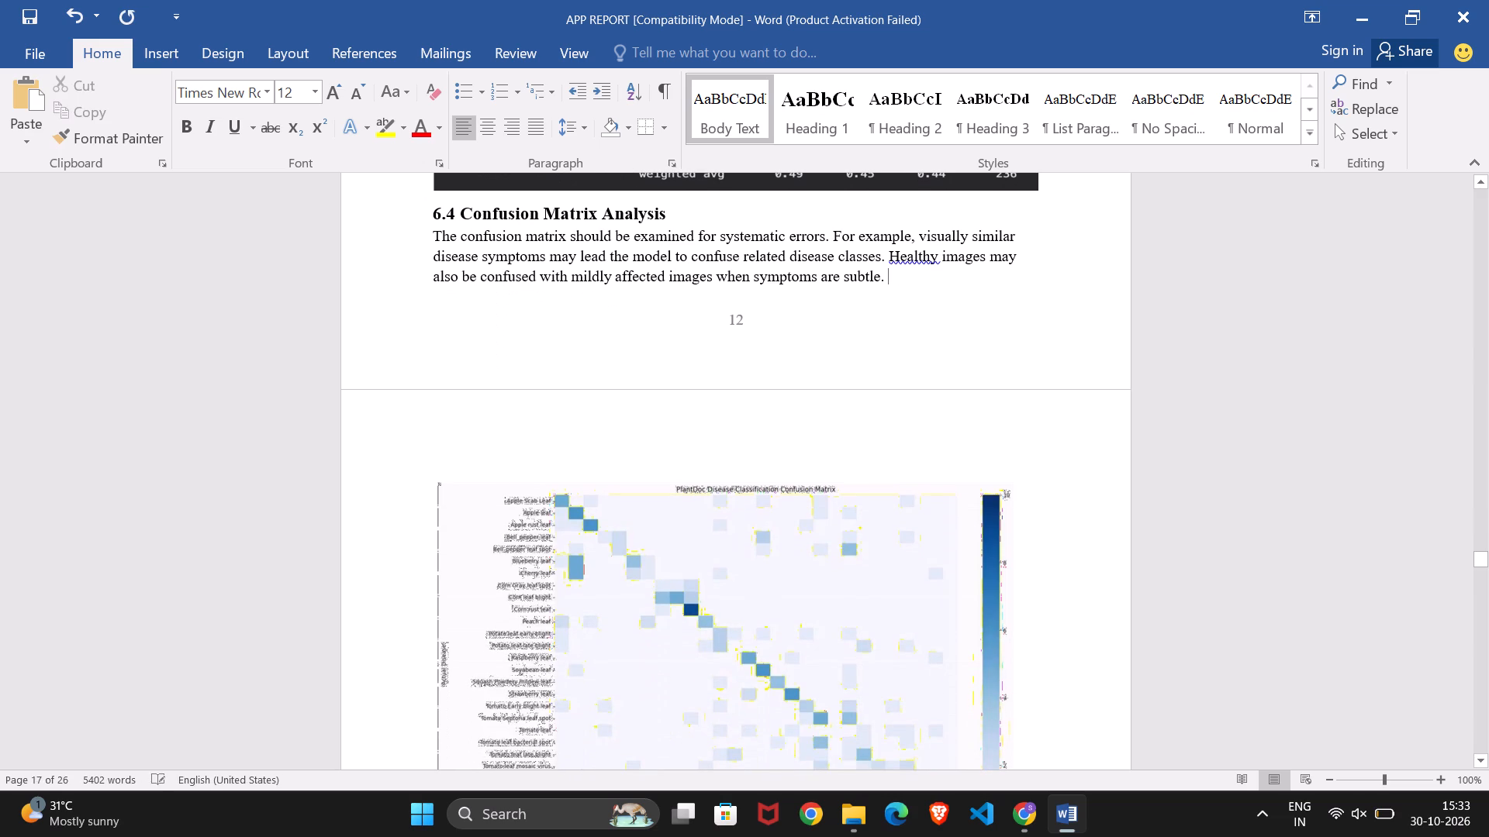
{"action": "scroll", "coordinate": [1102, 642], "scroll_direction": "down", "scroll_amount": 4}
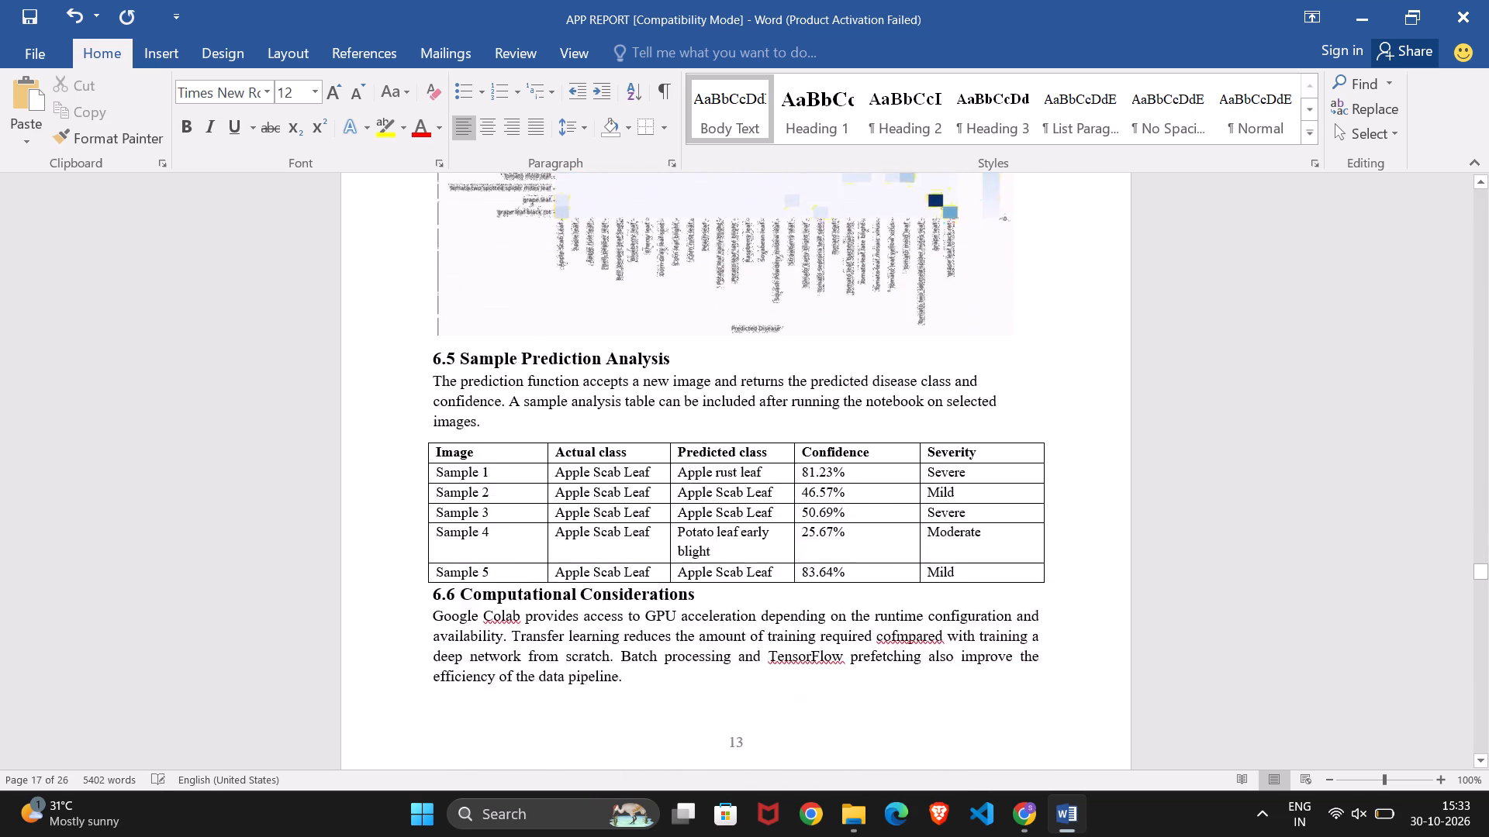
{"action": "scroll", "coordinate": [1102, 642], "scroll_direction": "down", "scroll_amount": 4}
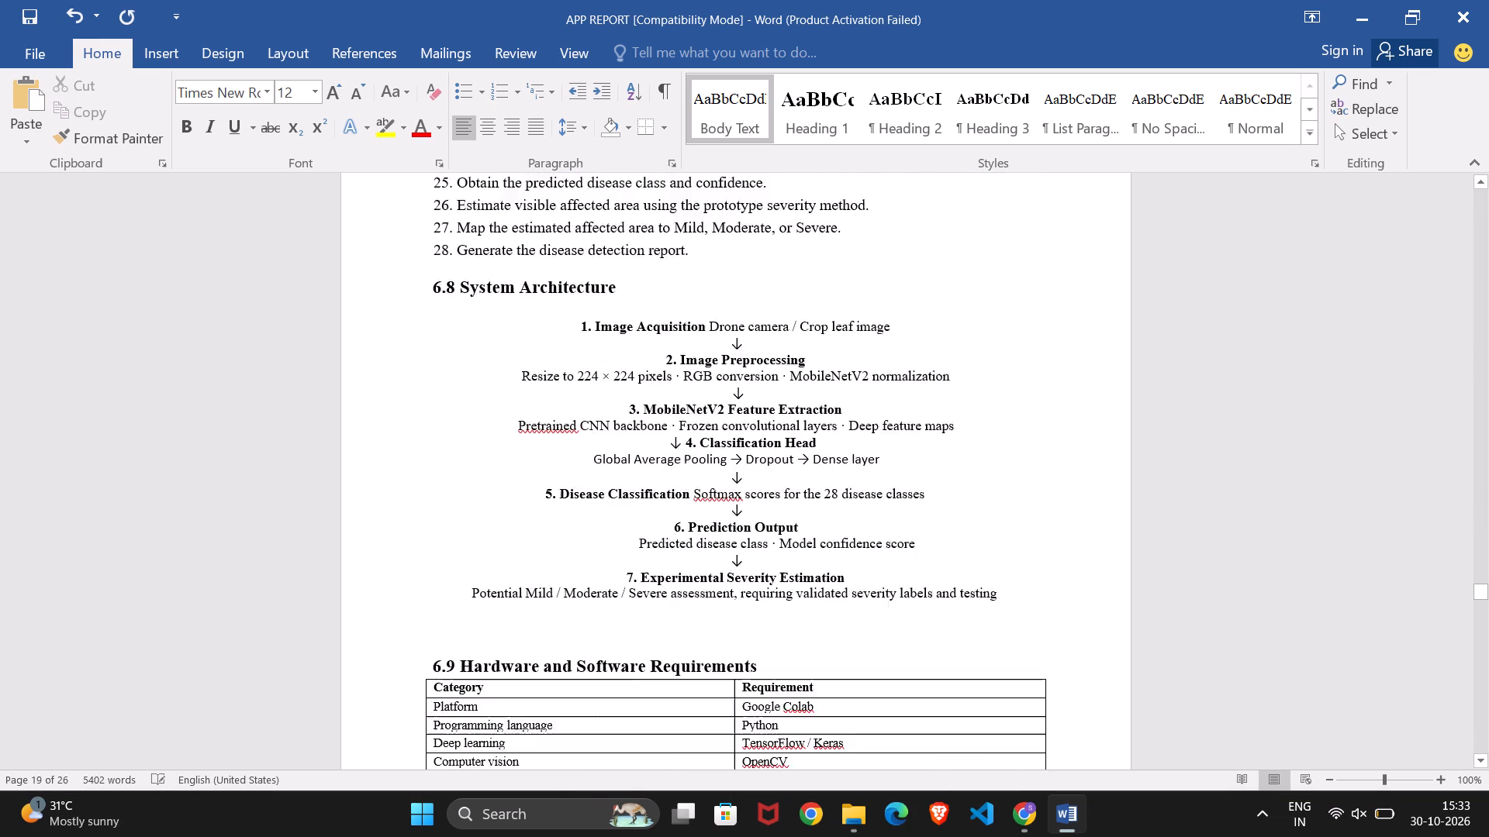
{"action": "scroll", "coordinate": [1102, 642], "scroll_direction": "down", "scroll_amount": 3}
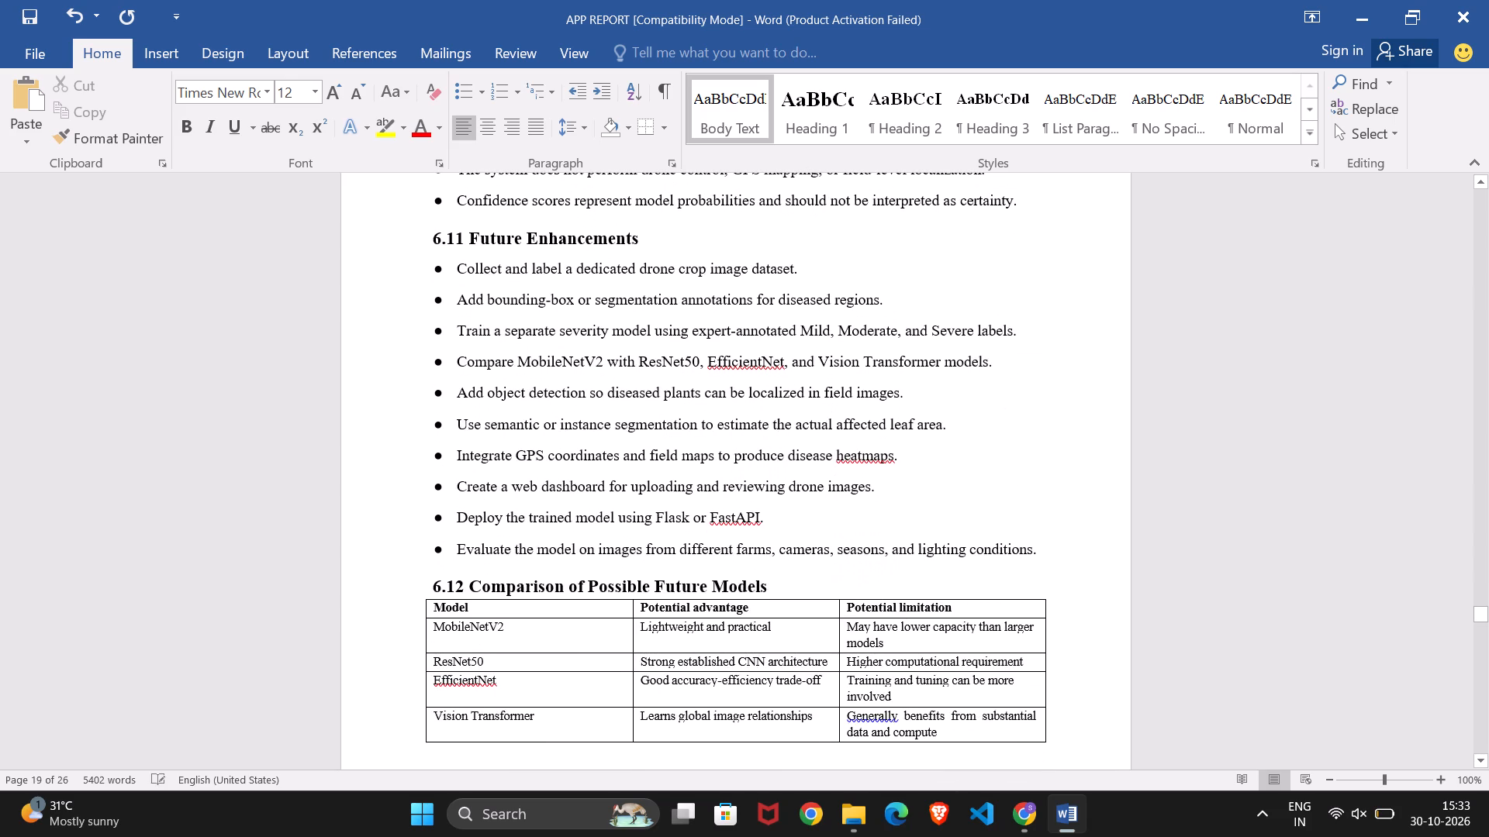
{"action": "scroll", "coordinate": [1102, 642], "scroll_direction": "down", "scroll_amount": 2}
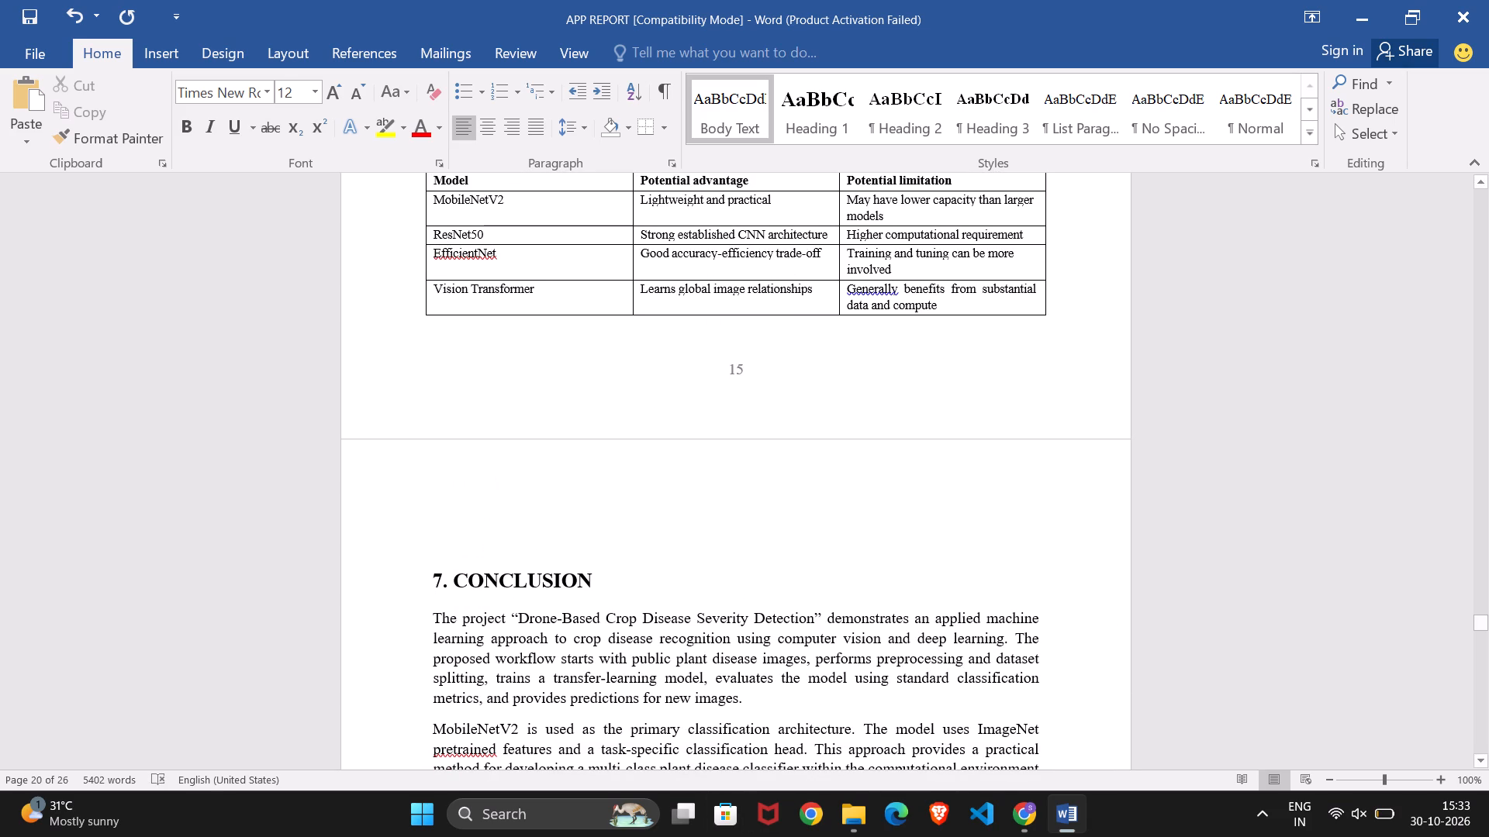
{"action": "left_click", "coordinate": [445, 572]}
{"action": "left_click", "coordinate": [481, 534]}
{"action": "left_click_drag", "start_coordinate": [481, 534], "coordinate": [416, 512]}
{"action": "left_click", "coordinate": [691, 614]}
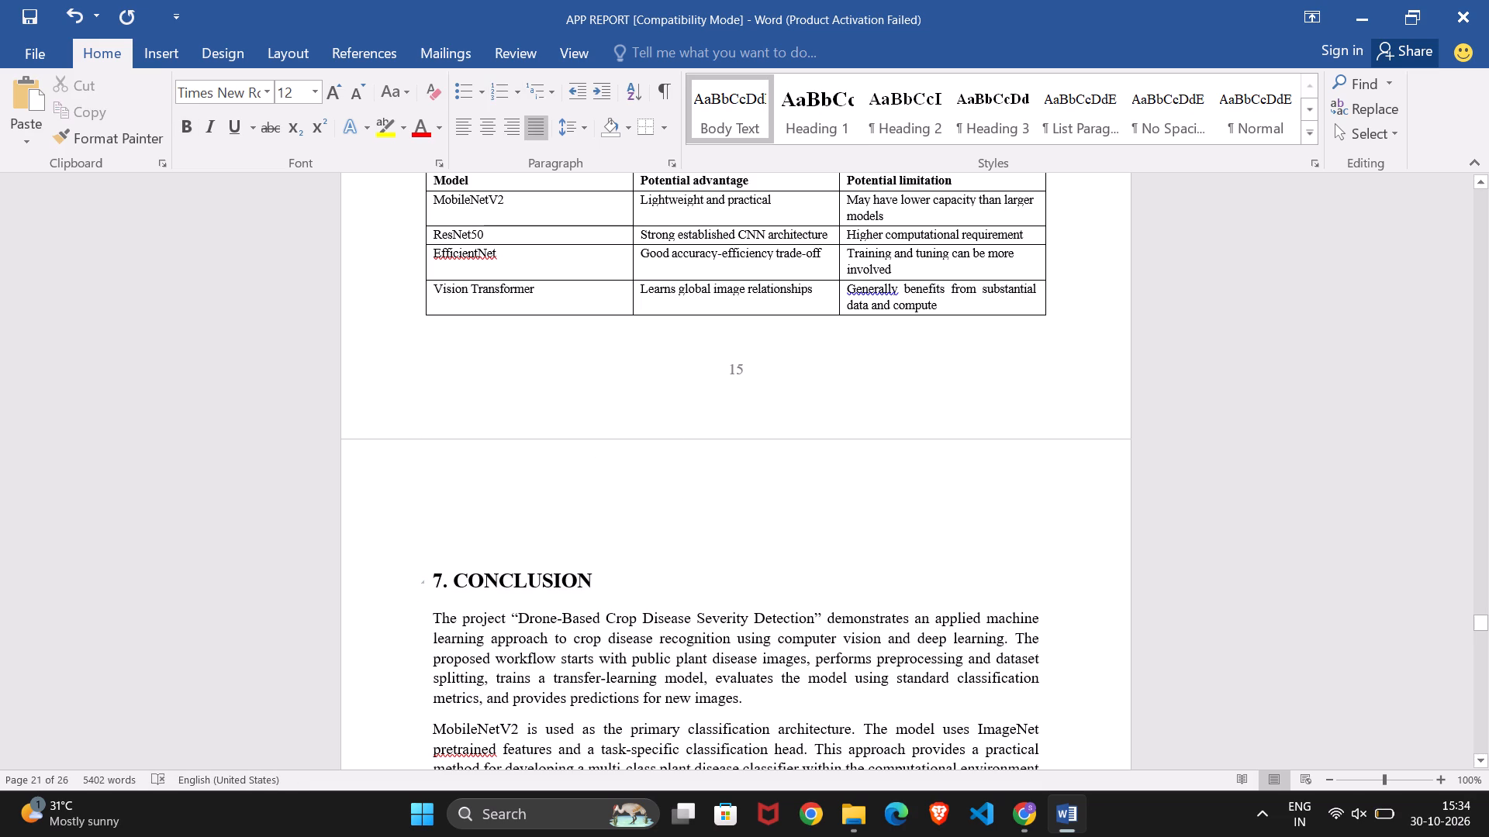
Cut the whole References section from the 8. REFERENCES heading through the Google Colab bullet of 8.1 Dataset and Software Resources.
{"action": "scroll", "coordinate": [452, 575], "scroll_direction": "down", "scroll_amount": 8}
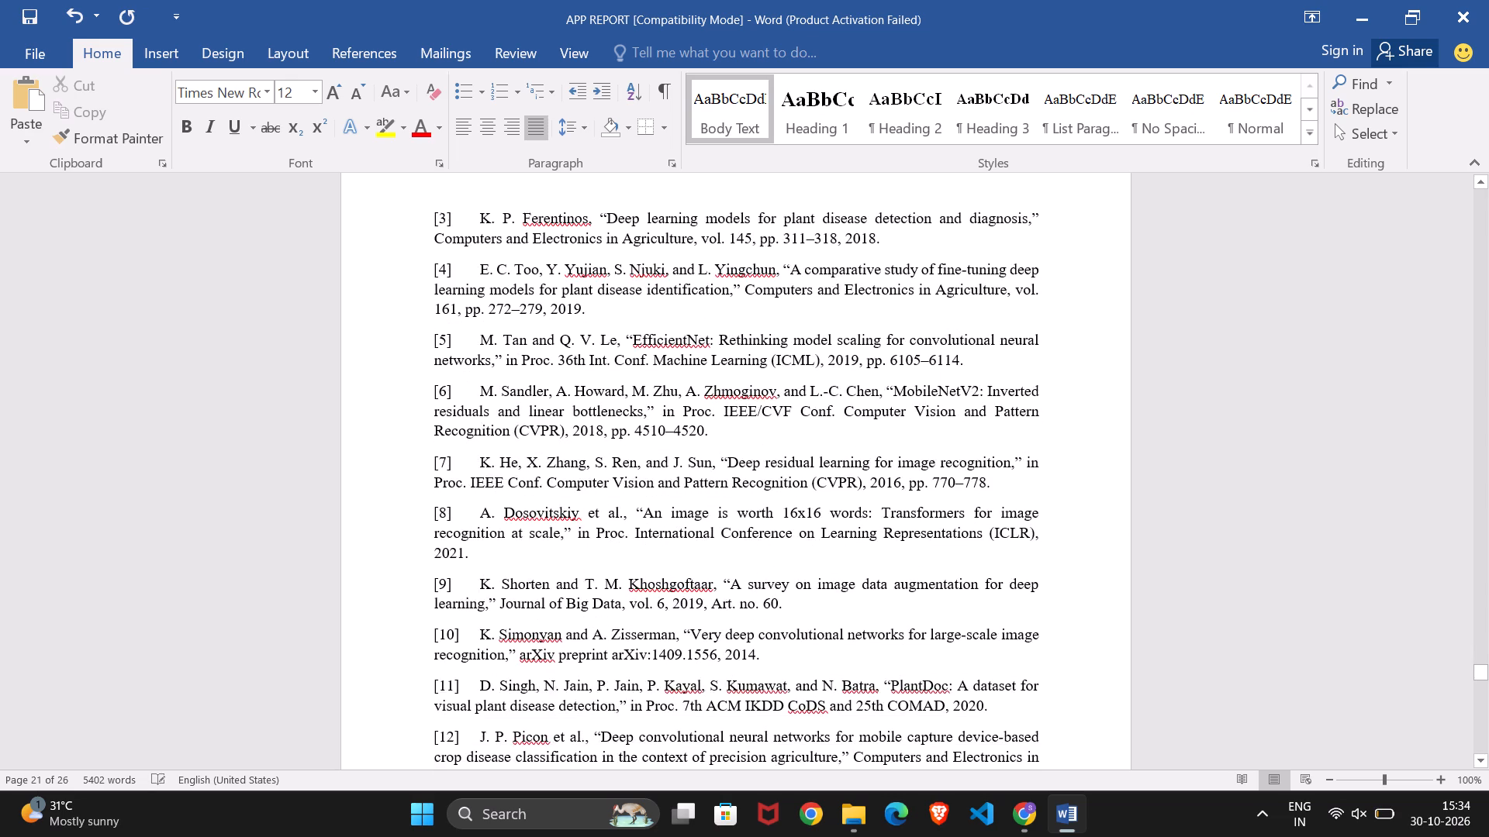
{"action": "scroll", "coordinate": [452, 575], "scroll_direction": "up", "scroll_amount": 3}
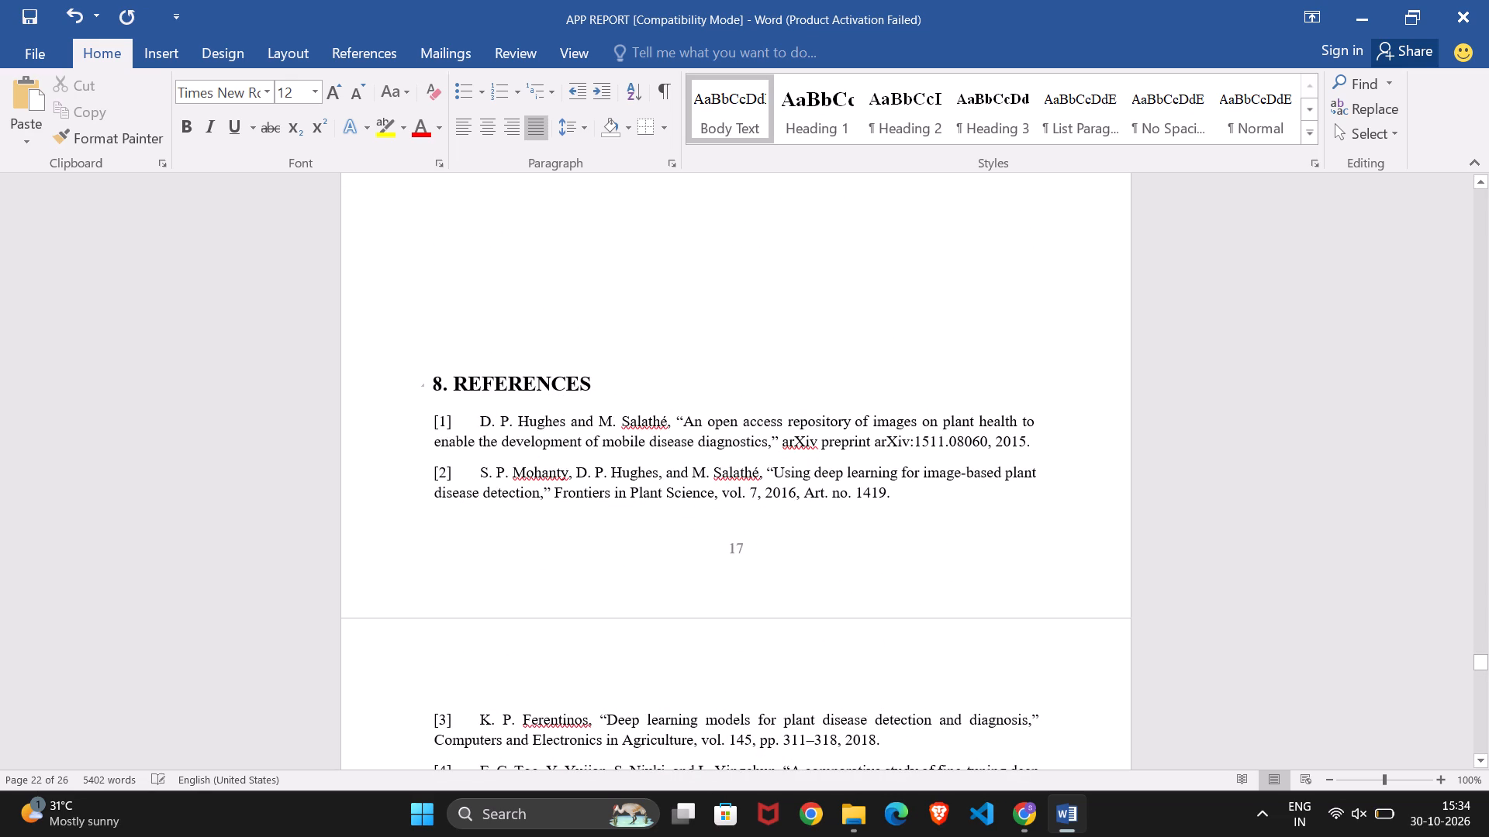
{"action": "left_click_drag", "start_coordinate": [427, 371], "coordinate": [617, 832]}
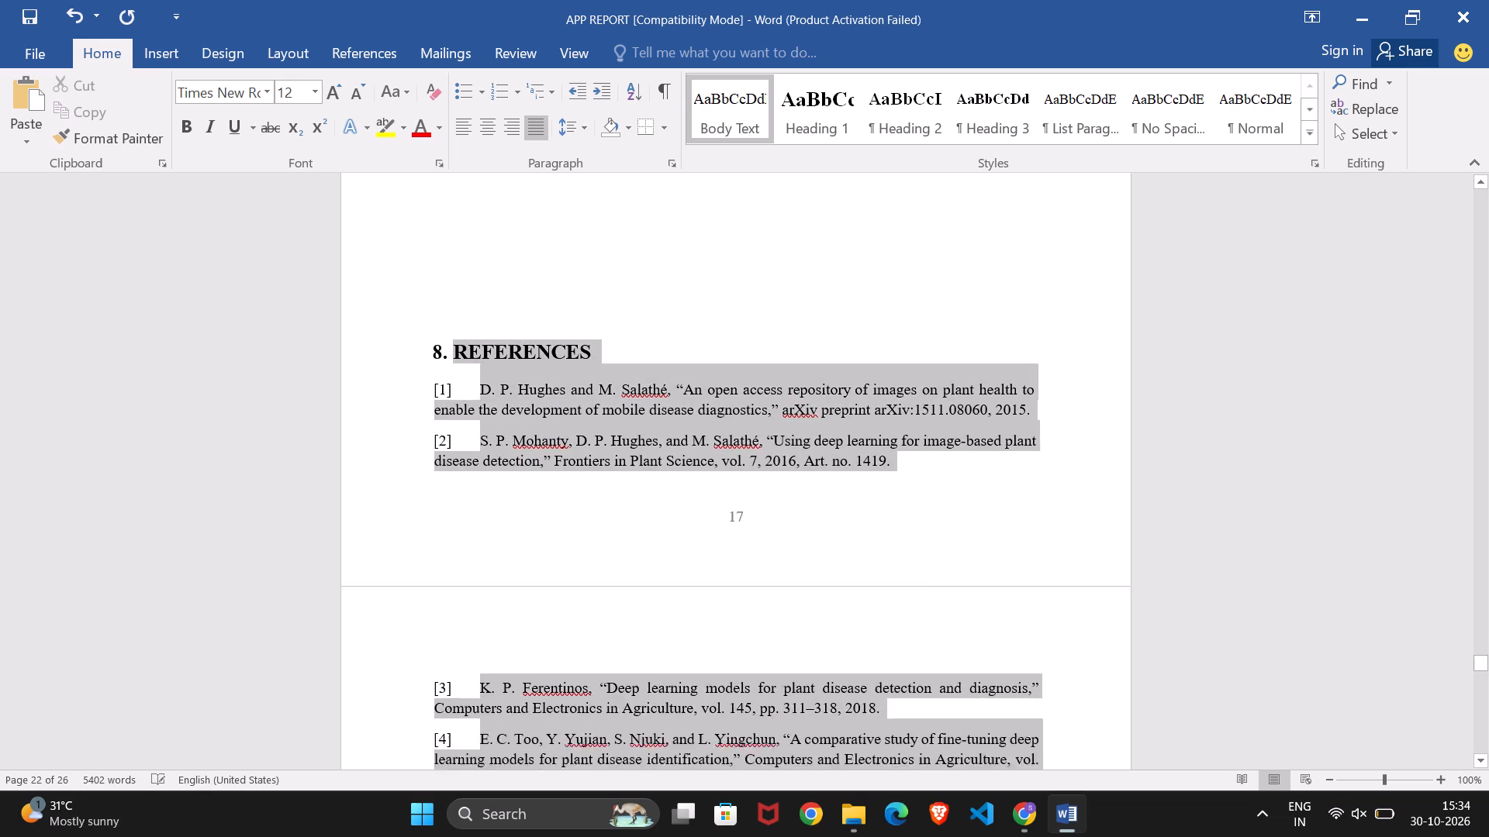
{"action": "left_click_drag", "start_coordinate": [617, 832], "coordinate": [558, 122]}
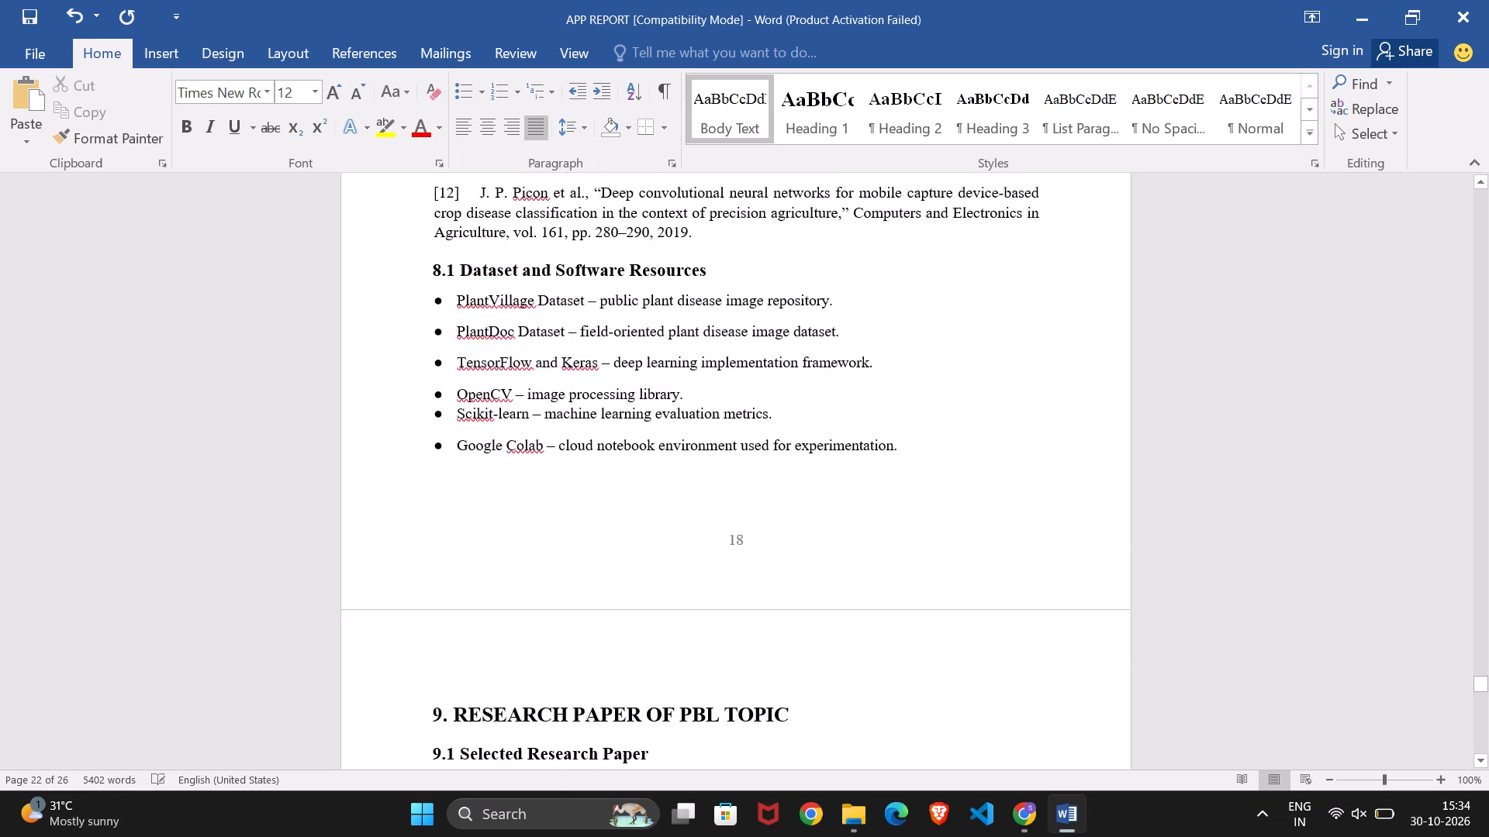
{"action": "left_click_drag", "start_coordinate": [558, 122], "coordinate": [893, 702]}
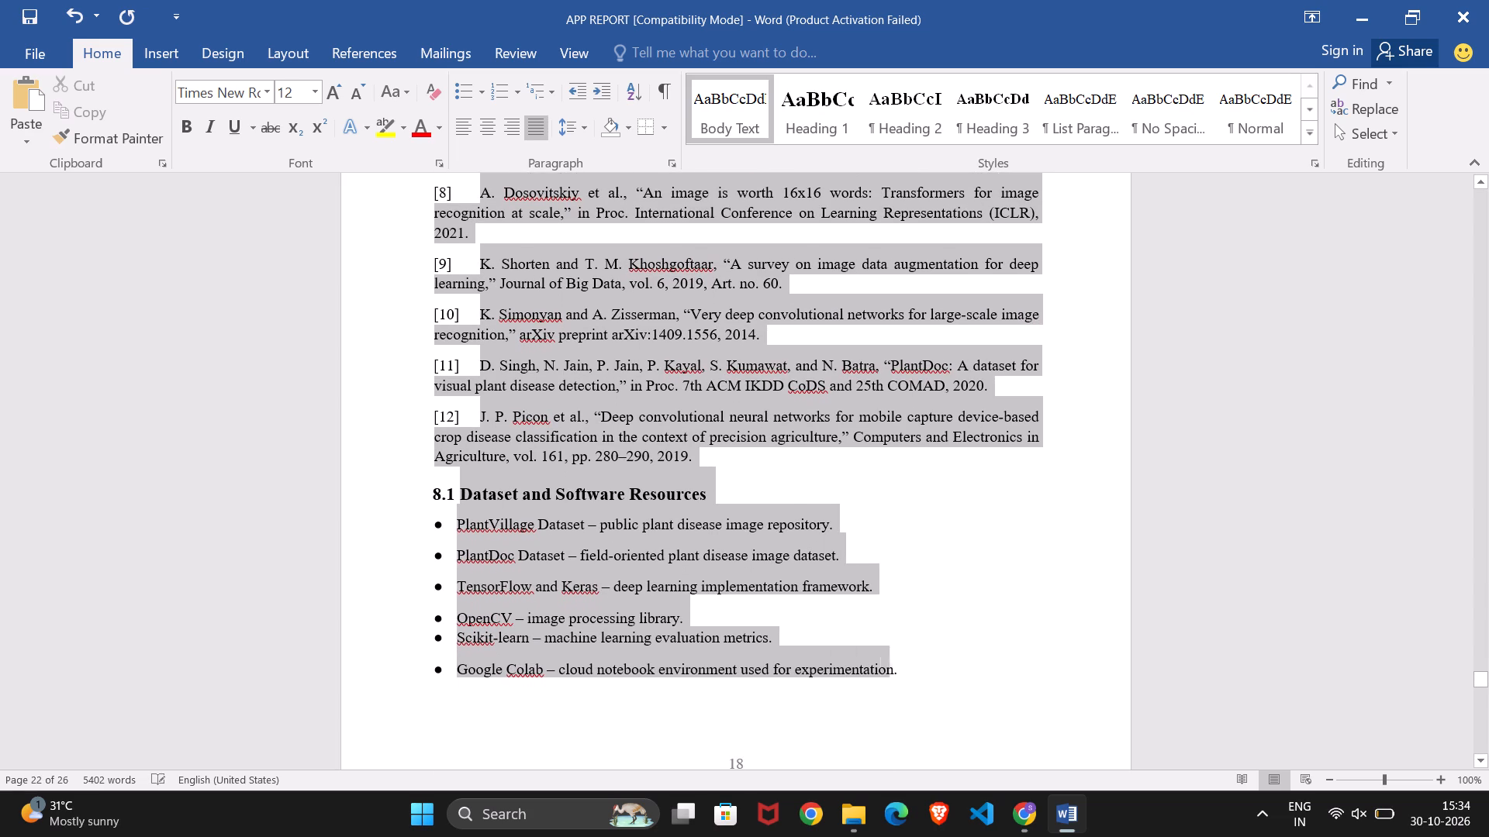
{"action": "left_click_drag", "start_coordinate": [893, 702], "coordinate": [1026, 701]}
{"action": "key", "text": "ctrl+x"}
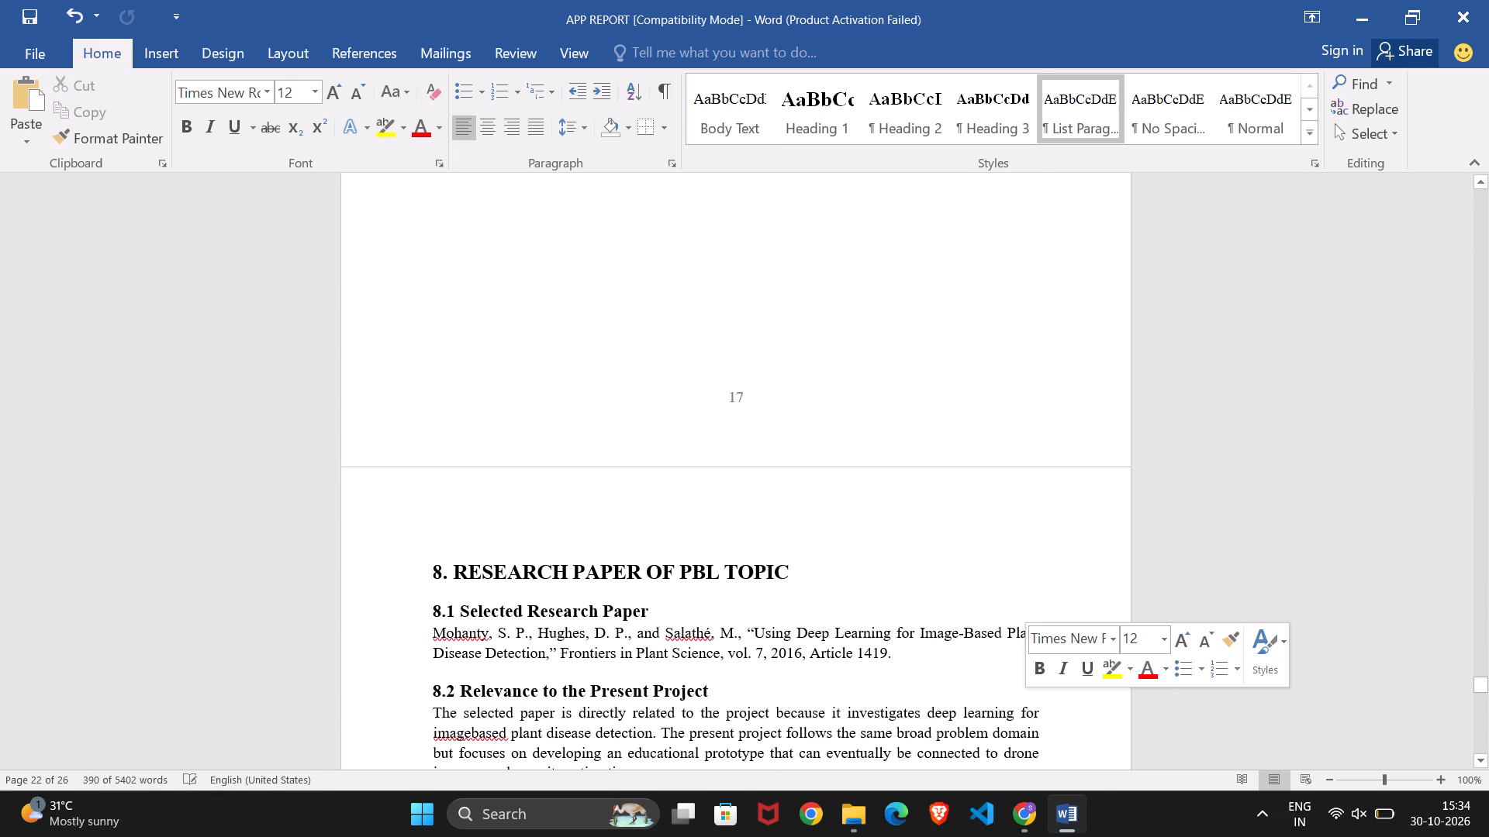
Insert eleven blank lines where the References section was cut to move the insertion point to the top of a new page.
{"action": "scroll", "coordinate": [1026, 701], "scroll_direction": "up", "scroll_amount": 1}
{"action": "key", "text": "Return"}
{"action": "key", "text": "Return"}
{"action": "key", "text": "Return"}
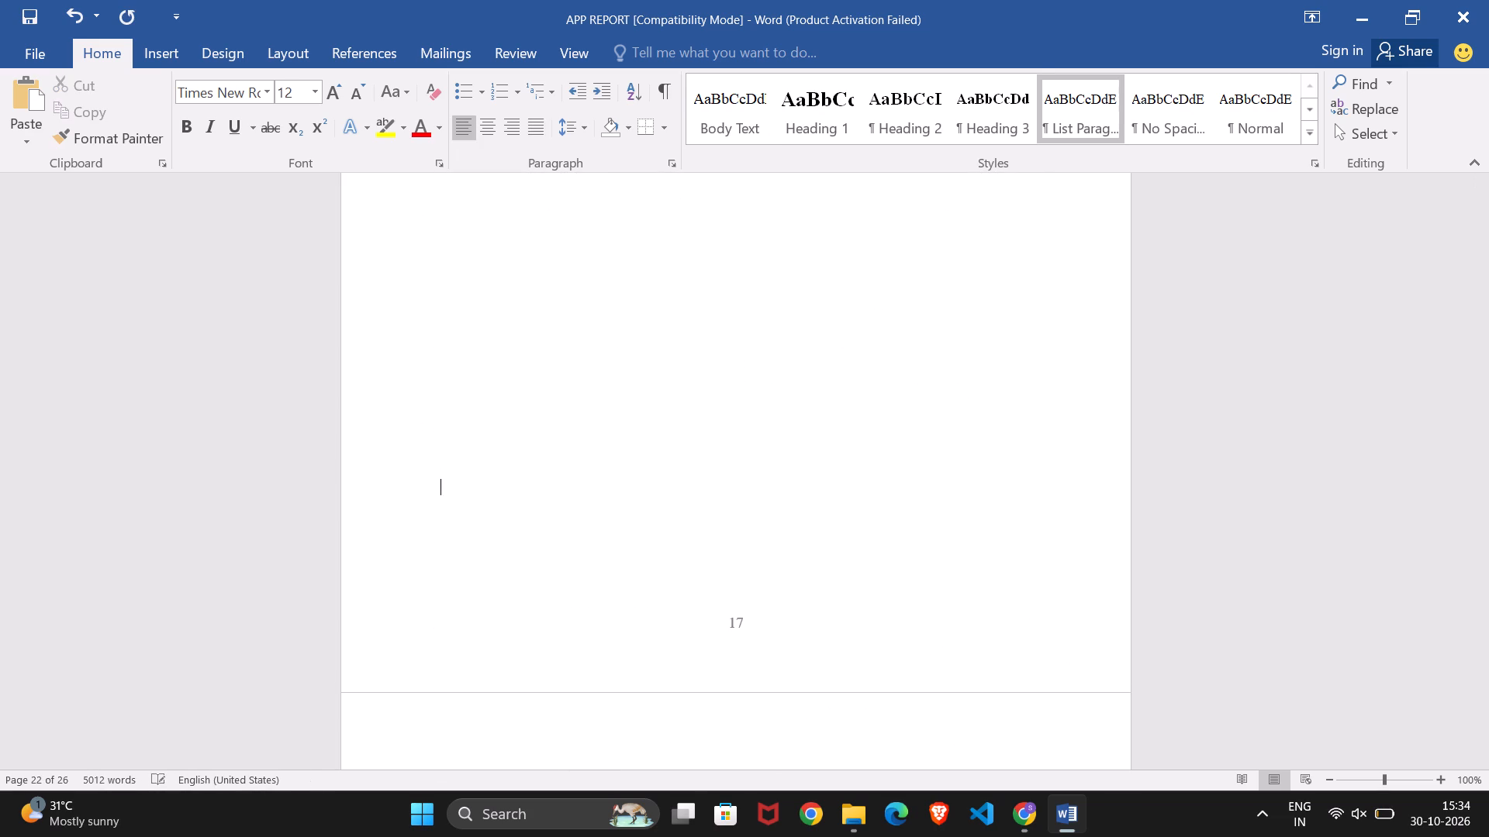
{"action": "key", "text": "Return"}
{"action": "key", "text": "Return"}
{"action": "key", "text": "Return"}
{"action": "key", "text": "Return"}
{"action": "key", "text": "Return"}
{"action": "key", "text": "Return"}
{"action": "key", "text": "Return"}
{"action": "key", "text": "Return"}
{"action": "scroll", "coordinate": [1026, 701], "scroll_direction": "down", "scroll_amount": 1}
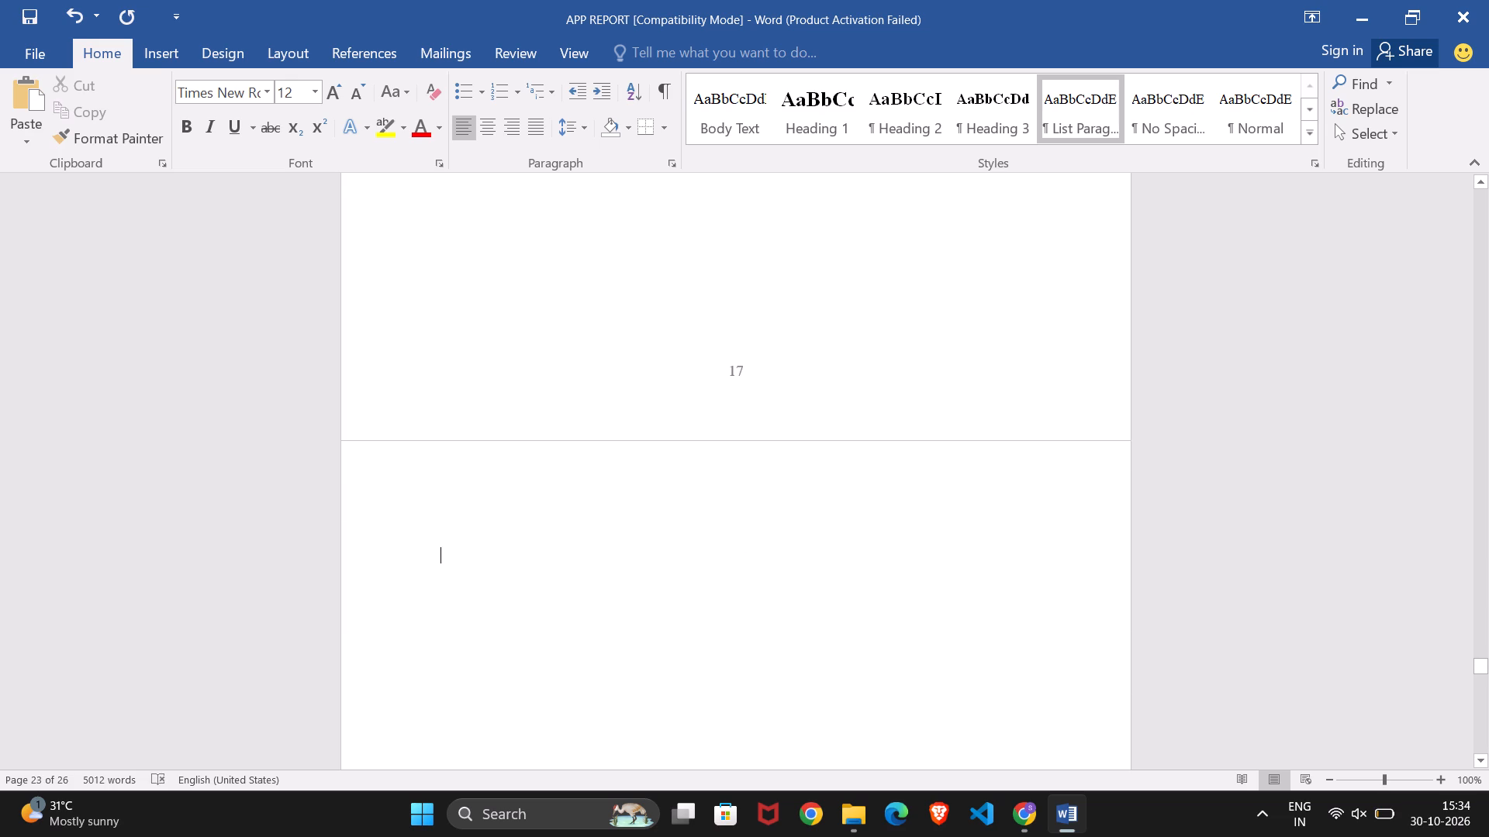
Adjust the blank lines after page 17 and paste the cut References section at the top of the following page.
{"action": "key", "text": "BackSpace"}
{"action": "key", "text": "BackSpace"}
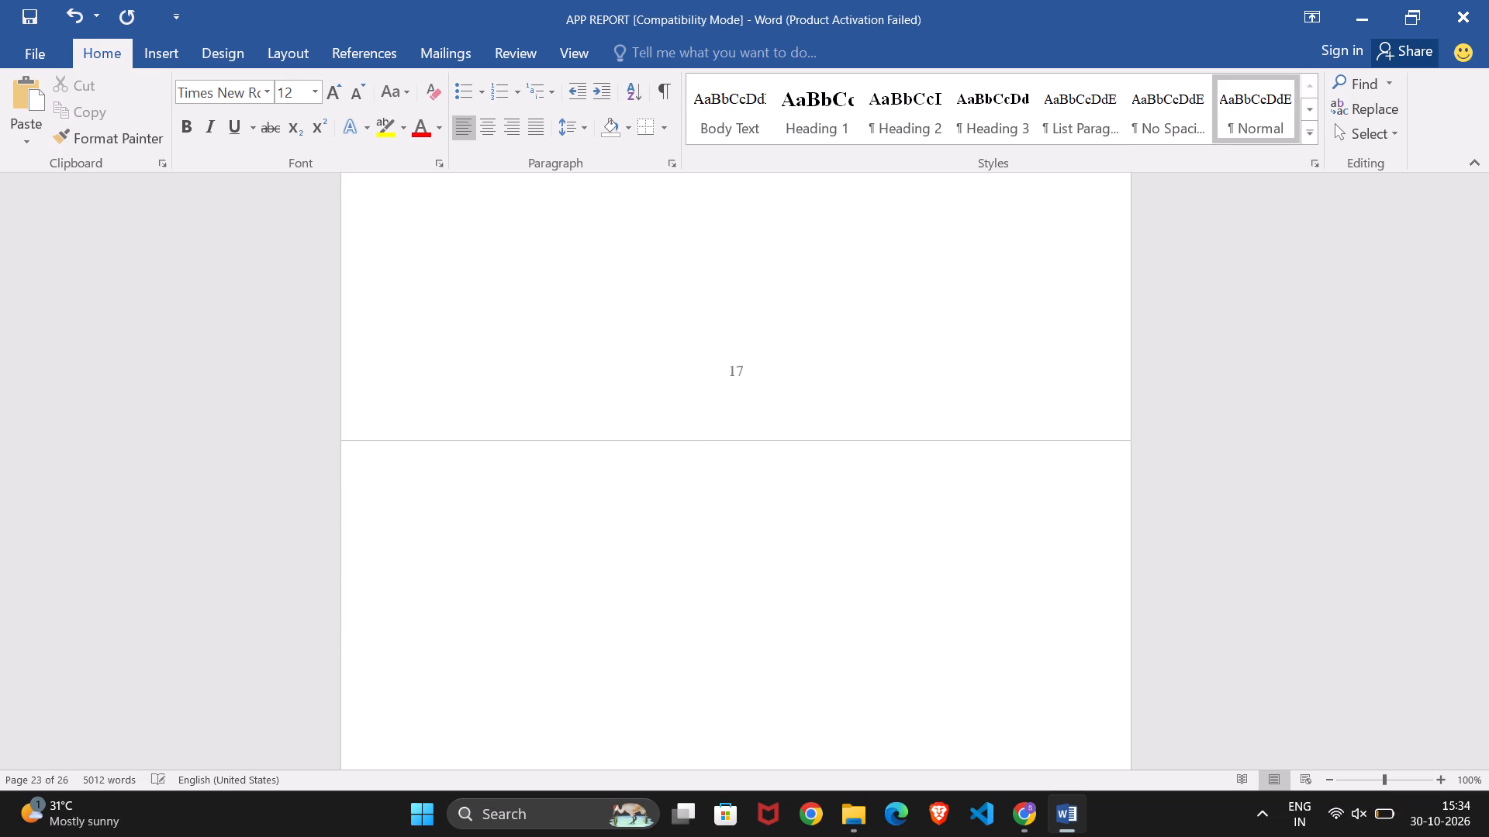
{"action": "key", "text": "Return"}
{"action": "key", "text": "ctrl+v"}
Check the page flow from 6.10 Project Limitations through the conclusion, the 7.1 Final Outcome table and the pasted References section.
{"action": "scroll", "coordinate": [1026, 701], "scroll_direction": "up", "scroll_amount": 4}
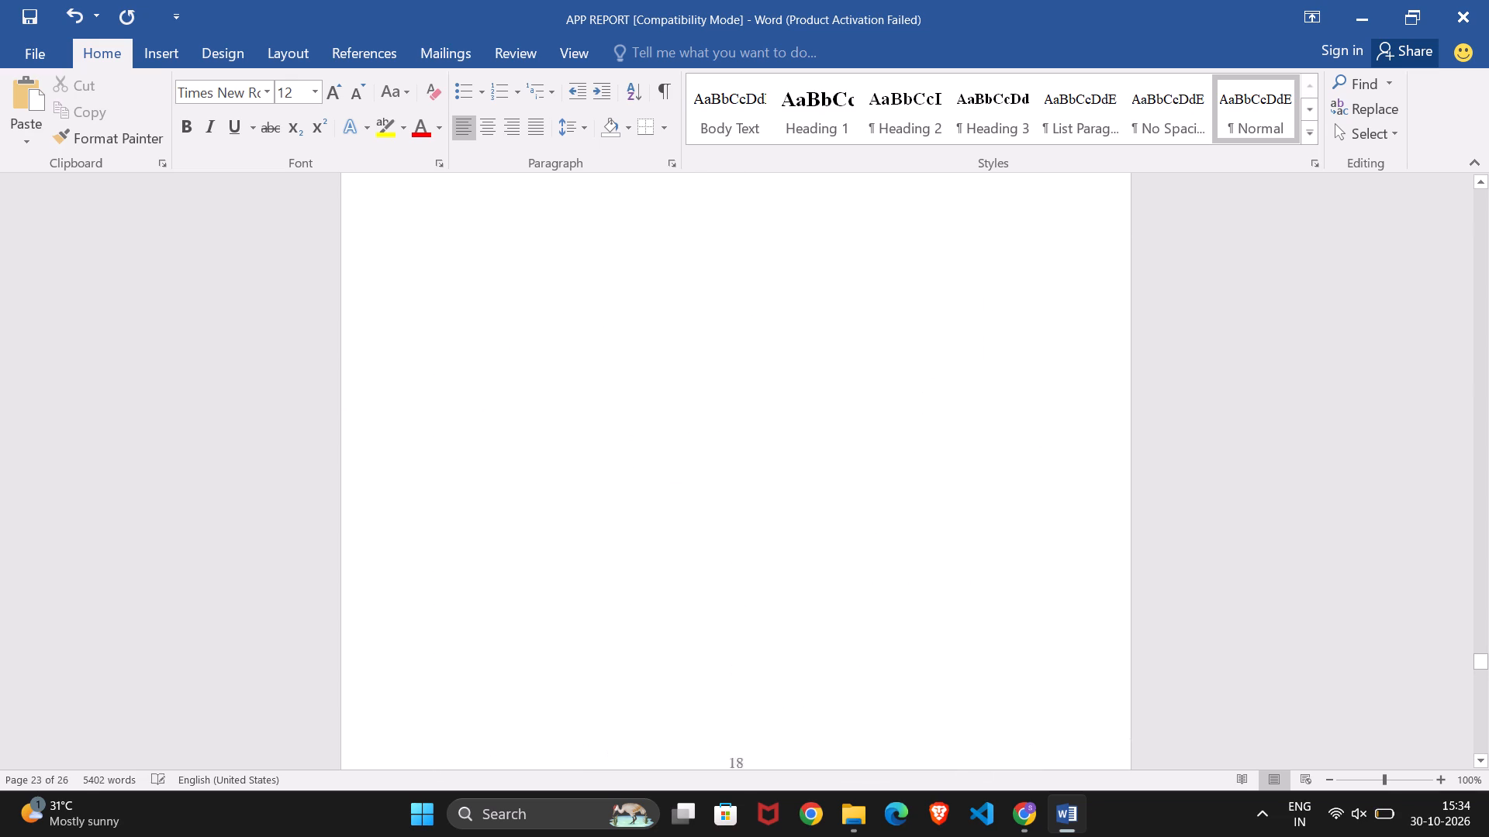
{"action": "scroll", "coordinate": [1026, 701], "scroll_direction": "up", "scroll_amount": 3}
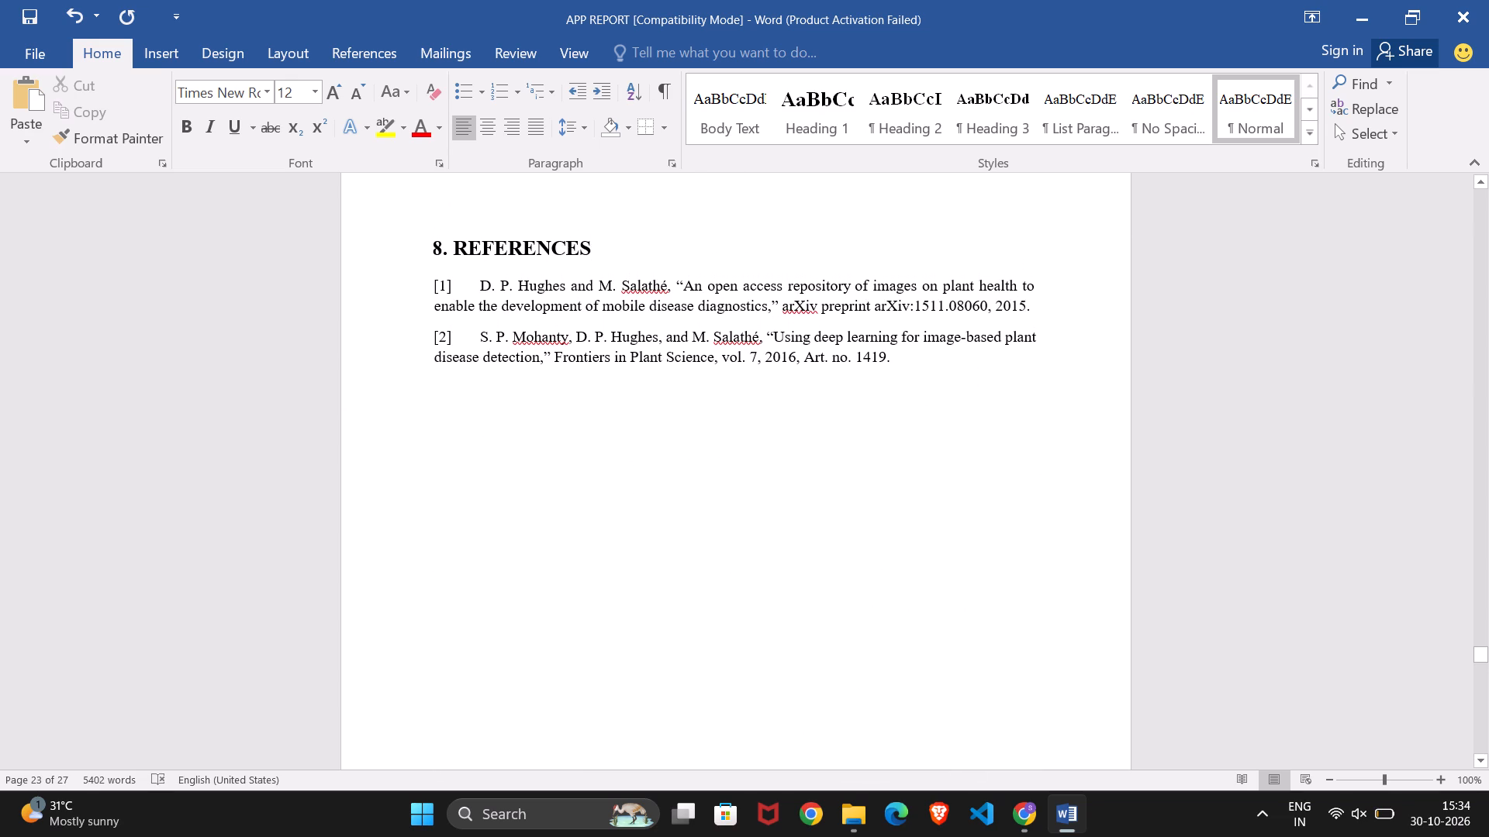
{"action": "scroll", "coordinate": [1026, 701], "scroll_direction": "down", "scroll_amount": 2}
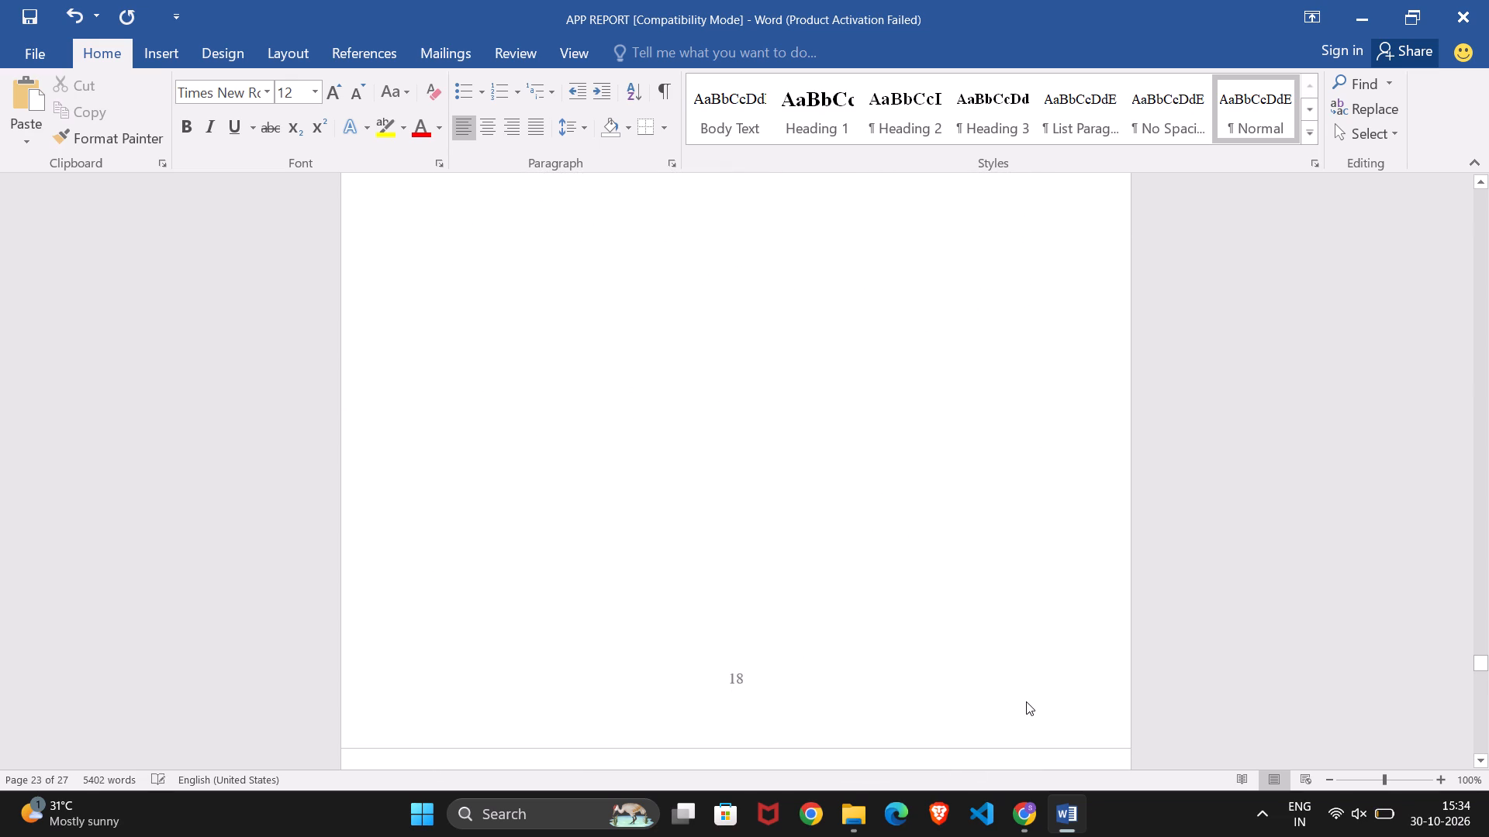
{"action": "scroll", "coordinate": [1026, 701], "scroll_direction": "down", "scroll_amount": 1}
{"action": "scroll", "coordinate": [1026, 701], "scroll_direction": "up", "scroll_amount": 2}
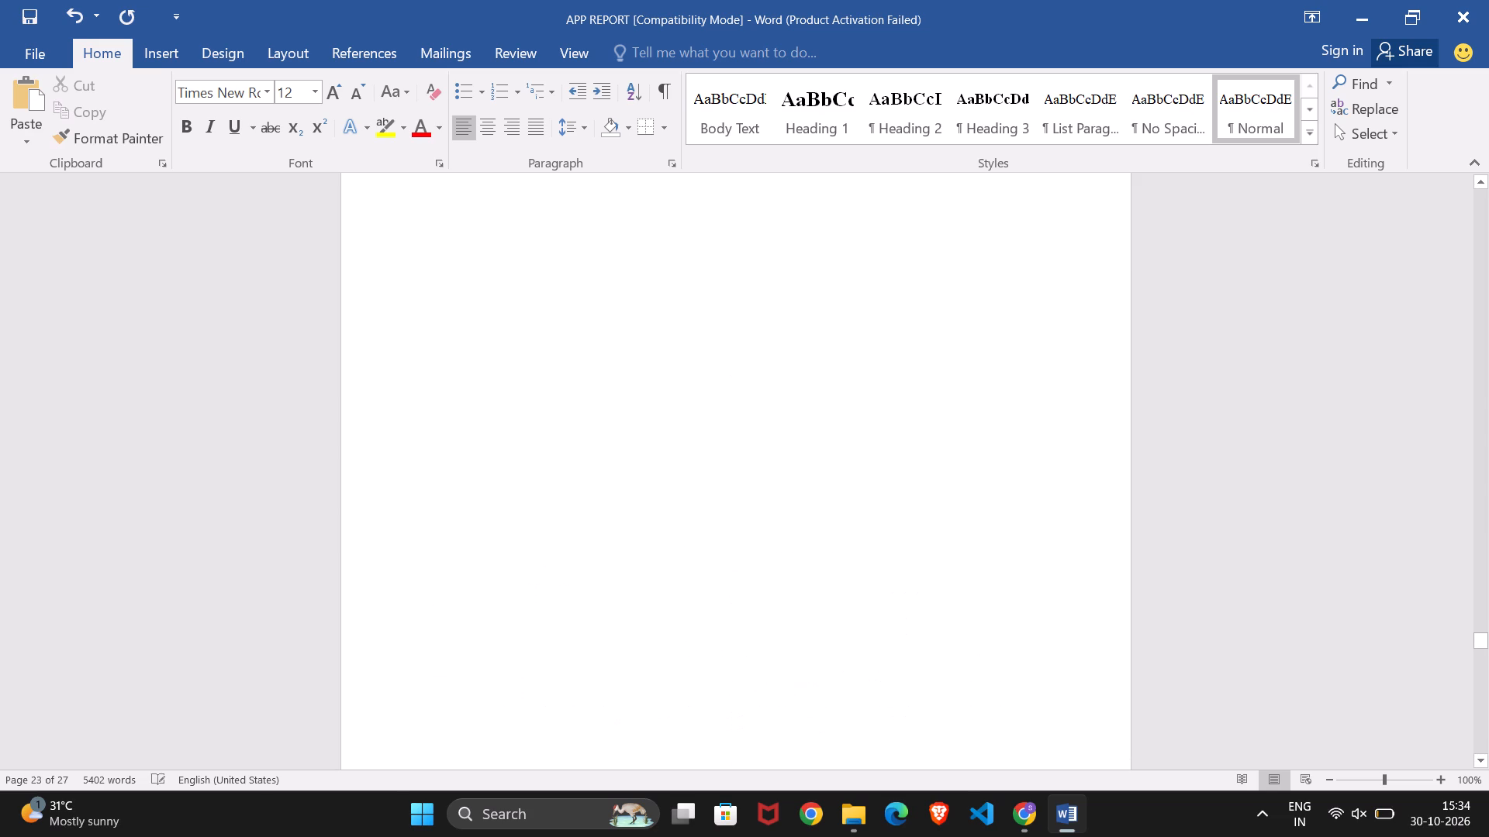
{"action": "scroll", "coordinate": [1026, 701], "scroll_direction": "up", "scroll_amount": 3}
{"action": "scroll", "coordinate": [924, 738], "scroll_direction": "up", "scroll_amount": 1}
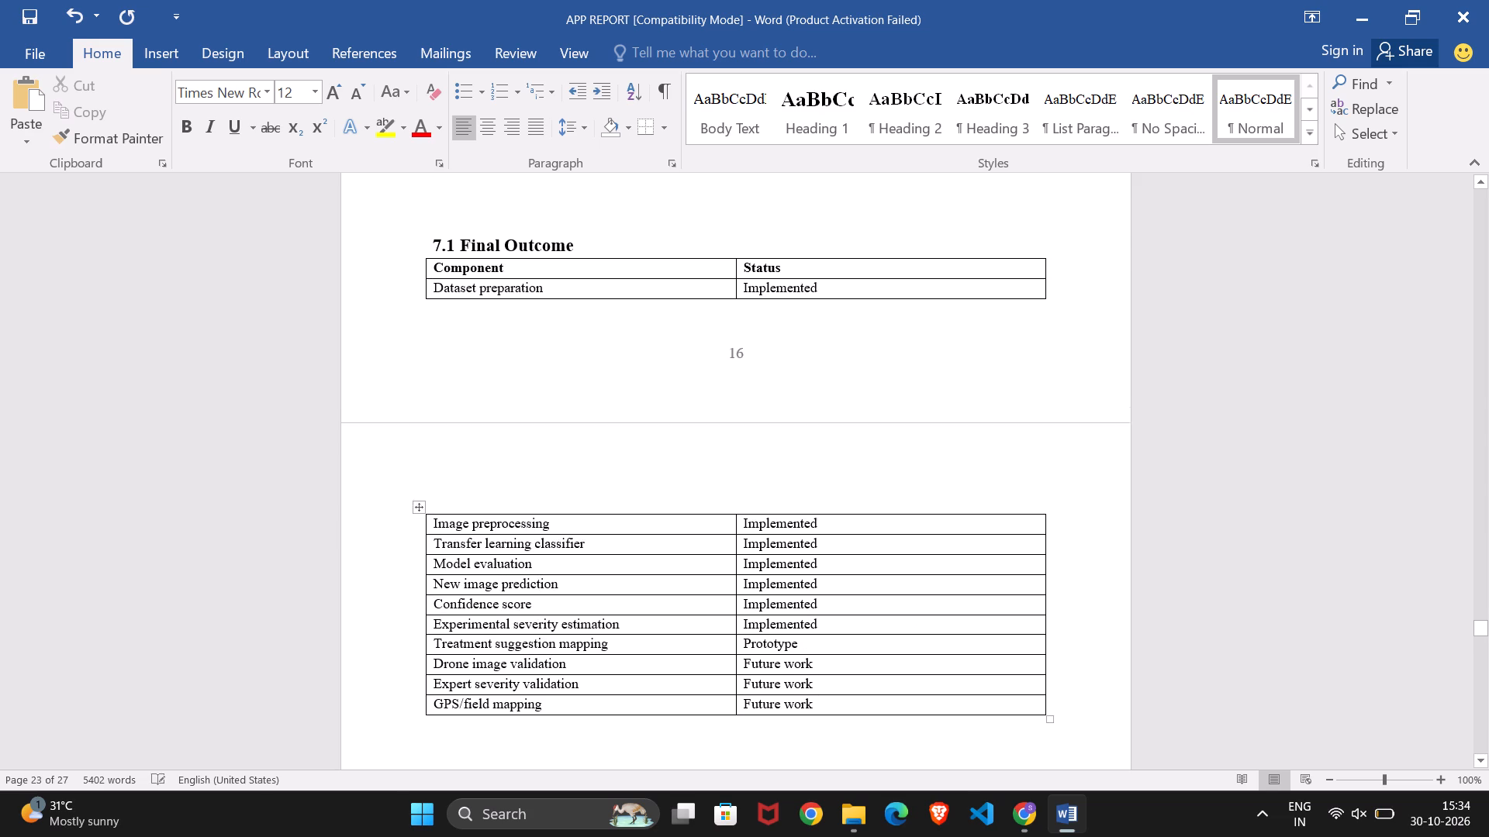
{"action": "scroll", "coordinate": [924, 738], "scroll_direction": "up", "scroll_amount": 6}
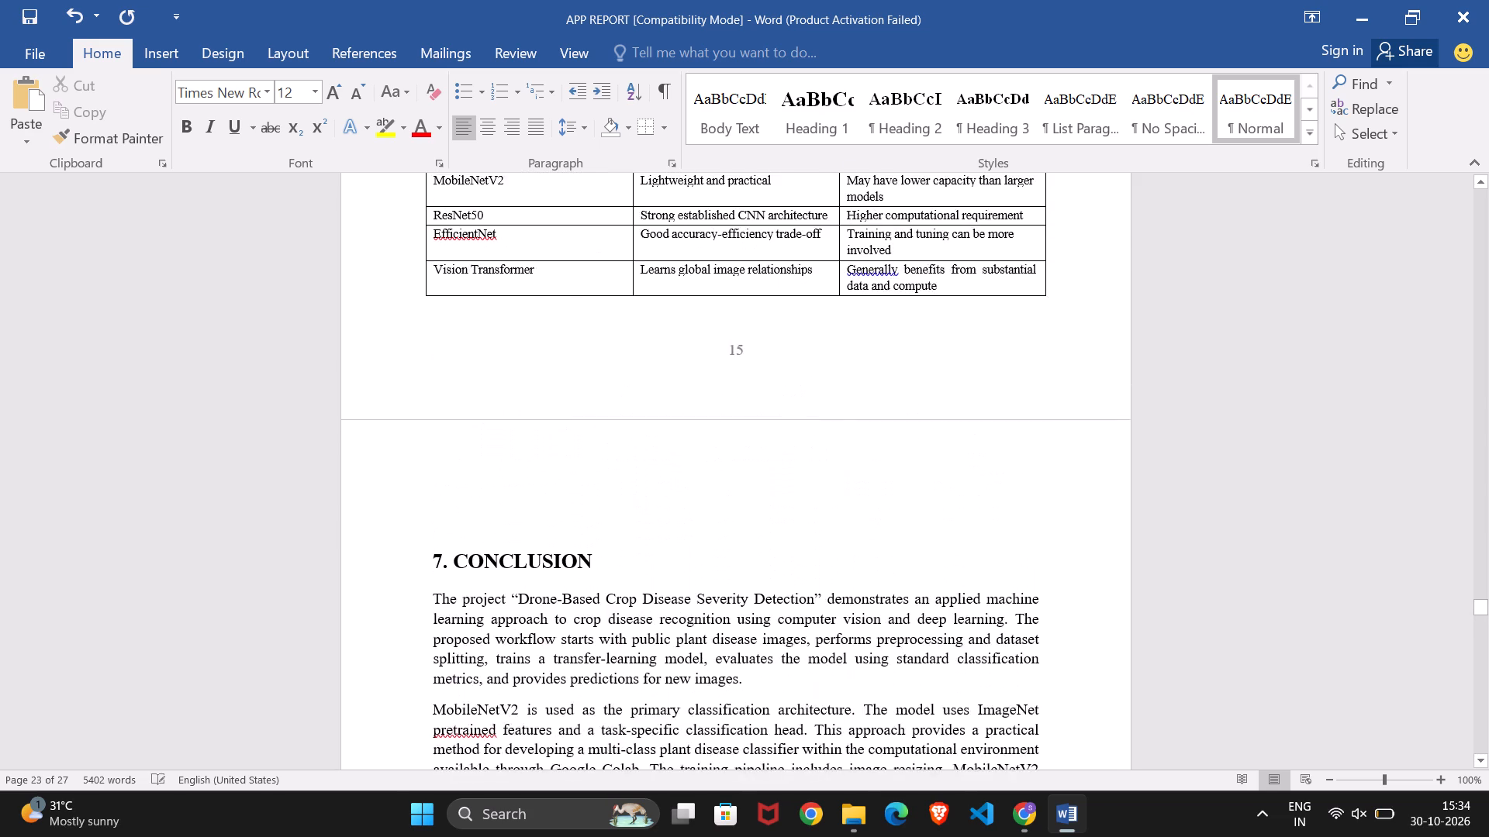
{"action": "scroll", "coordinate": [924, 738], "scroll_direction": "up", "scroll_amount": 5}
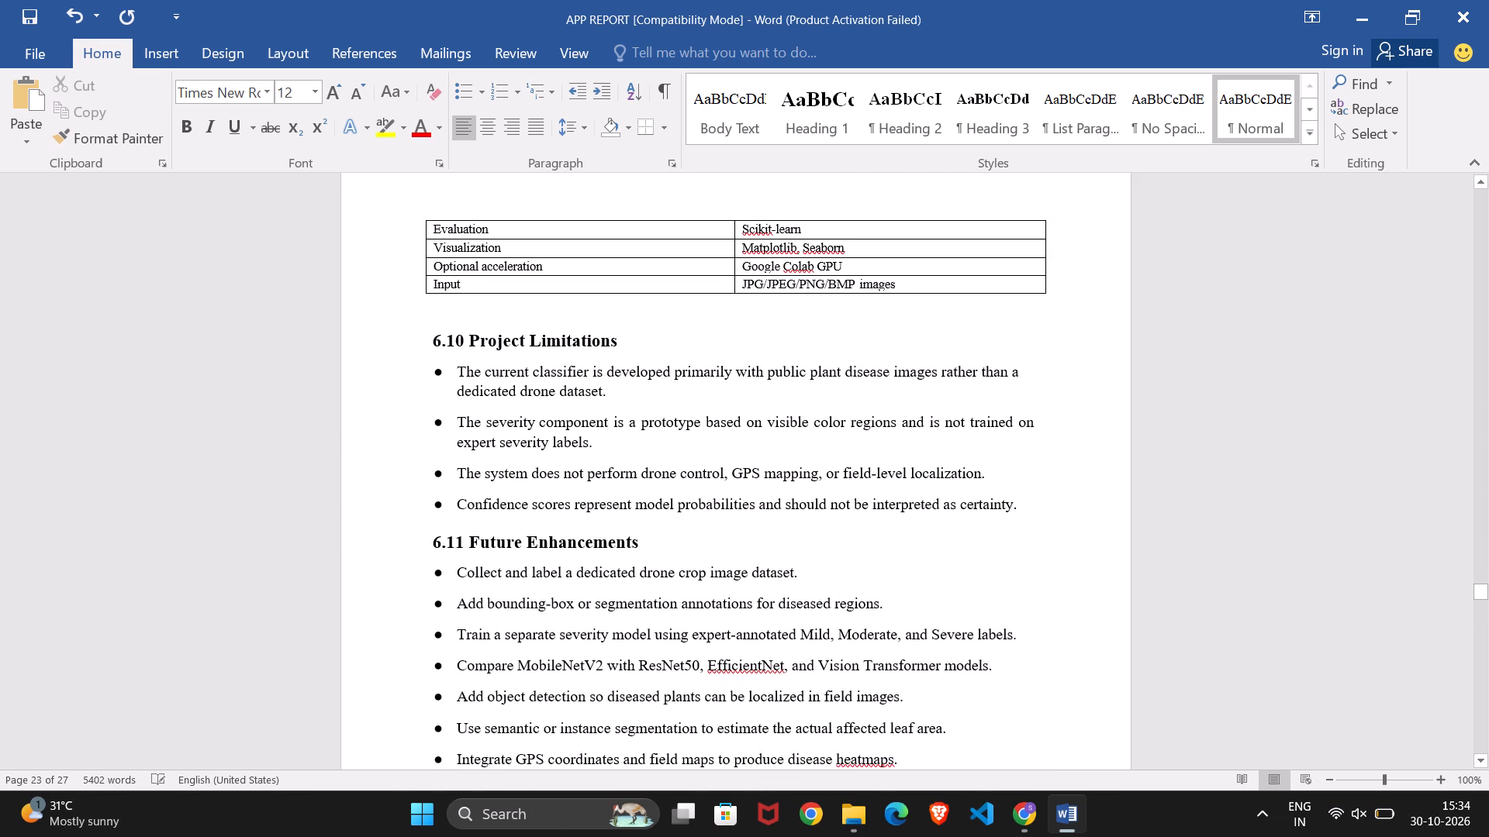
{"action": "scroll", "coordinate": [924, 738], "scroll_direction": "down", "scroll_amount": 8}
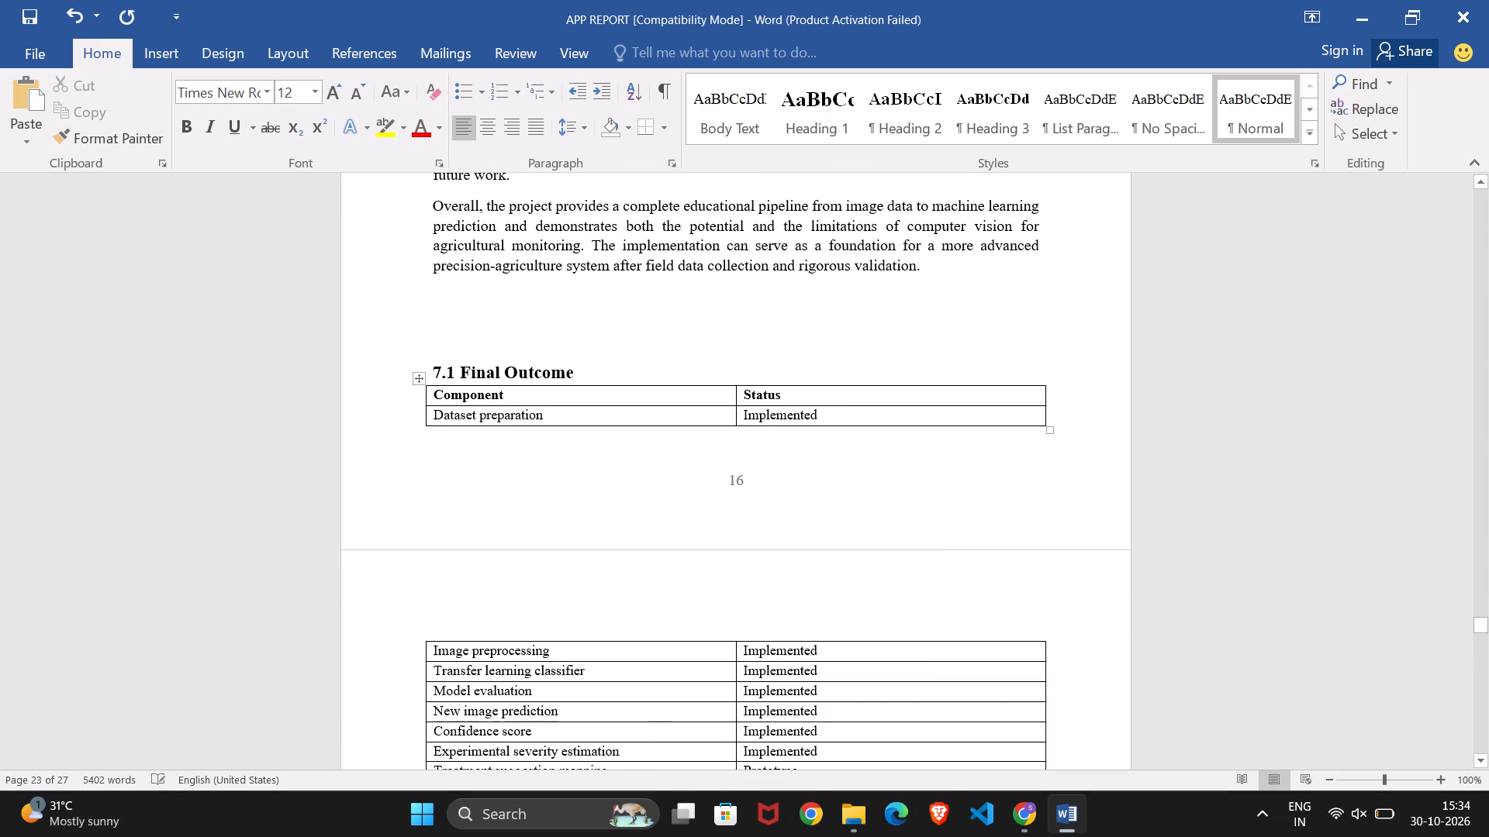
{"action": "scroll", "coordinate": [924, 738], "scroll_direction": "down", "scroll_amount": 5}
{"action": "scroll", "coordinate": [924, 738], "scroll_direction": "up", "scroll_amount": 2}
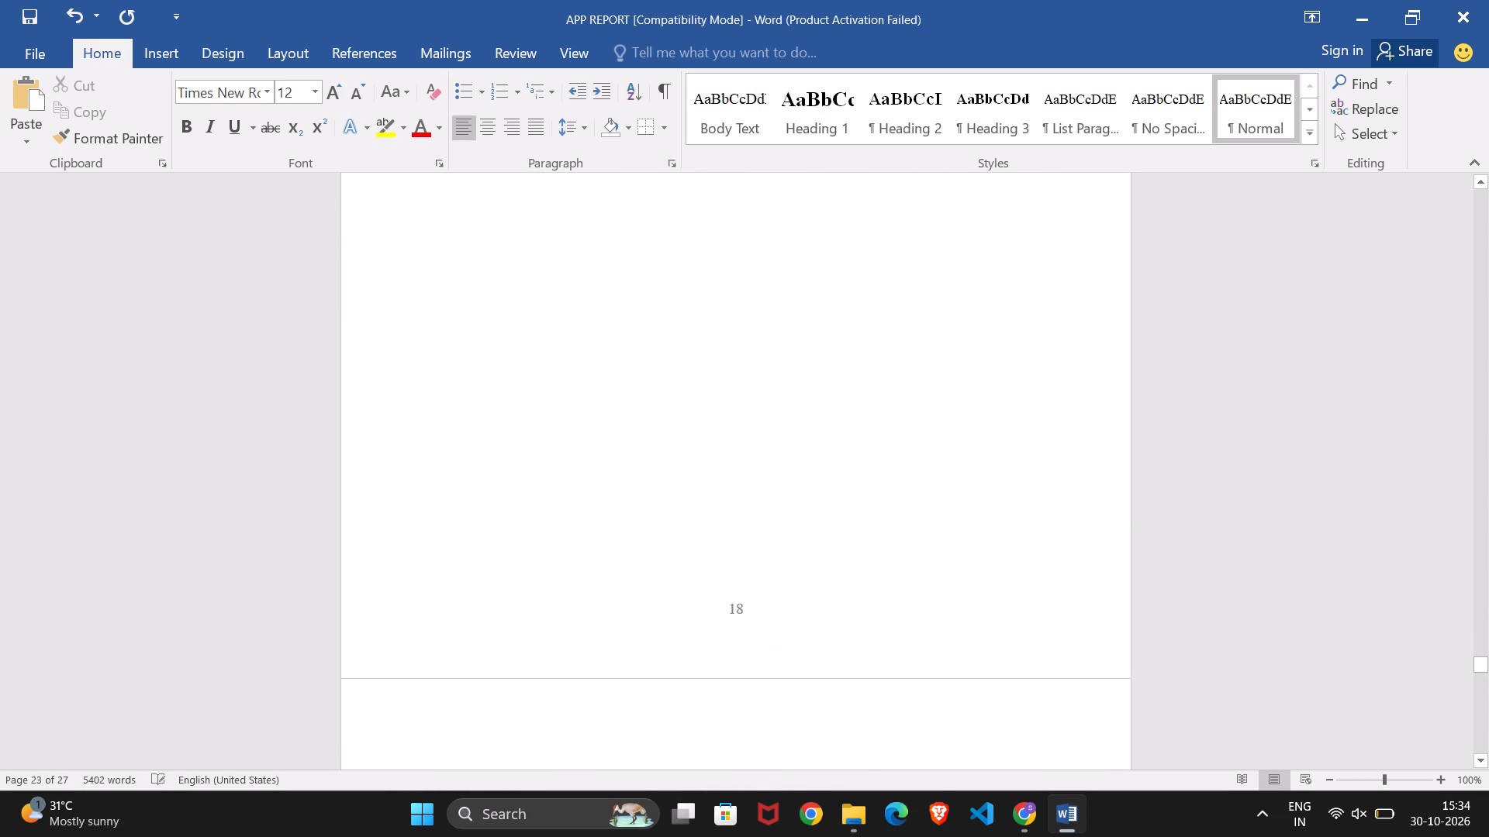
{"action": "scroll", "coordinate": [924, 738], "scroll_direction": "up", "scroll_amount": 4}
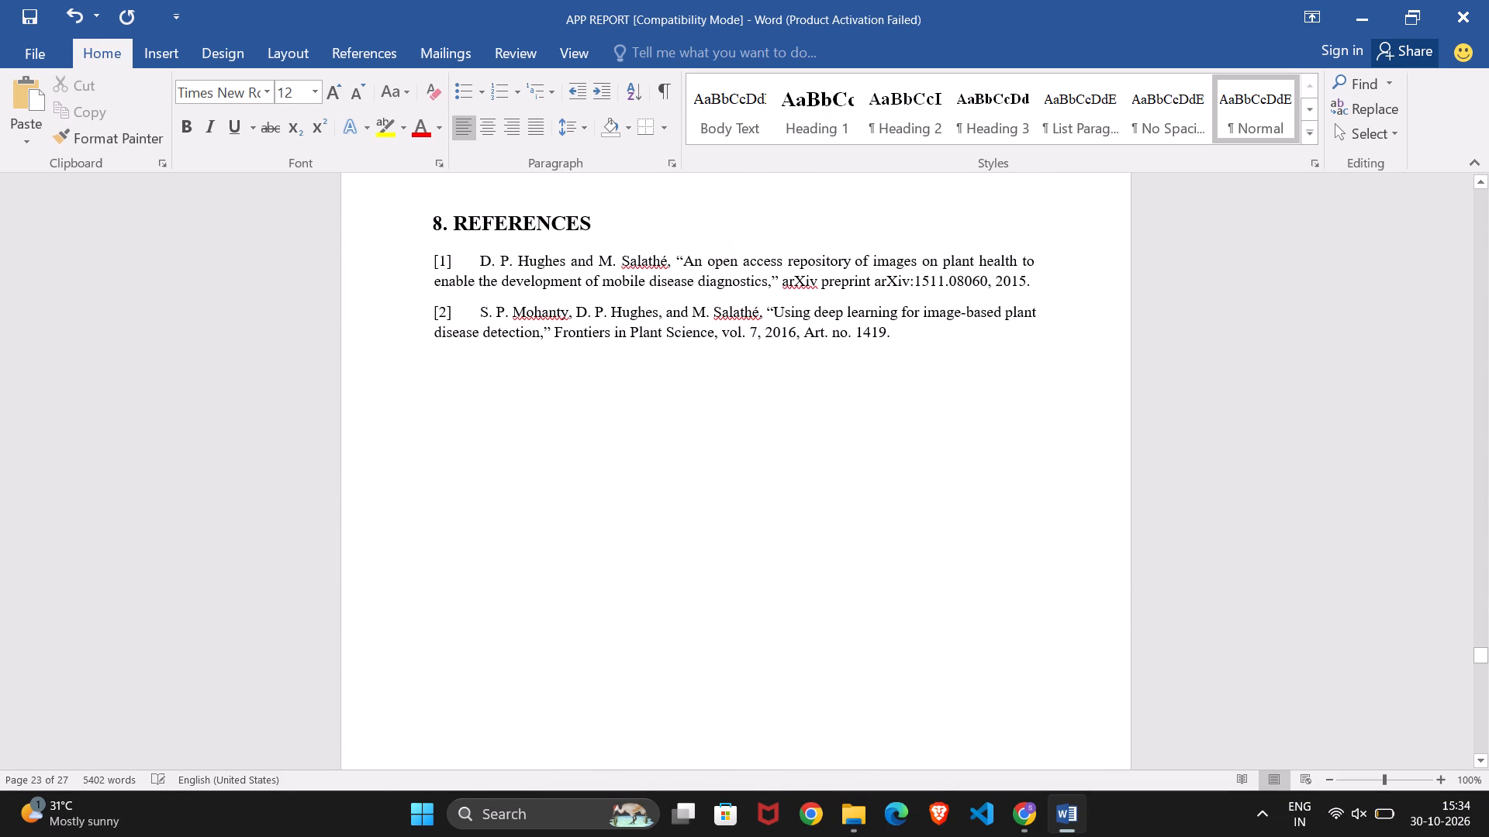
{"action": "scroll", "coordinate": [816, 675], "scroll_direction": "down", "scroll_amount": 6}
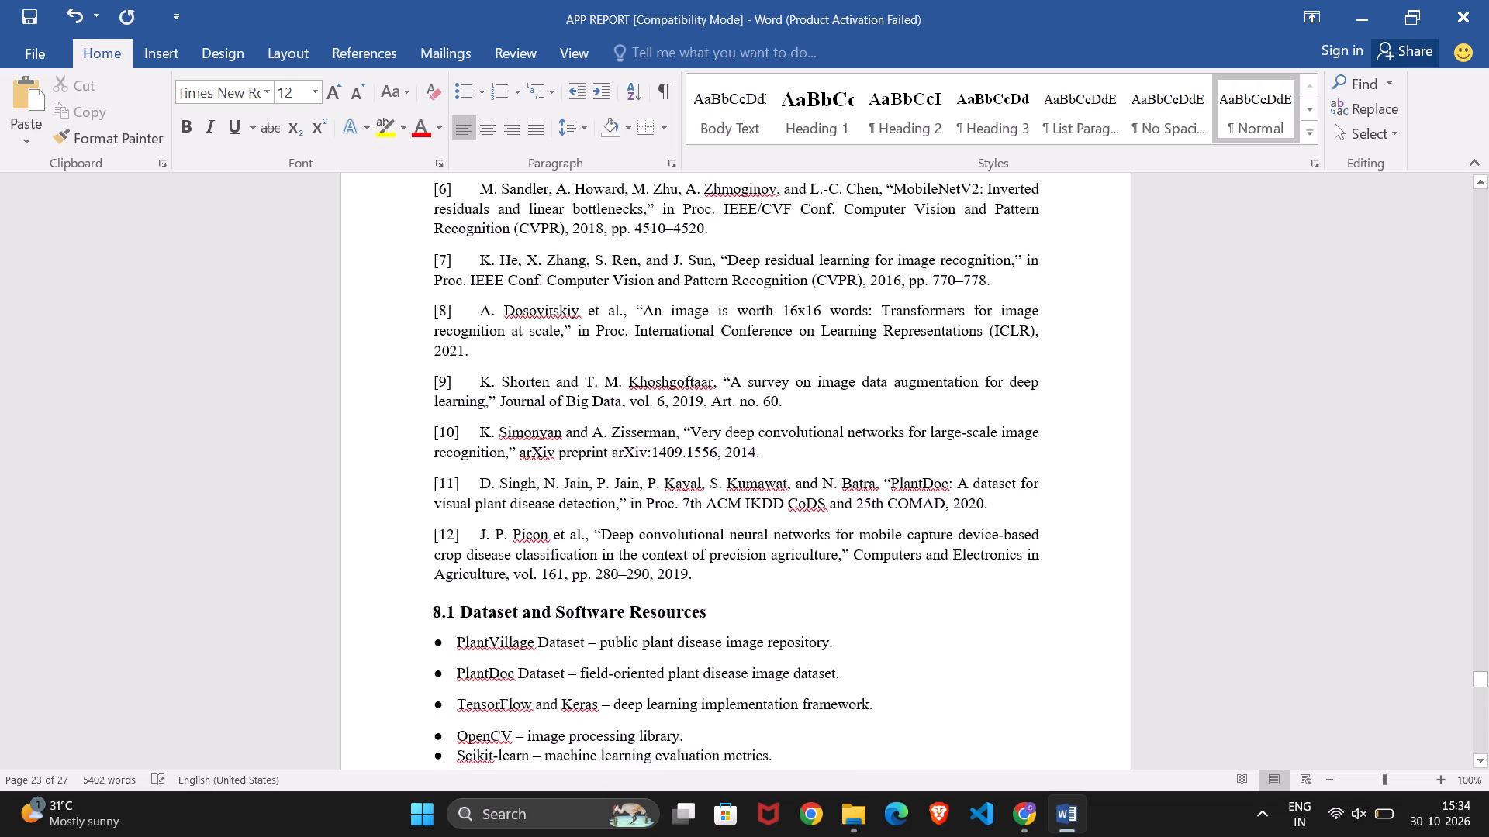
Move the text from reference [3] through the Google Colab bullet of 8.1 to directly below reference [2].
{"action": "scroll", "coordinate": [816, 675], "scroll_direction": "up", "scroll_amount": 2}
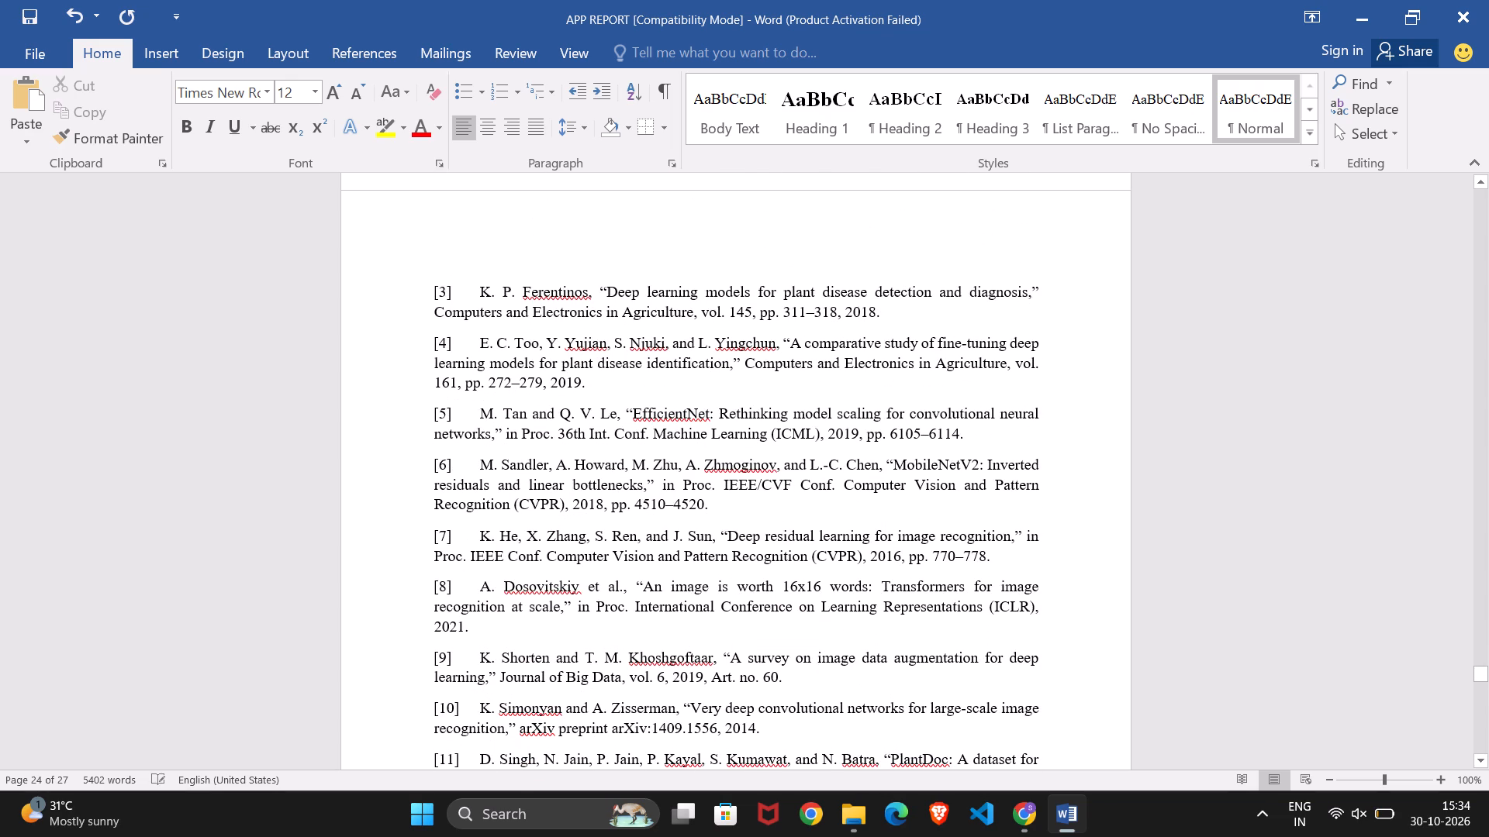
{"action": "left_click_drag", "start_coordinate": [433, 292], "coordinate": [717, 791]}
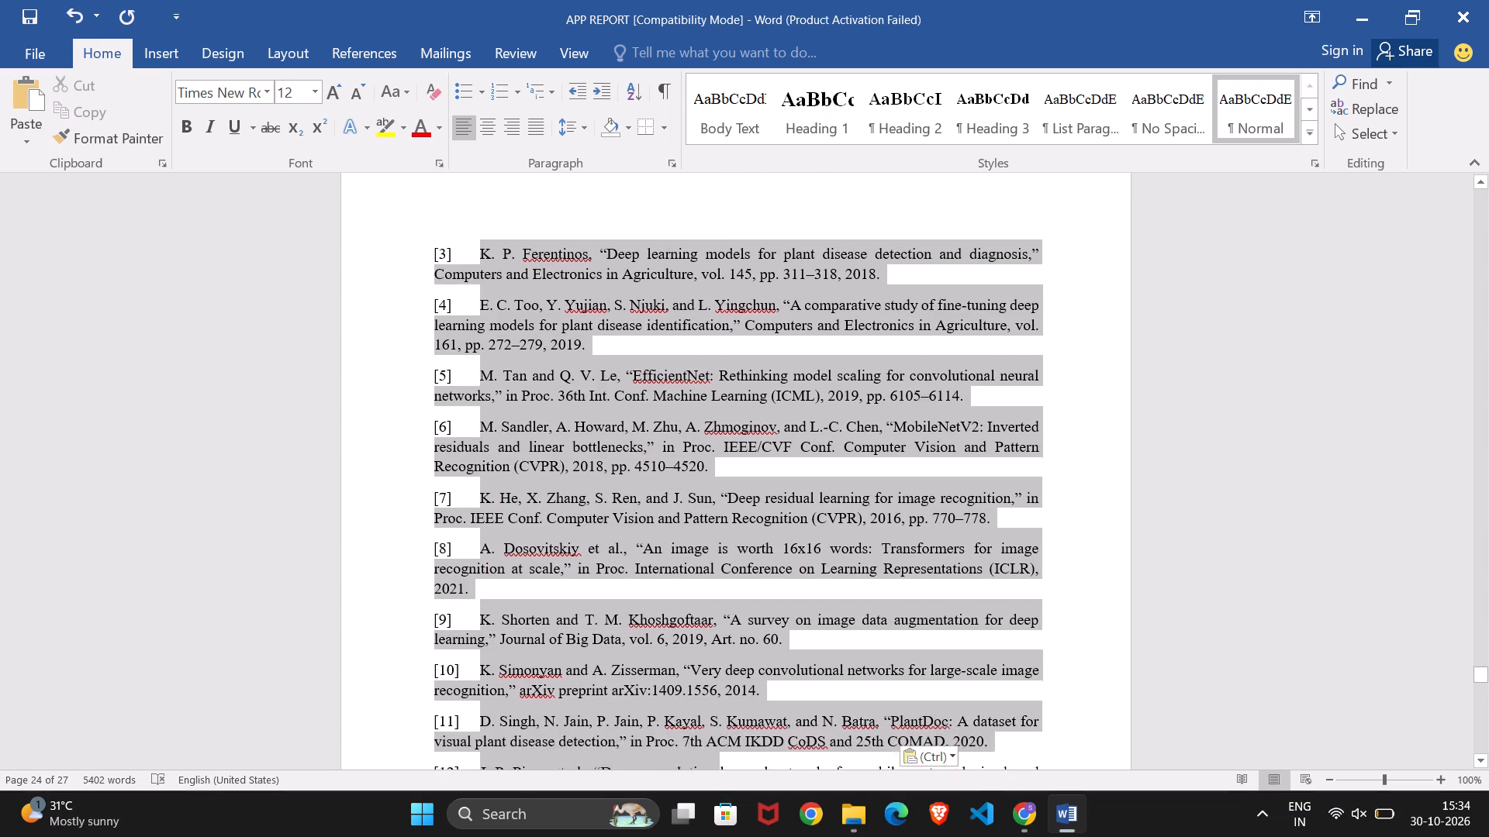
{"action": "left_click_drag", "start_coordinate": [717, 791], "coordinate": [854, 670]}
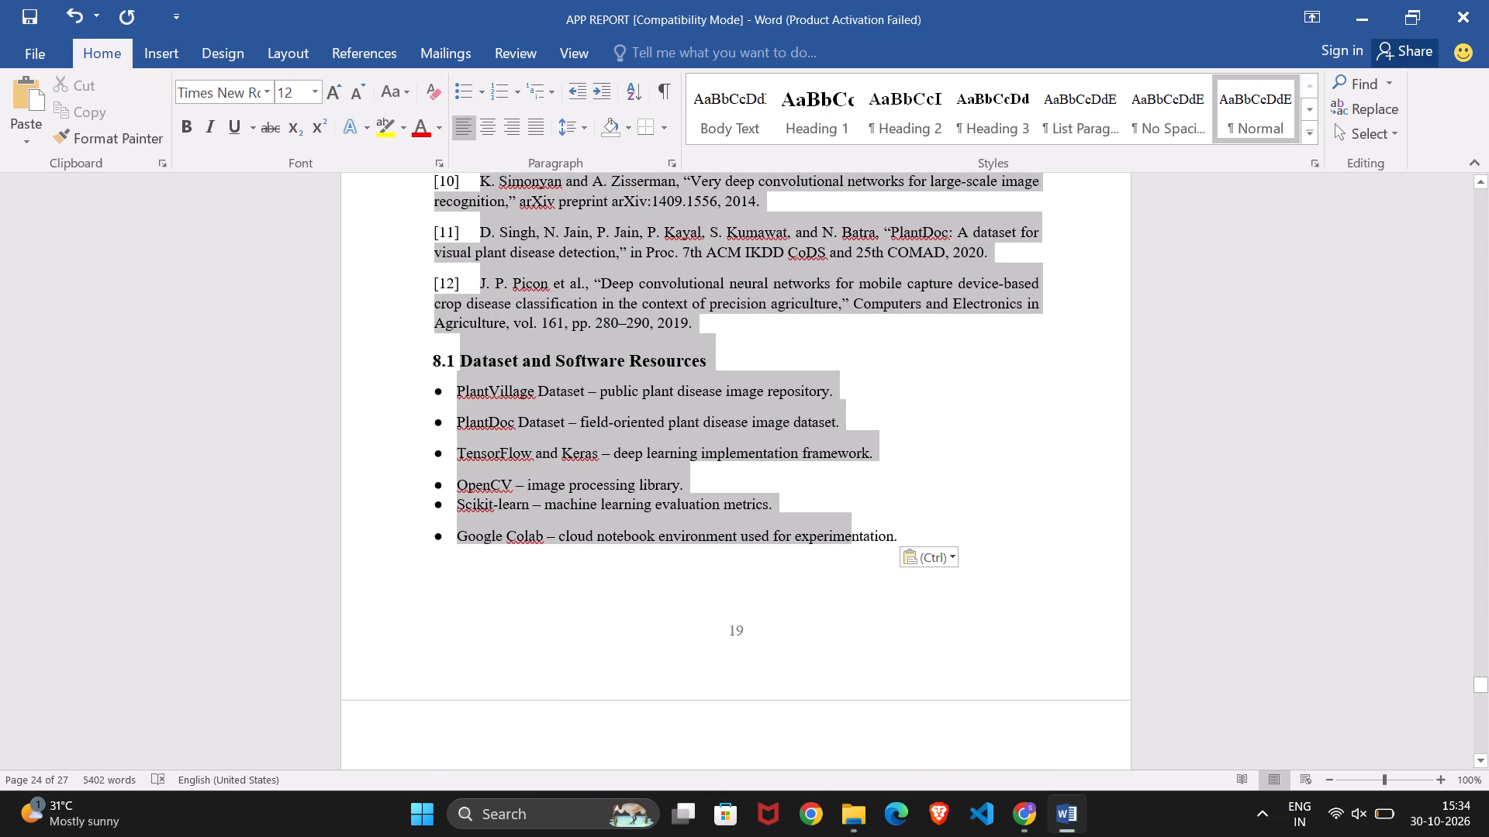
{"action": "left_click_drag", "start_coordinate": [854, 670], "coordinate": [850, 758]}
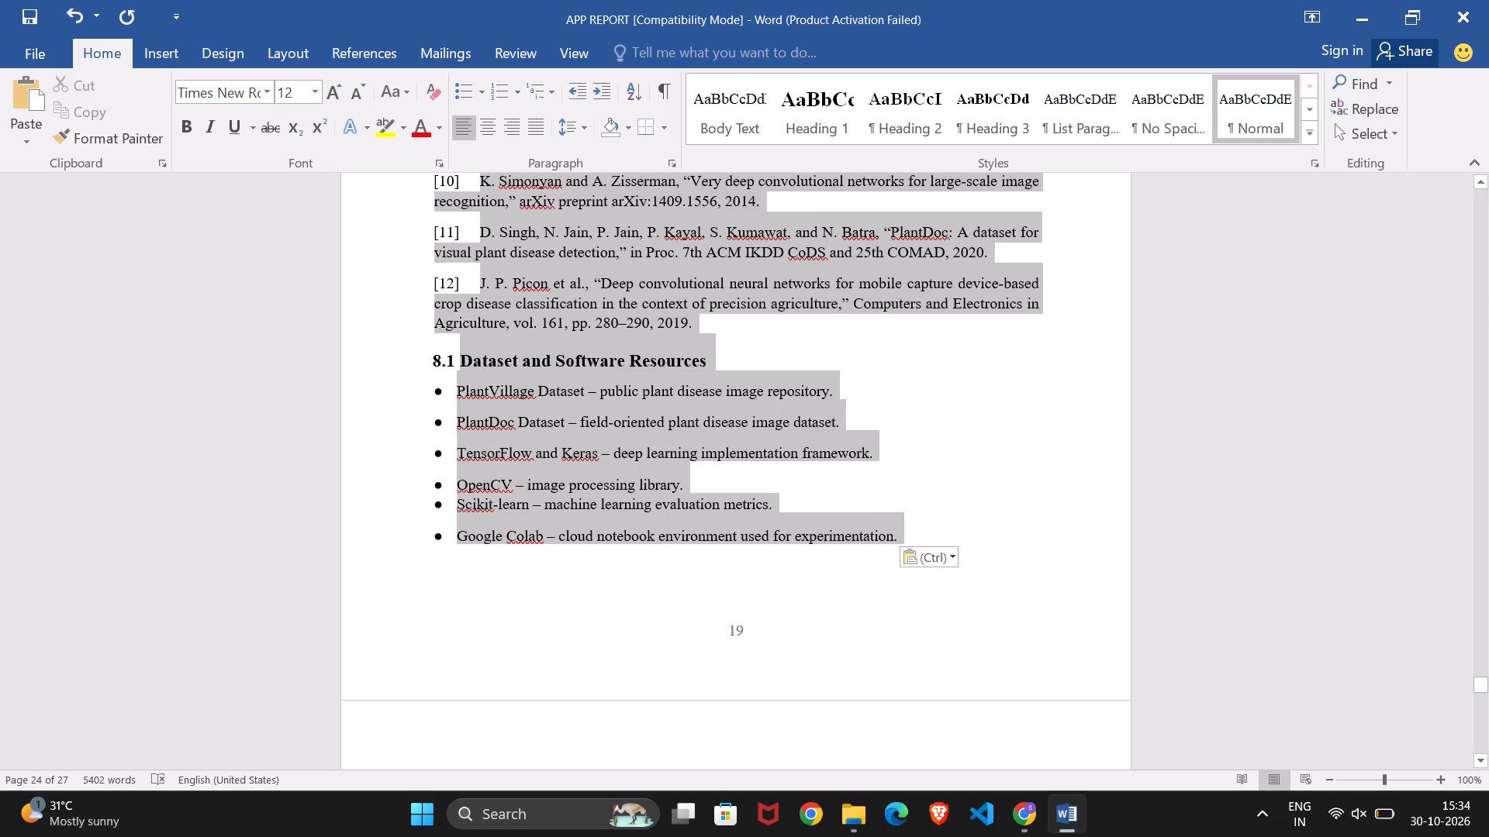
{"action": "left_click_drag", "start_coordinate": [850, 758], "coordinate": [1007, 538]}
{"action": "key", "text": "ctrl+x"}
{"action": "key", "text": "ctrl+x"}
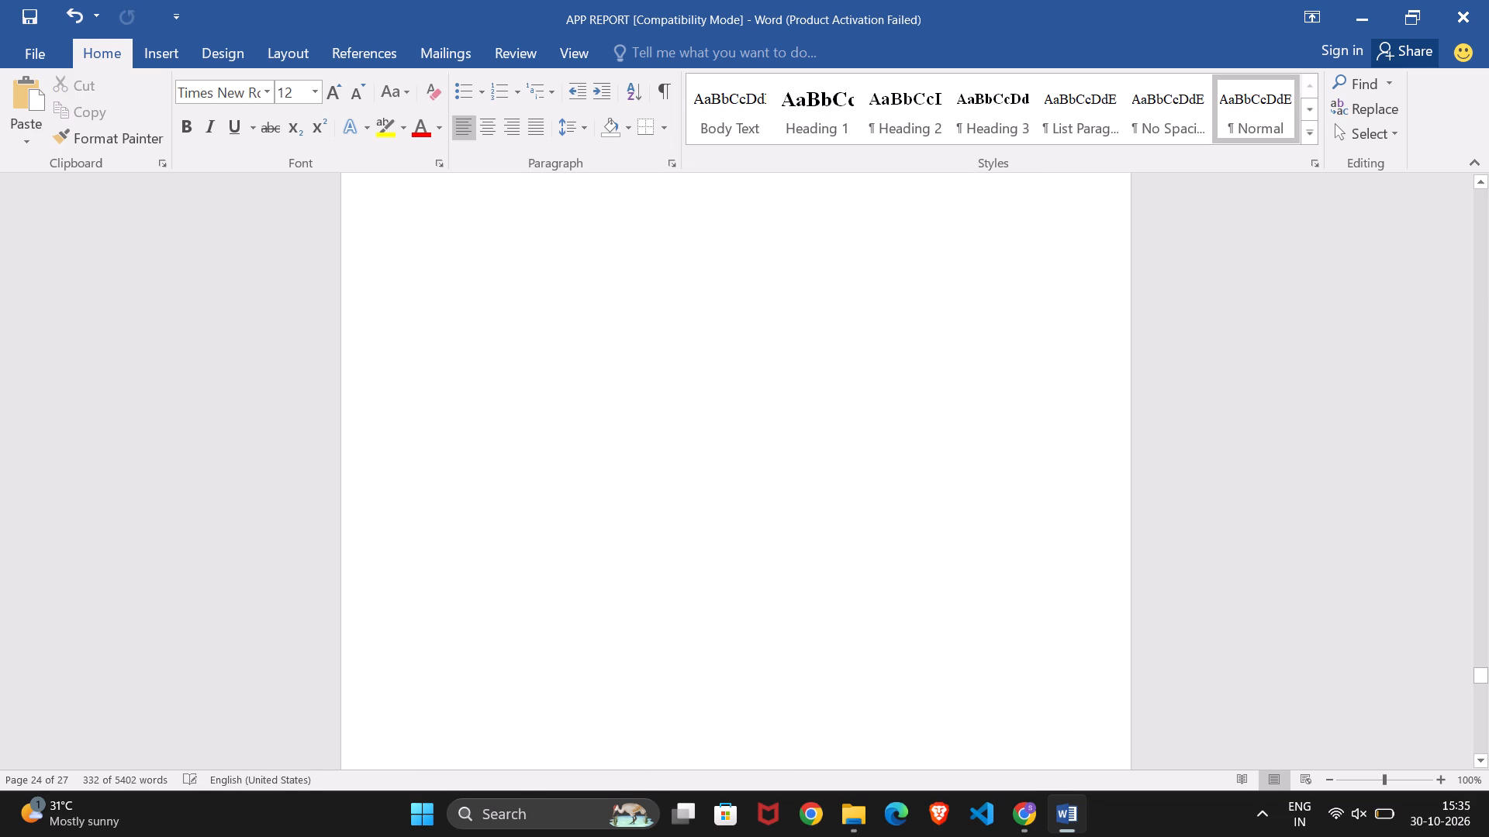
{"action": "scroll", "coordinate": [1007, 538], "scroll_direction": "up", "scroll_amount": 5}
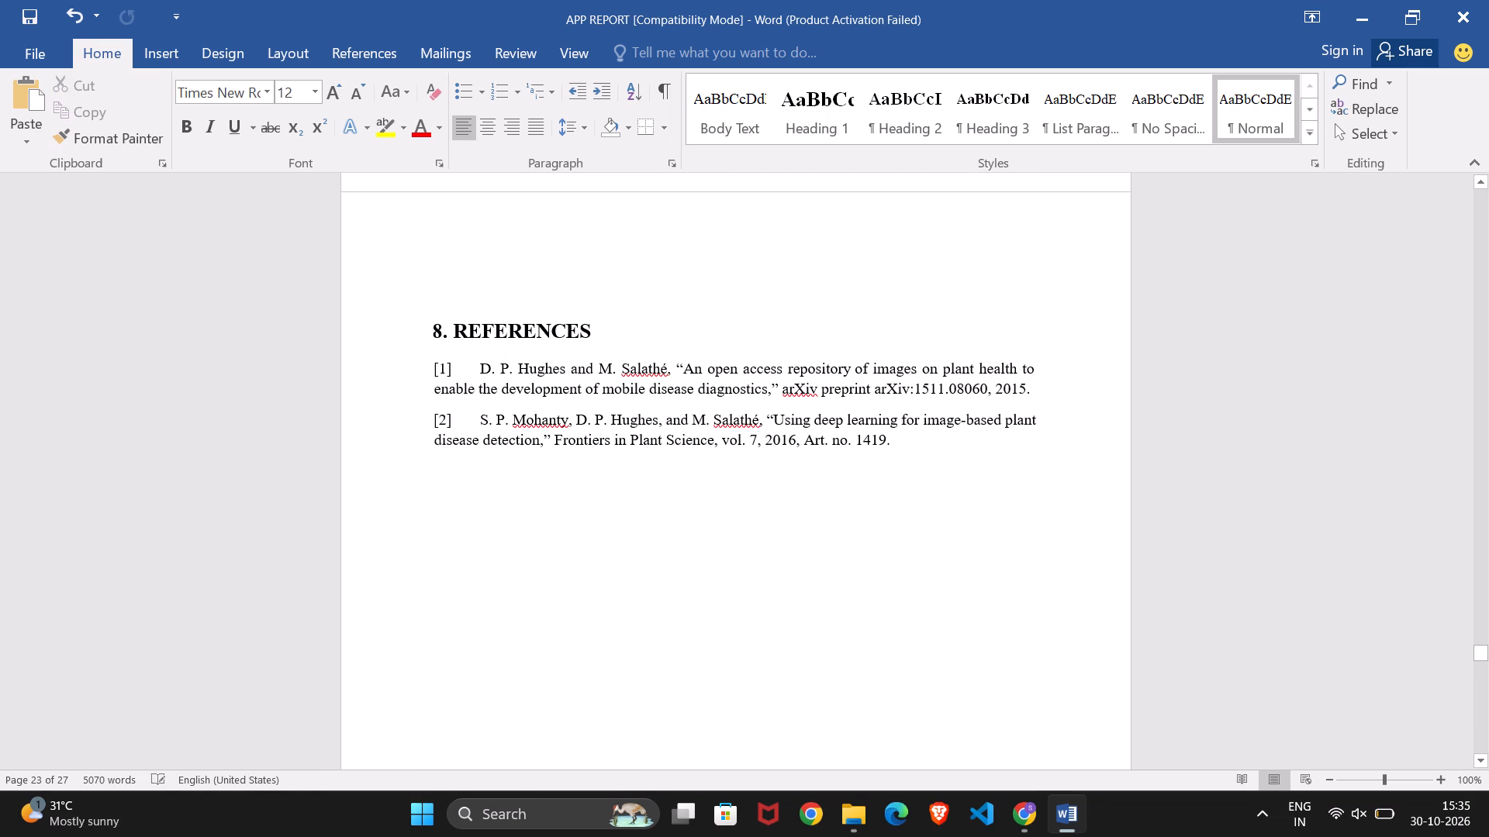
{"action": "left_click", "coordinate": [909, 440]}
{"action": "key", "text": "Return"}
{"action": "key", "text": "ctrl+v"}
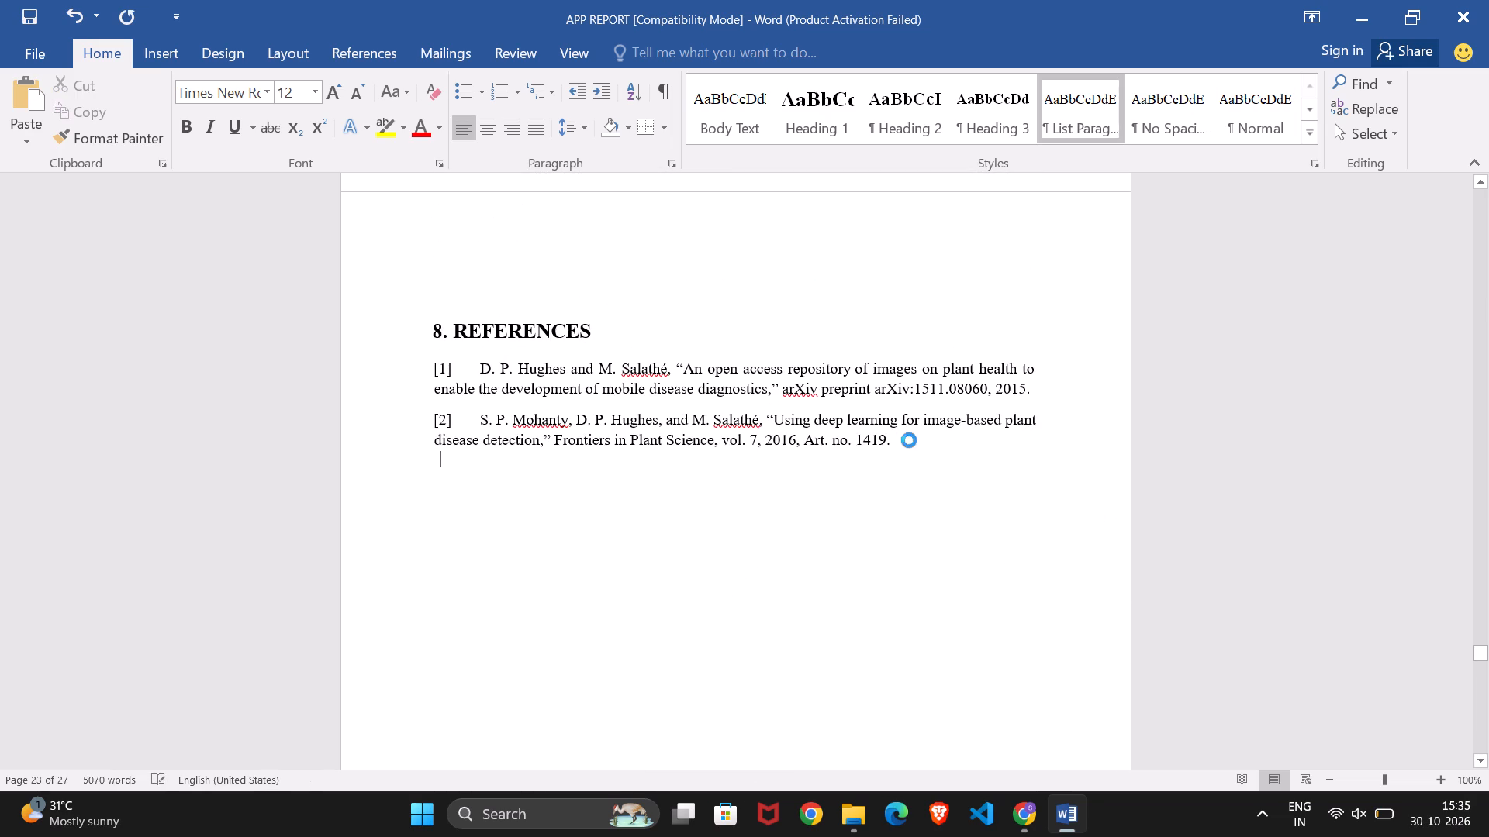
Delete the blank line between references [2] and [3].
{"action": "scroll", "coordinate": [909, 440], "scroll_direction": "up", "scroll_amount": 2}
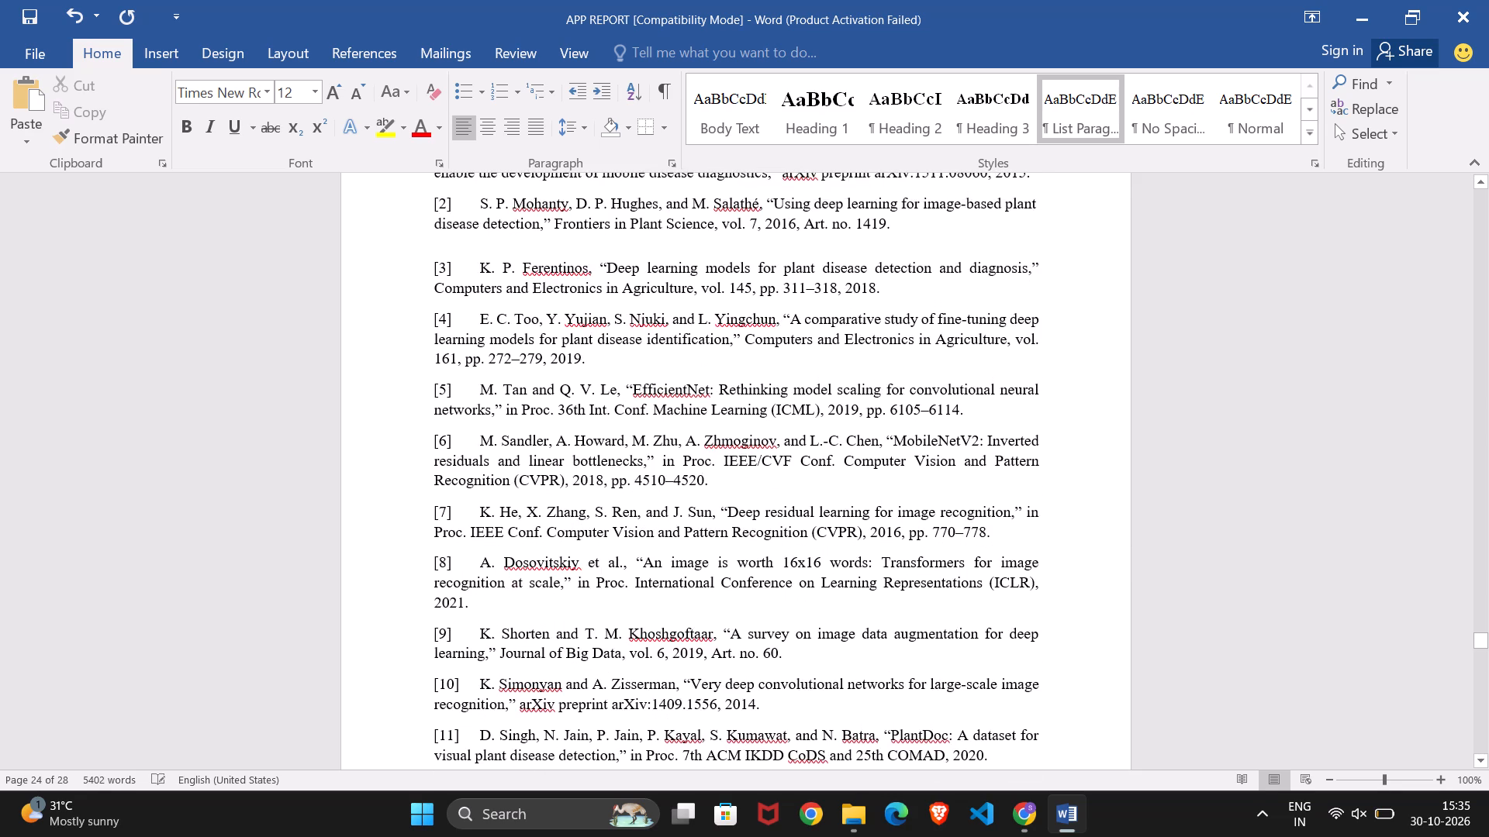
{"action": "scroll", "coordinate": [909, 440], "scroll_direction": "up", "scroll_amount": 3}
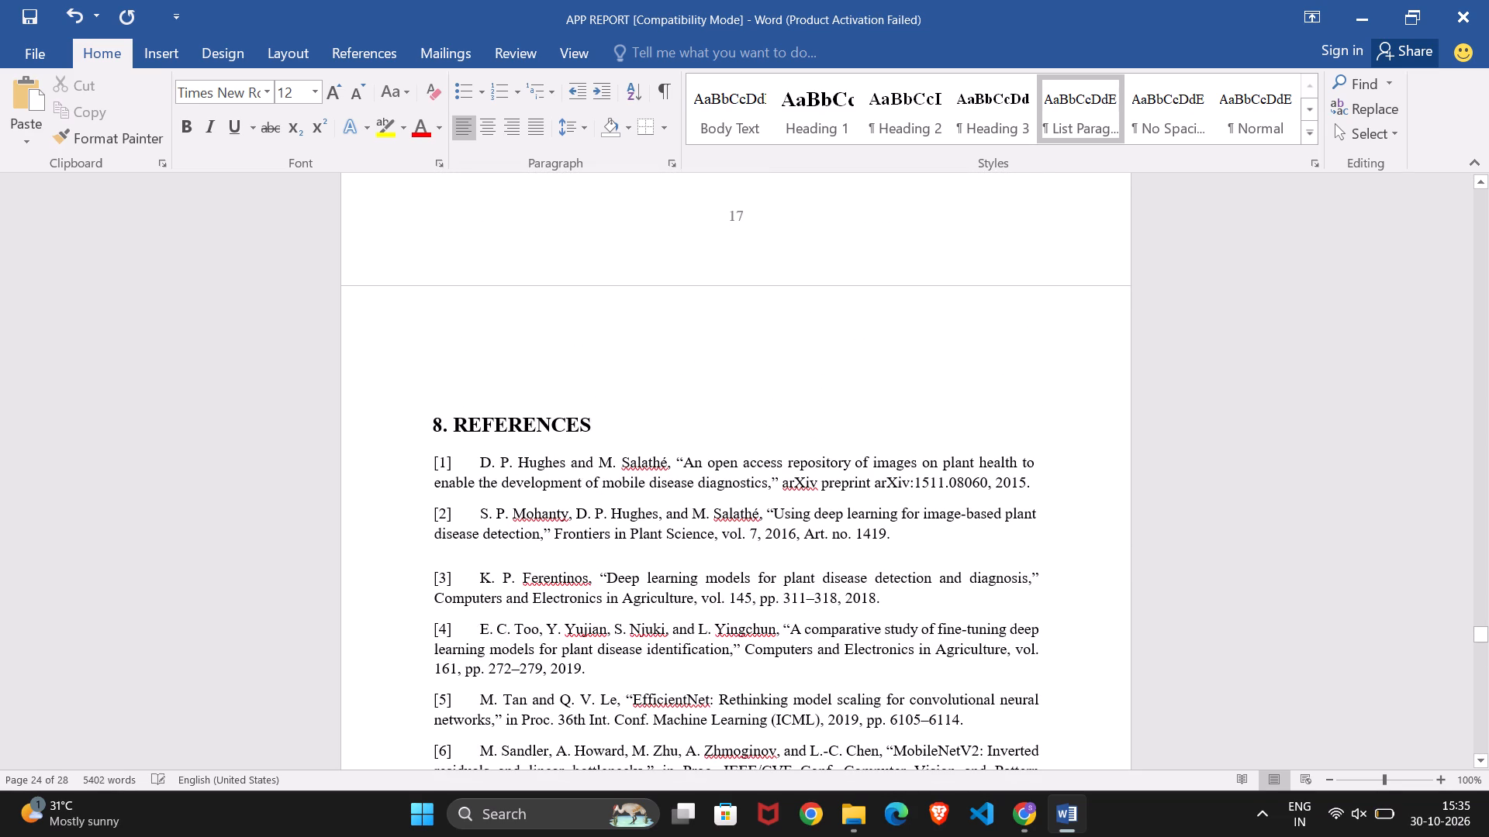
{"action": "left_click", "coordinate": [451, 556]}
{"action": "key", "text": "BackSpace"}
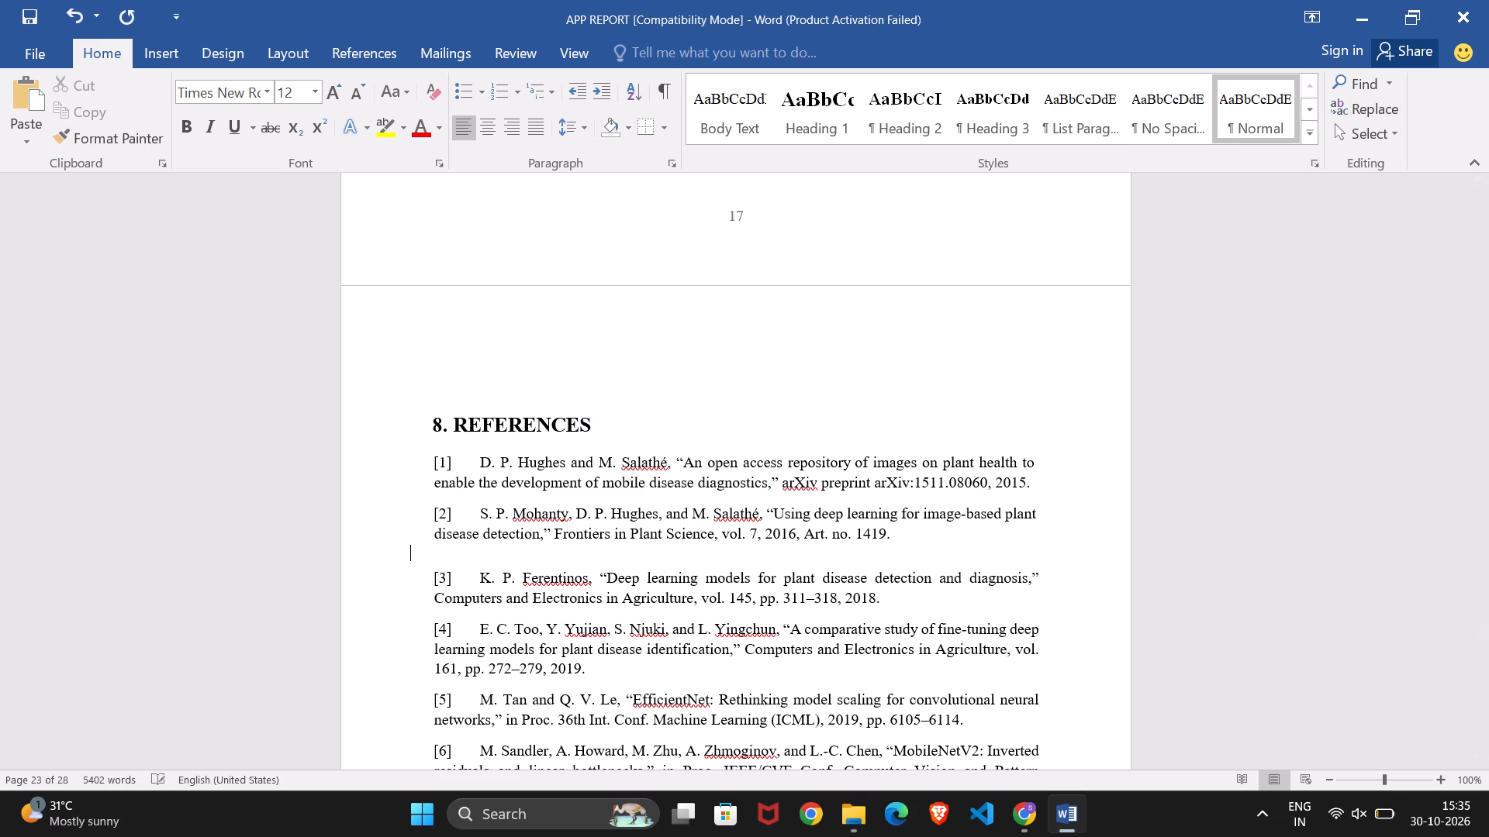
{"action": "key", "text": "BackSpace"}
Cut all of section 9, from the 9. RESEARCH PAPER OF PBL TOPIC heading through the link under 9.4 Research Paper Attachment.
{"action": "scroll", "coordinate": [451, 556], "scroll_direction": "down", "scroll_amount": 4}
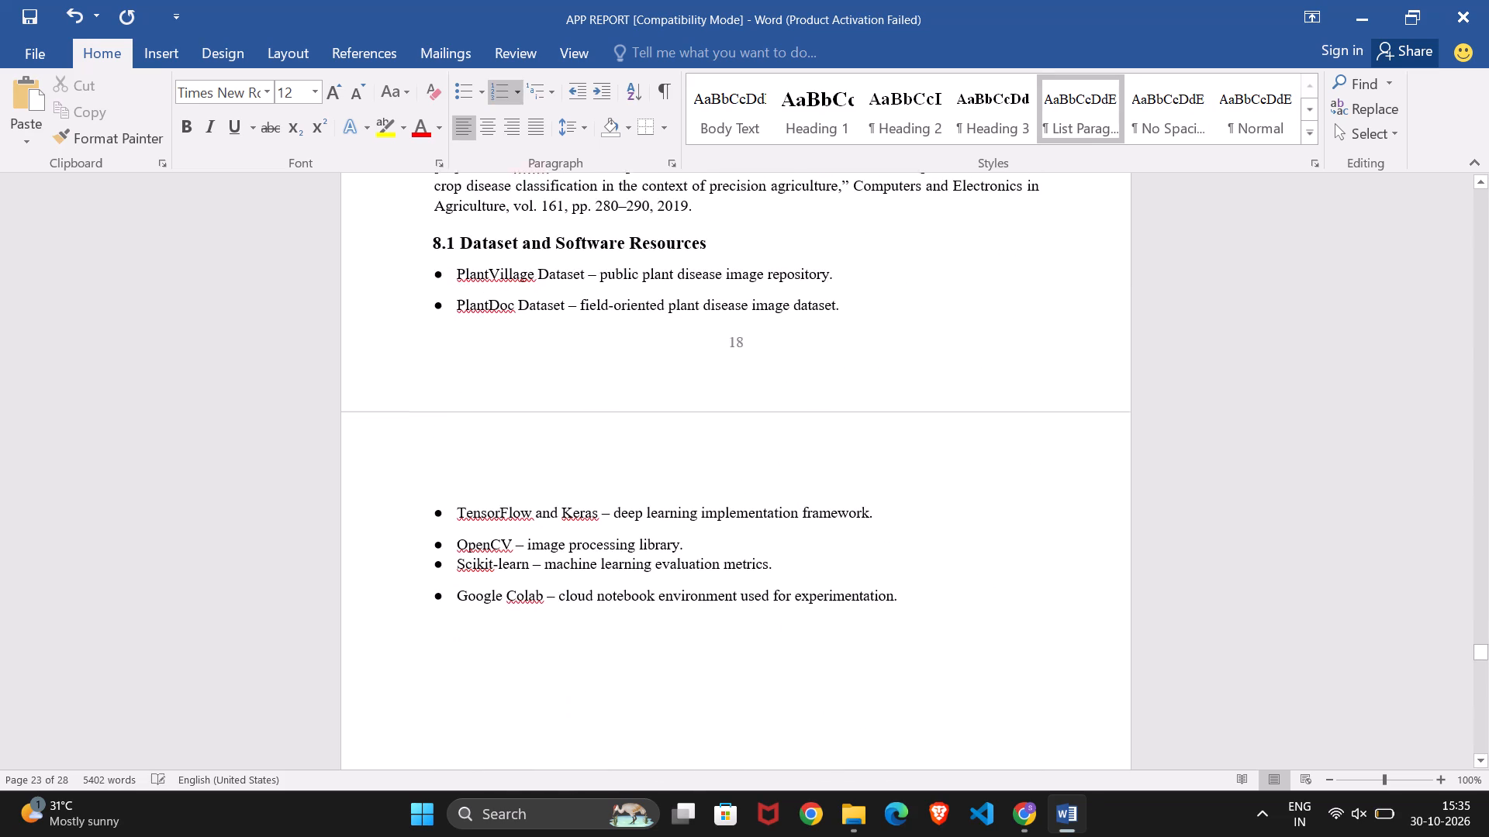
{"action": "scroll", "coordinate": [451, 556], "scroll_direction": "down", "scroll_amount": 4}
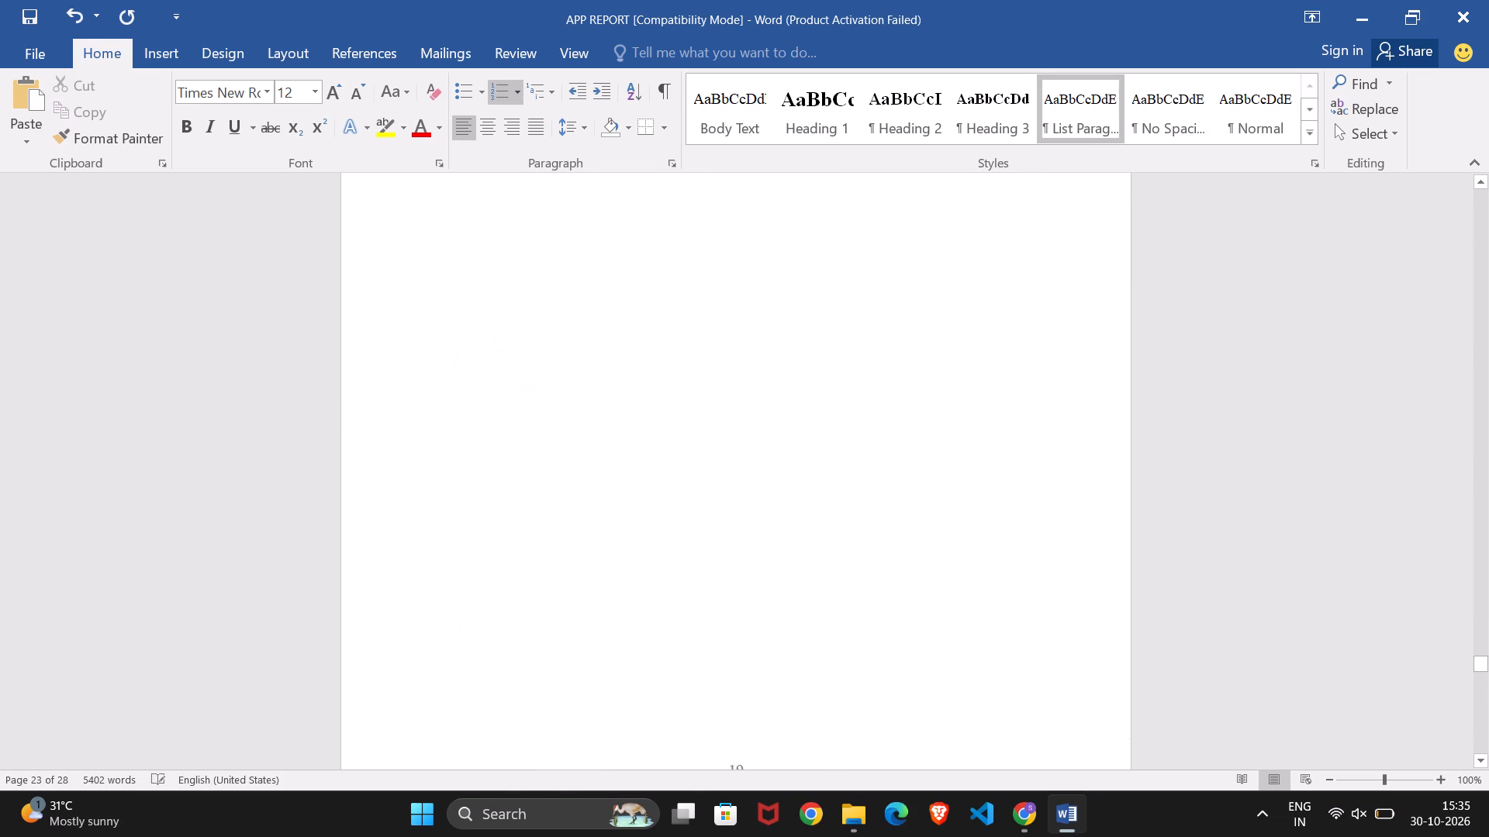
{"action": "scroll", "coordinate": [451, 556], "scroll_direction": "down", "scroll_amount": 2}
{"action": "scroll", "coordinate": [451, 556], "scroll_direction": "up", "scroll_amount": 5}
{"action": "scroll", "coordinate": [451, 556], "scroll_direction": "down", "scroll_amount": 6}
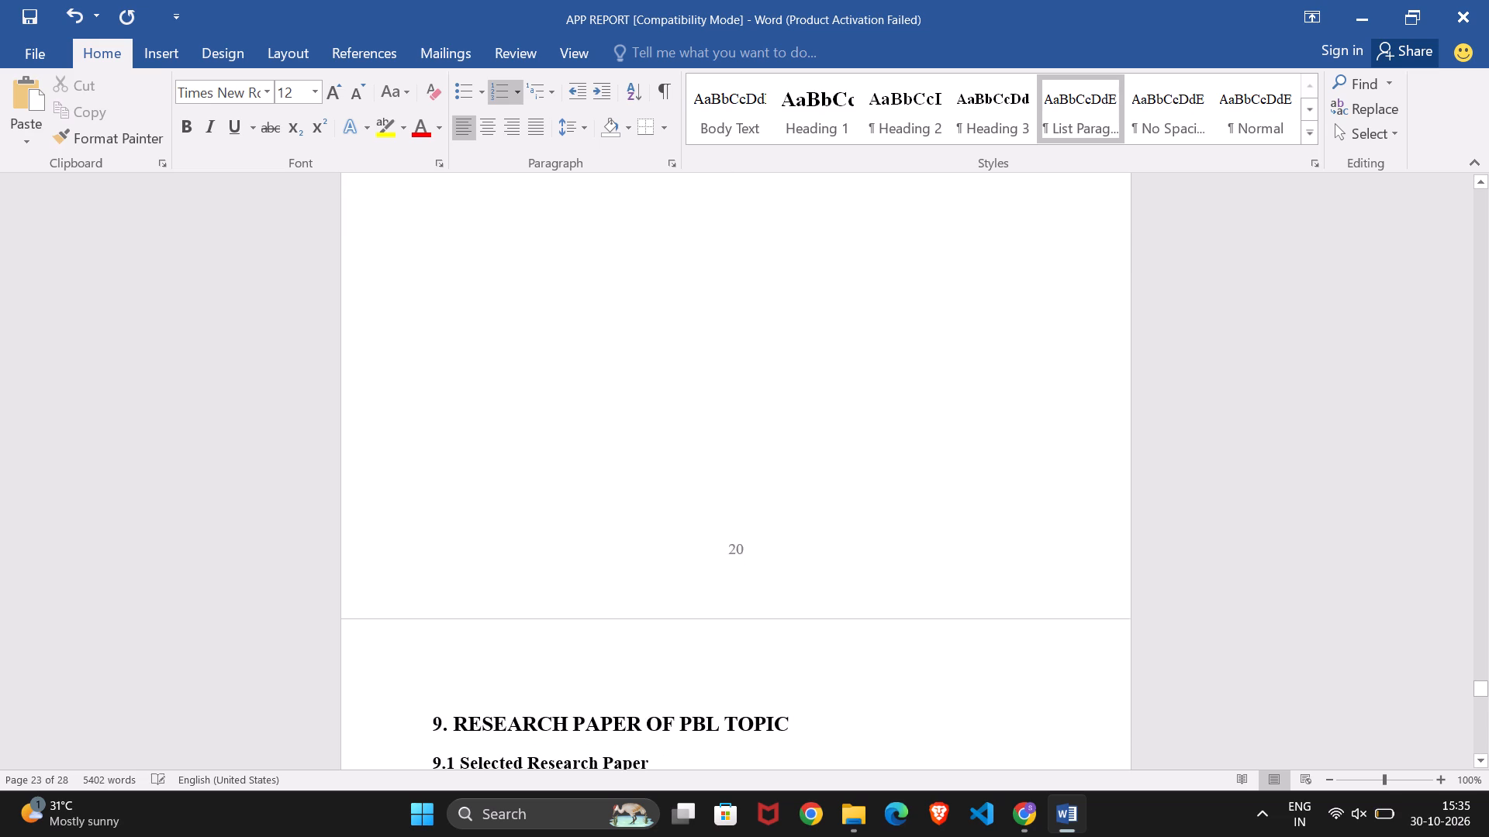
{"action": "scroll", "coordinate": [451, 556], "scroll_direction": "down", "scroll_amount": 1}
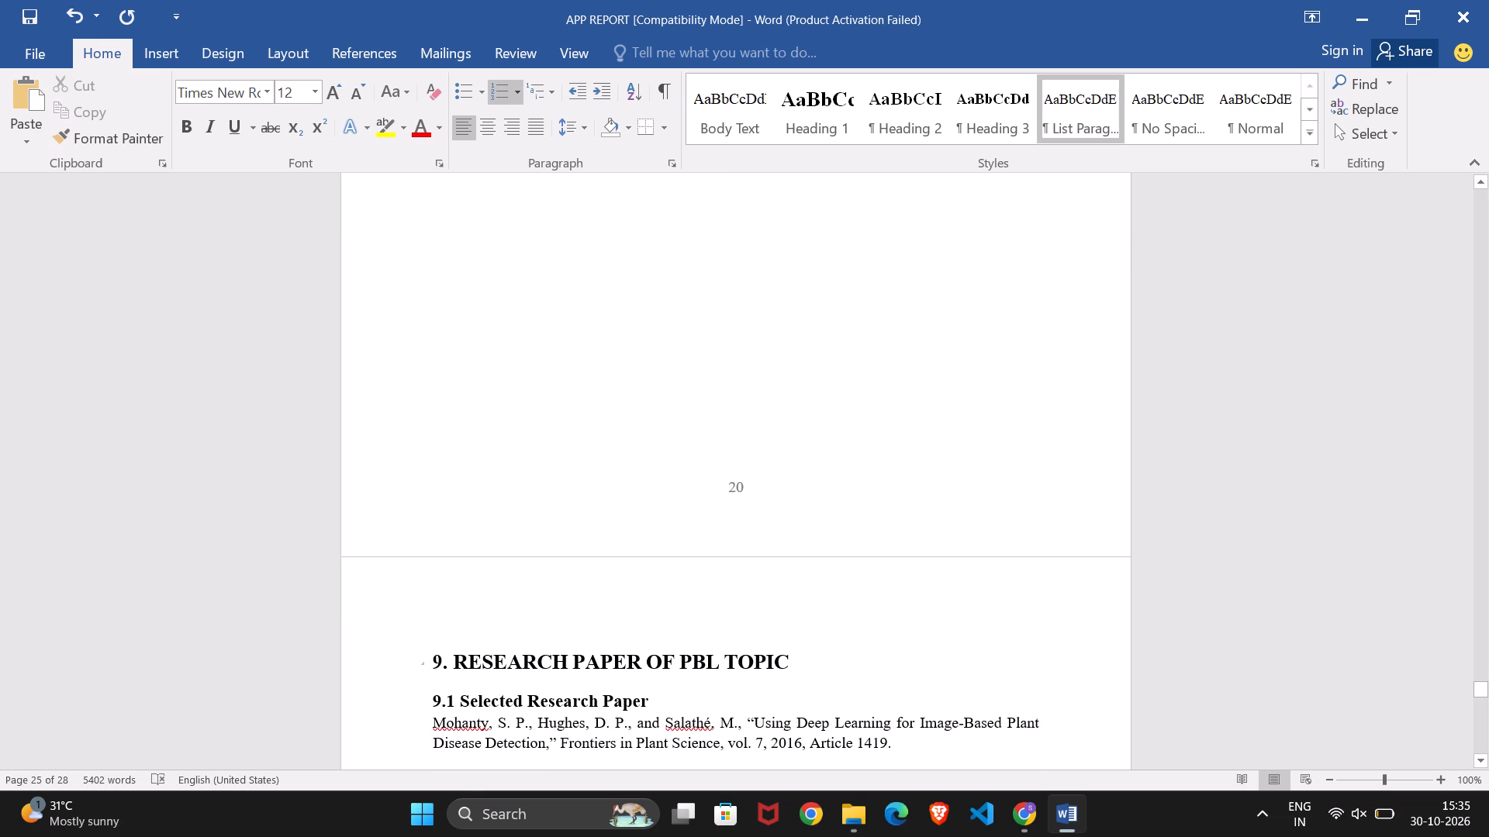
{"action": "left_click_drag", "start_coordinate": [433, 653], "coordinate": [696, 621]}
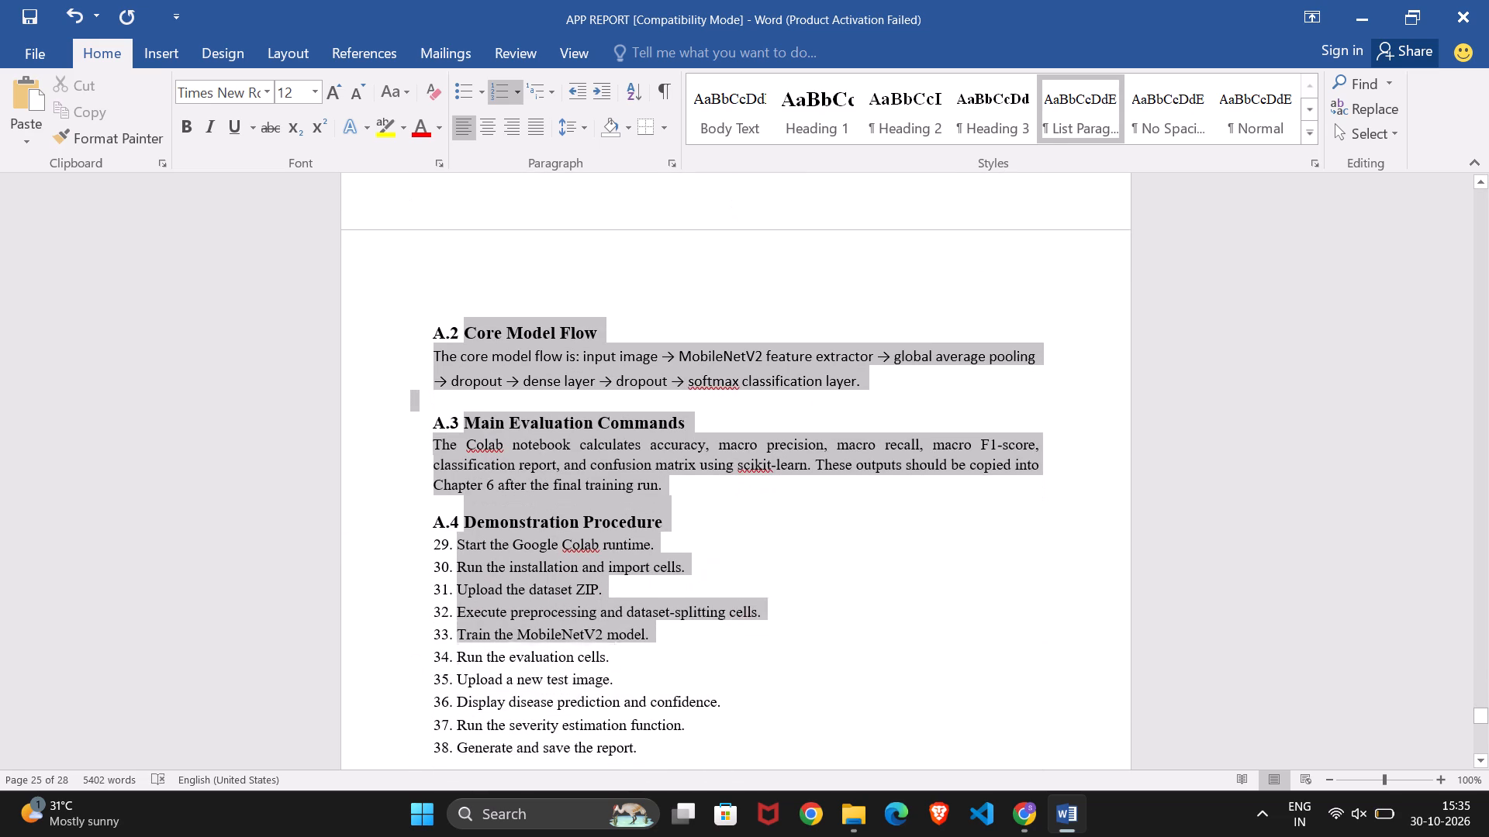
{"action": "left_click_drag", "start_coordinate": [696, 621], "coordinate": [726, 275]}
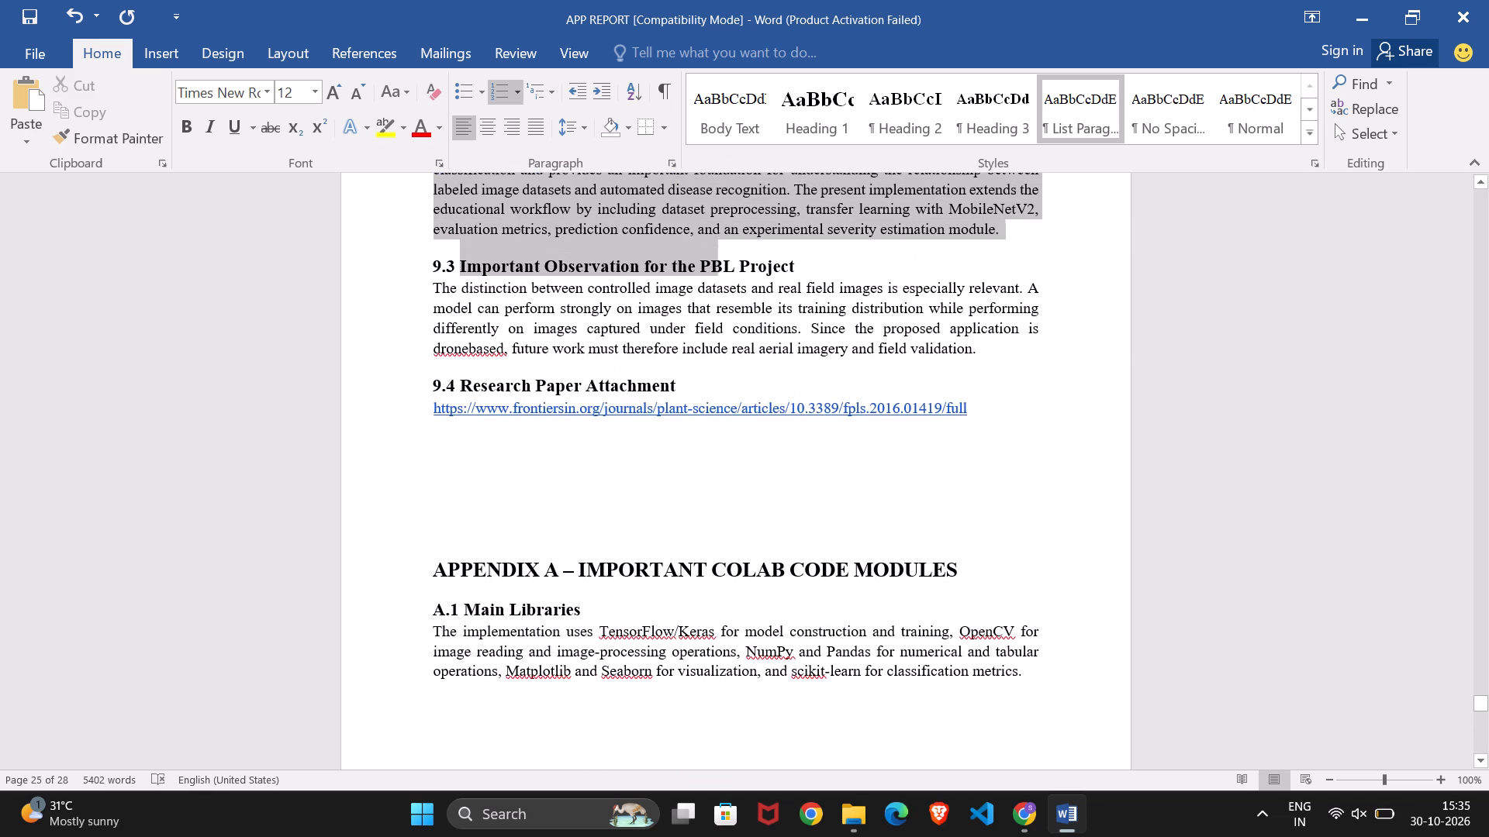
{"action": "left_click_drag", "start_coordinate": [726, 275], "coordinate": [952, 422]}
{"action": "key", "text": "ctrl+x"}
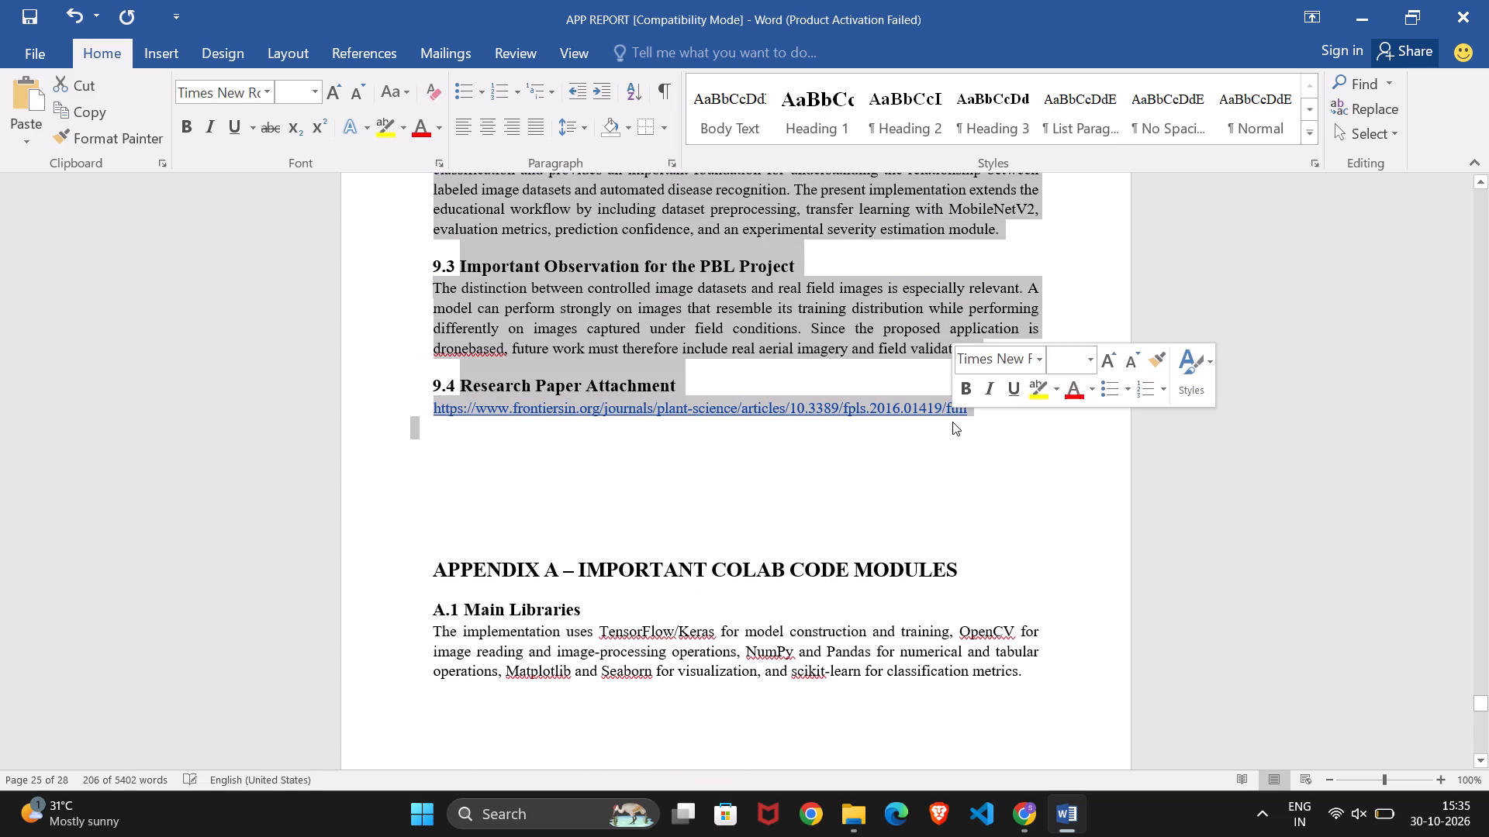
{"action": "key", "text": "ctrl+x"}
Fill the rest of the page below the Google Colab bullet of 8.1 with blank lines, up to the next page.
{"action": "scroll", "coordinate": [952, 422], "scroll_direction": "up", "scroll_amount": 5}
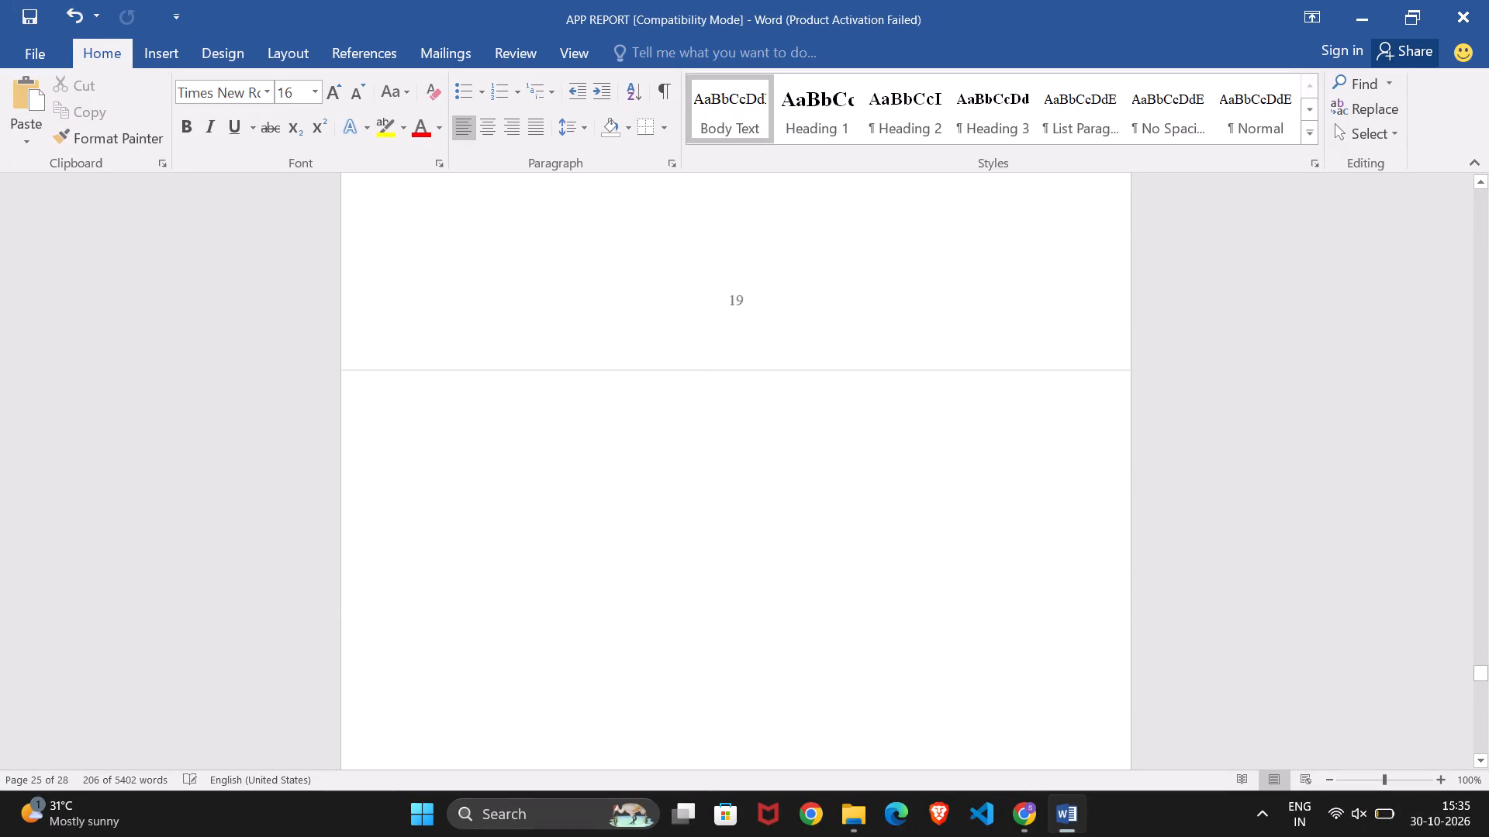
{"action": "scroll", "coordinate": [952, 422], "scroll_direction": "up", "scroll_amount": 6}
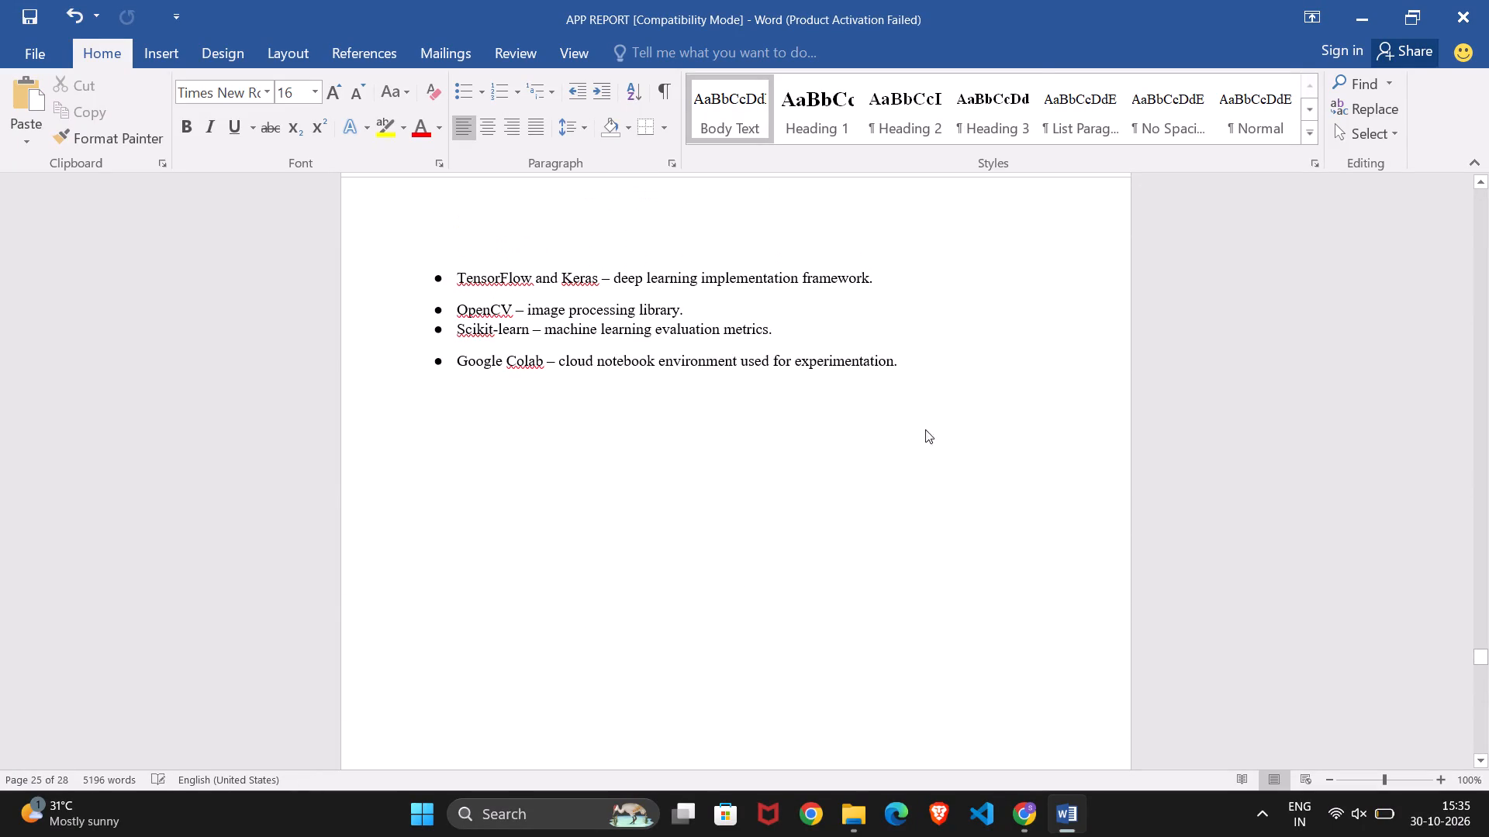
{"action": "left_click", "coordinate": [888, 442]}
{"action": "key", "text": "Down"}
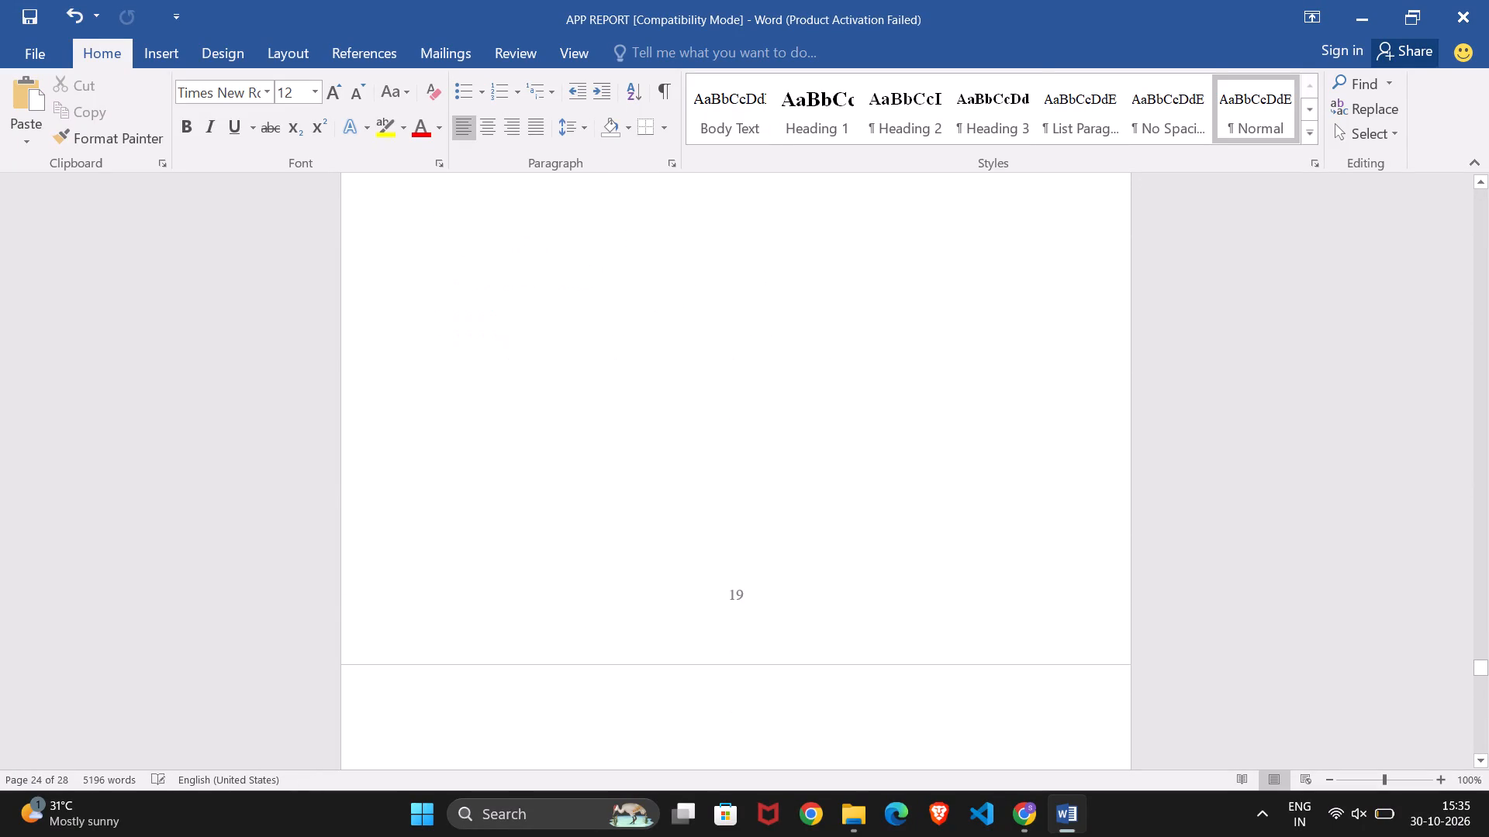
{"action": "scroll", "coordinate": [888, 442], "scroll_direction": "up", "scroll_amount": 3}
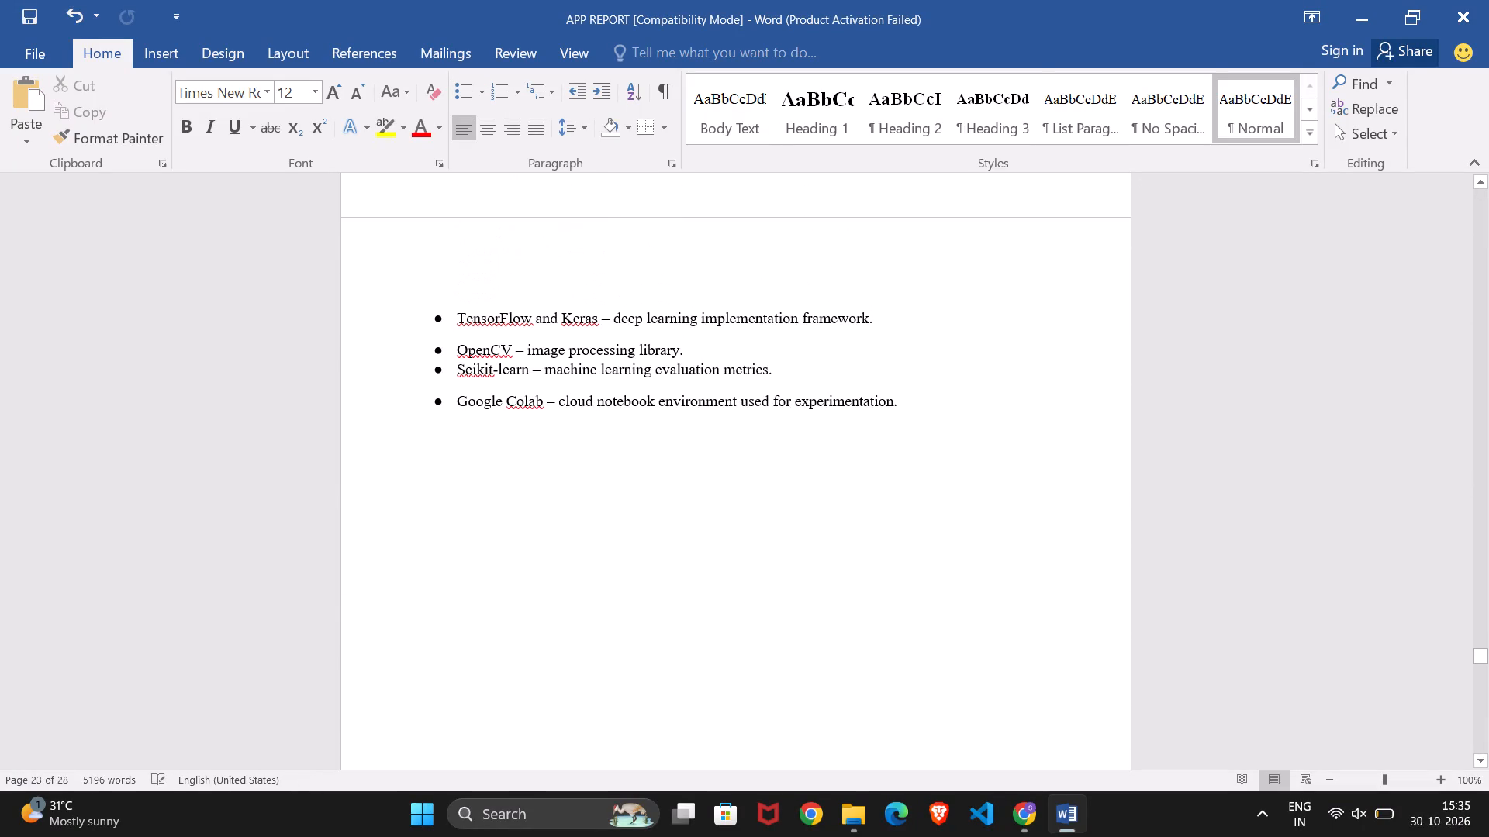
{"action": "scroll", "coordinate": [722, 478], "scroll_direction": "right", "scroll_amount": 1}
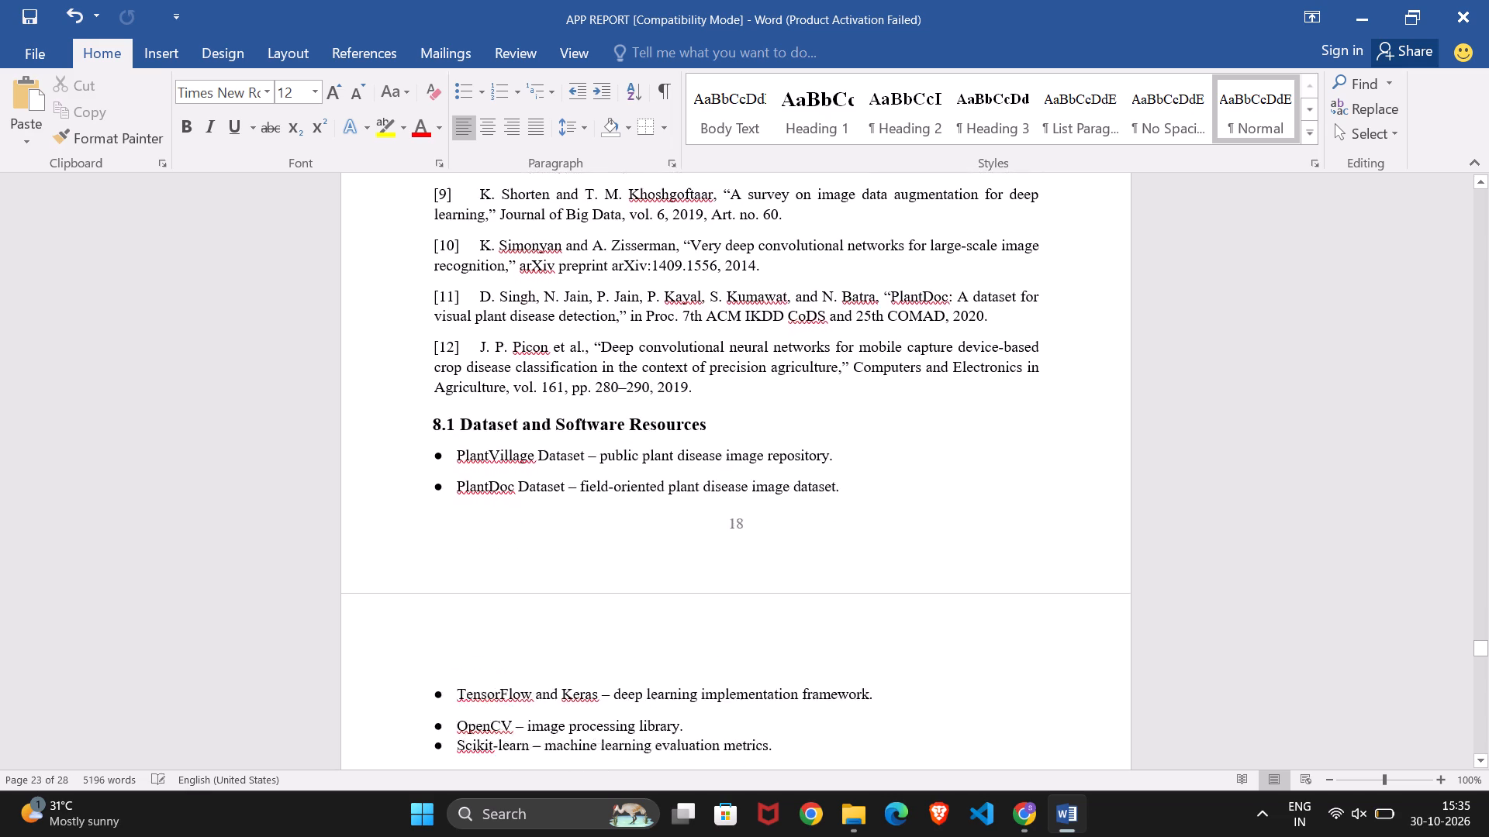
{"action": "scroll", "coordinate": [722, 478], "scroll_direction": "right", "scroll_amount": 1}
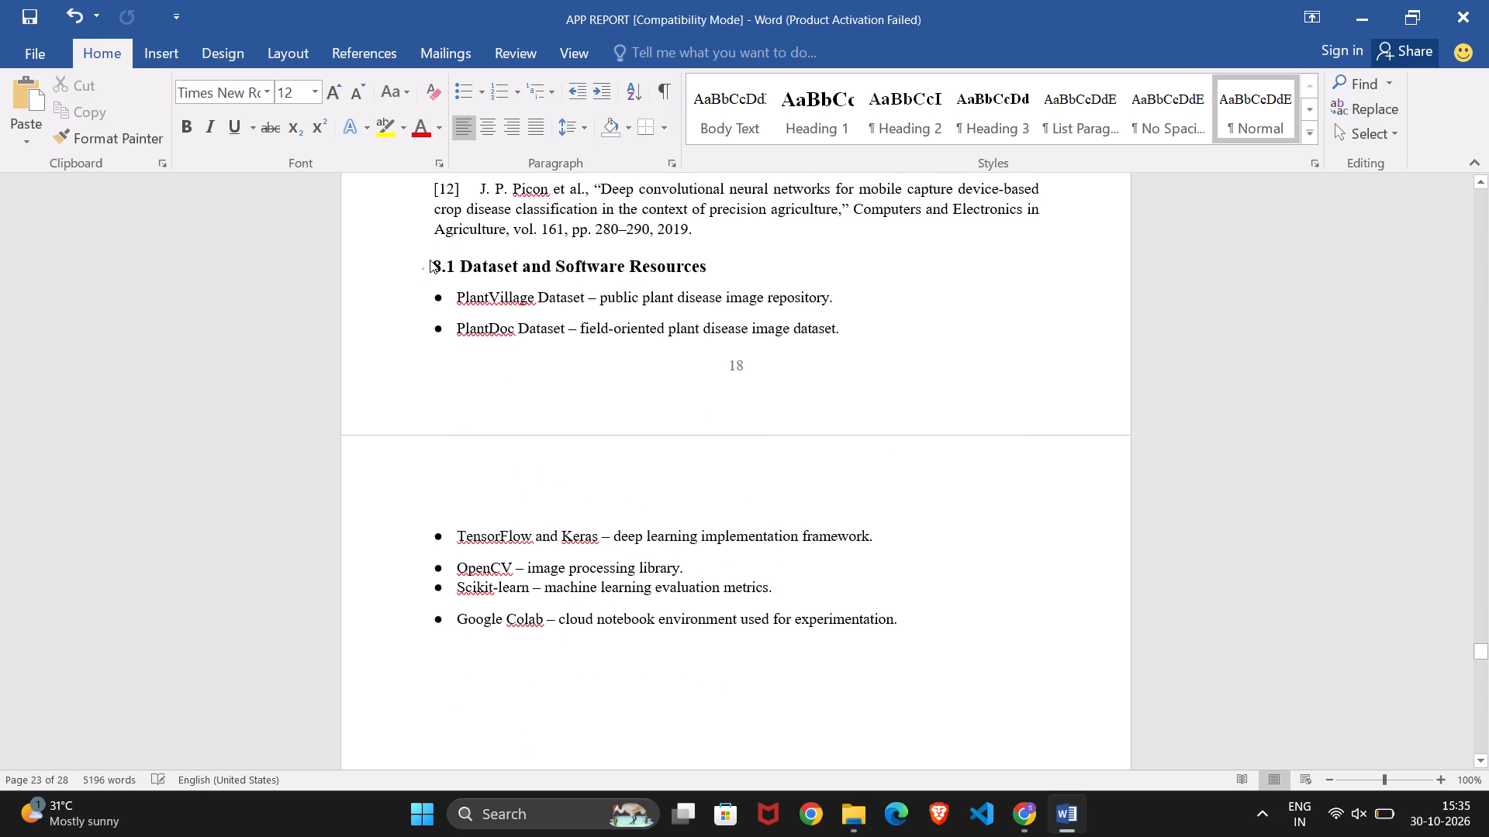
{"action": "scroll", "coordinate": [569, 566], "scroll_direction": "down", "scroll_amount": 1}
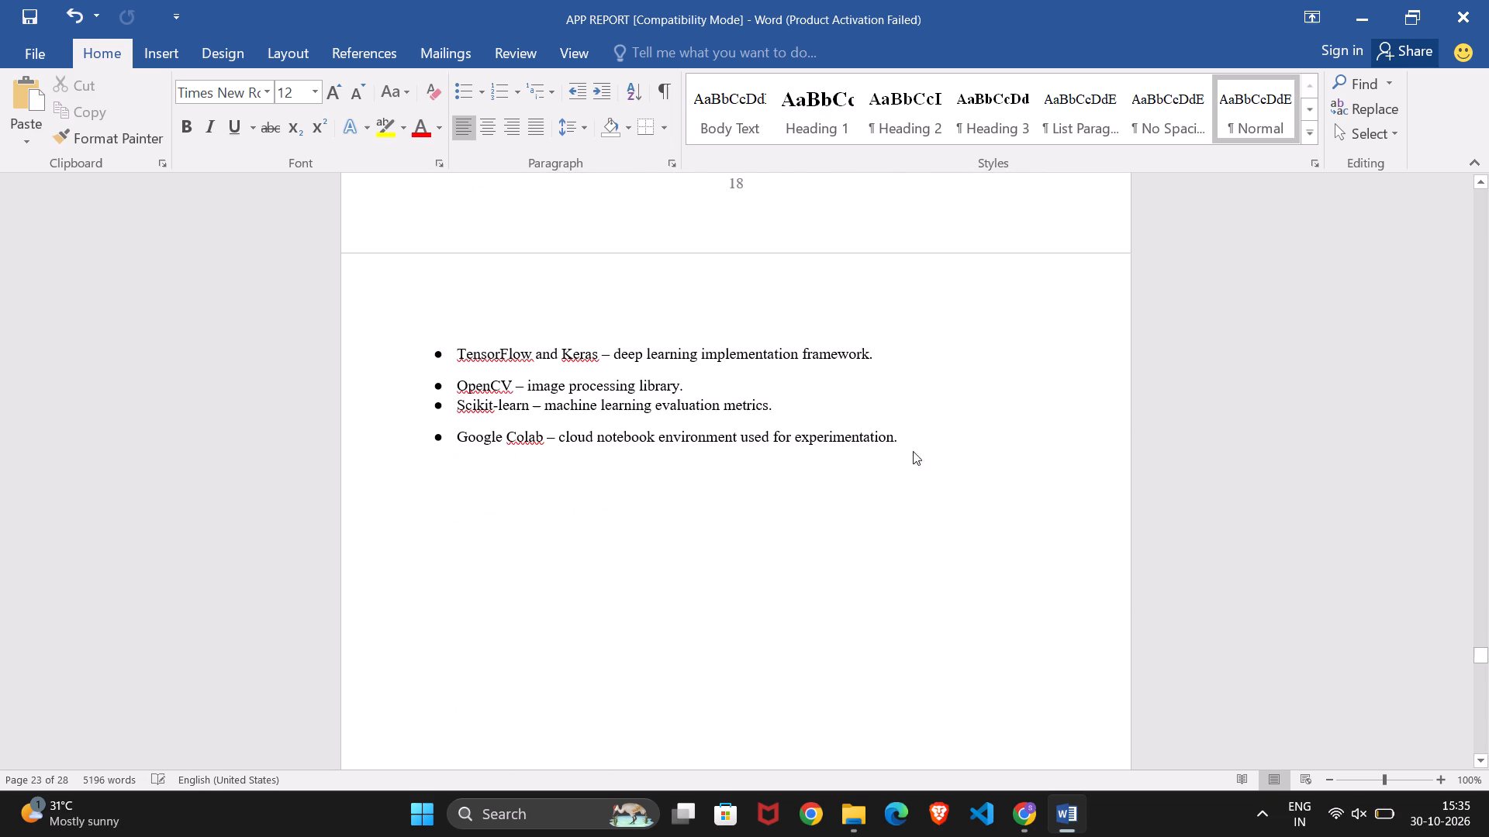
{"action": "left_click", "coordinate": [918, 438]}
{"action": "key", "text": "Return"}
{"action": "key", "text": "Return"}
{"action": "key", "text": "Return"}
{"action": "key", "text": "Return"}
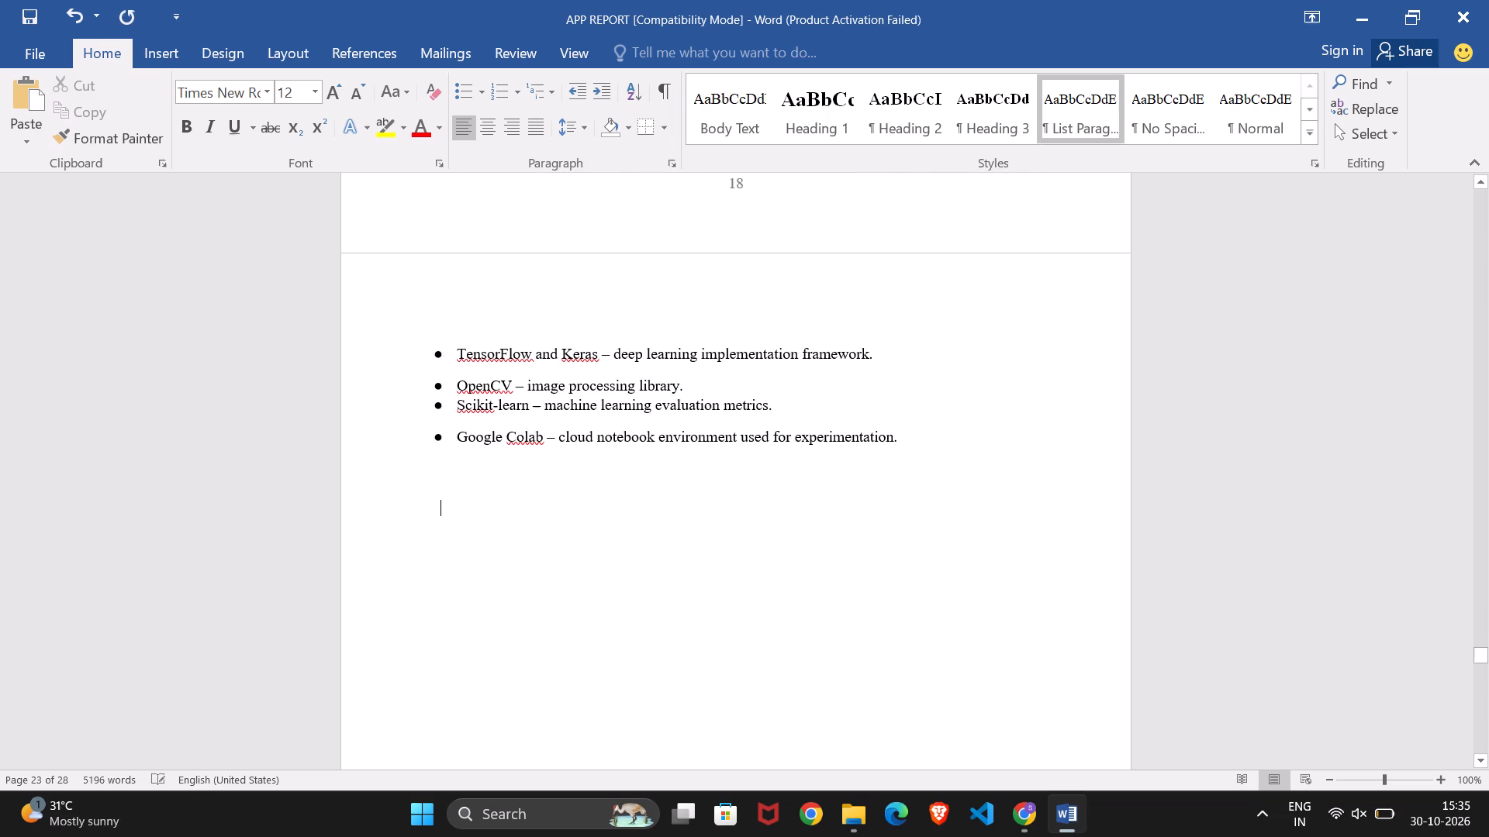
{"action": "key", "text": "Return"}
{"action": "key", "text": "Return"}
{"action": "key", "text": "Return"}
{"action": "key", "text": "Return"}
{"action": "key", "text": "Return"}
{"action": "key", "text": "Return"}
{"action": "key", "text": "Return"}
{"action": "key", "text": "Return"}
{"action": "key", "text": "Return"}
{"action": "key", "text": "Return"}
{"action": "key", "text": "Return"}
{"action": "key", "text": "Return"}
{"action": "key", "text": "Return"}
{"action": "key", "text": "Return"}
{"action": "key", "text": "Return"}
{"action": "scroll", "coordinate": [918, 438], "scroll_direction": "down", "scroll_amount": 3}
{"action": "key", "text": "Return"}
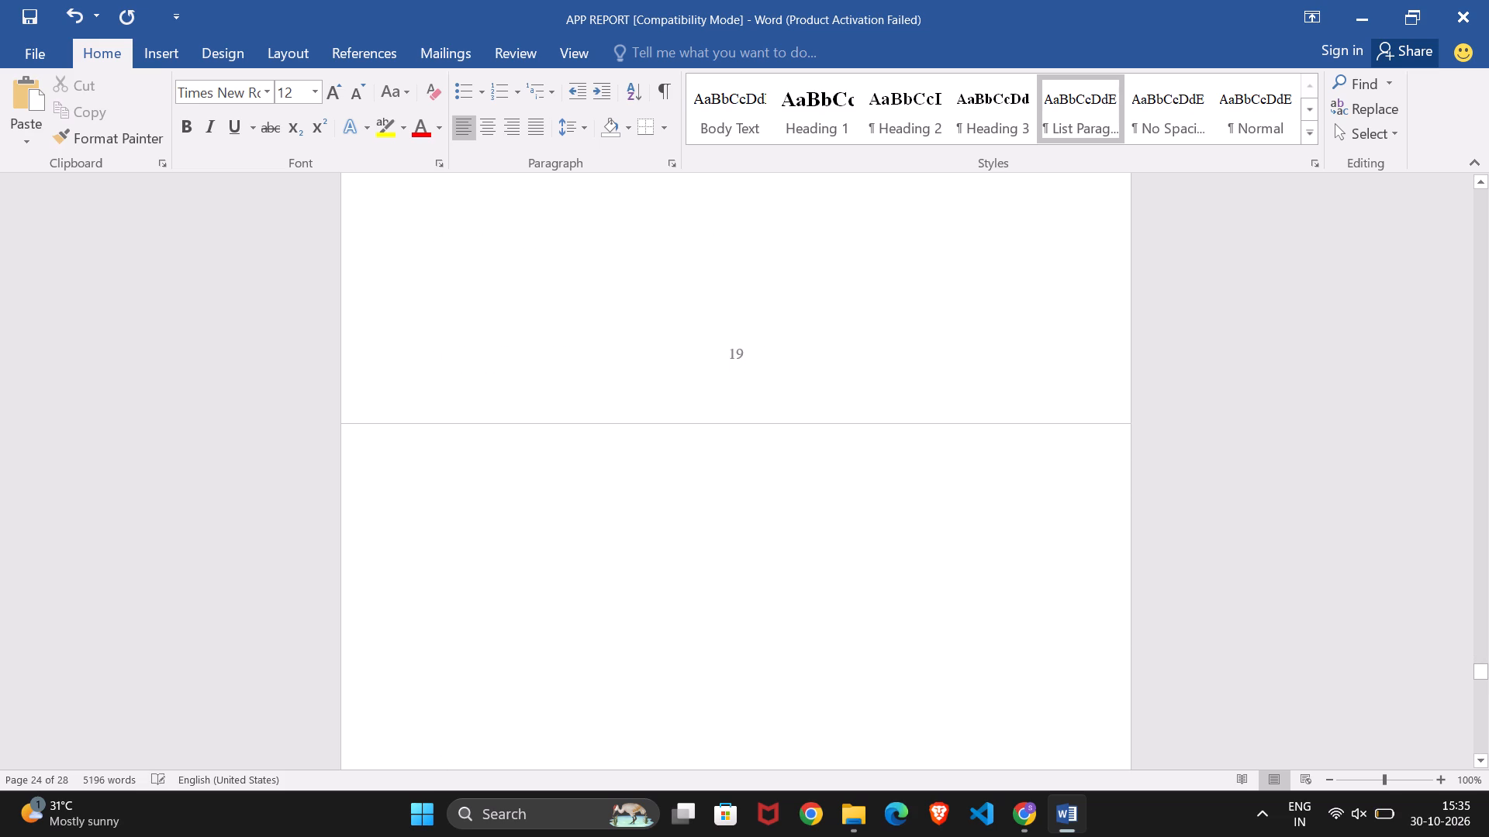
{"action": "key", "text": "Return"}
{"action": "key", "text": "Return"}
{"action": "key", "text": "Return"}
{"action": "scroll", "coordinate": [918, 438], "scroll_direction": "up", "scroll_amount": 1}
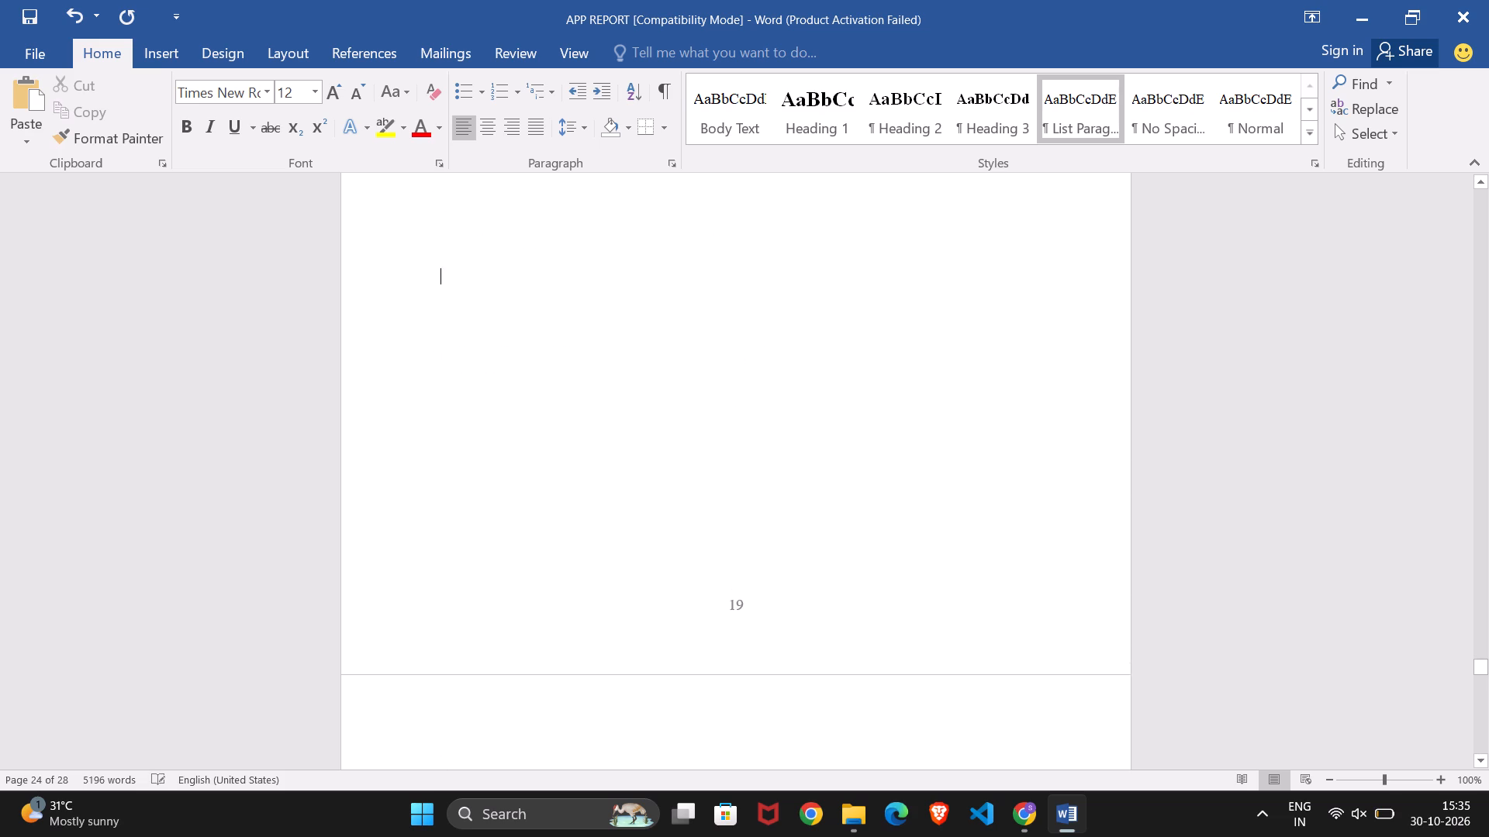
{"action": "scroll", "coordinate": [918, 438], "scroll_direction": "up", "scroll_amount": 1}
{"action": "key", "text": "Return"}
{"action": "key", "text": "Return"}
{"action": "key", "text": "Return"}
{"action": "key", "text": "Return"}
{"action": "key", "text": "Return"}
{"action": "key", "text": "Return"}
{"action": "key", "text": "Return"}
{"action": "key", "text": "Return"}
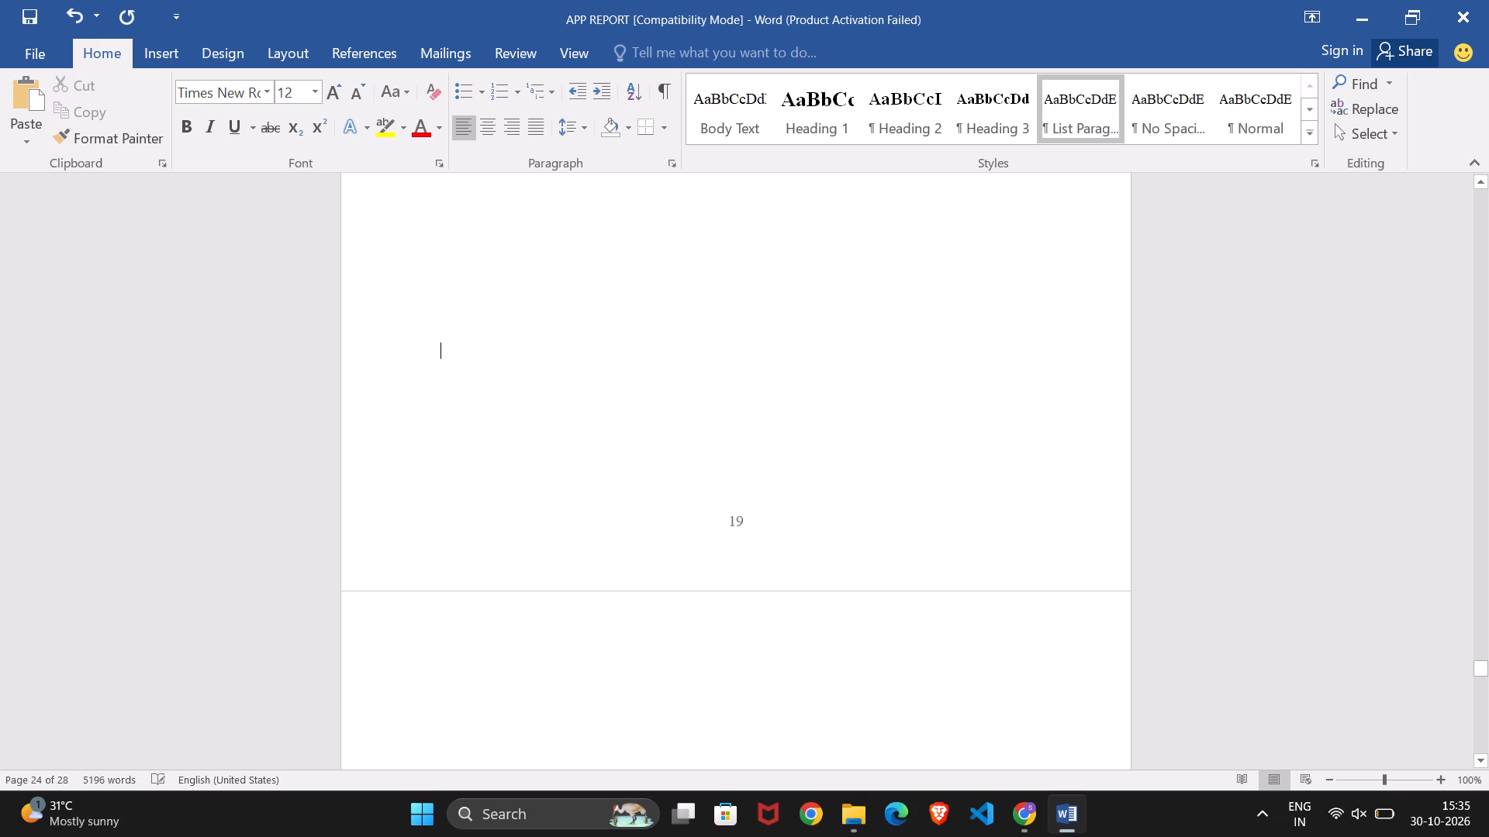
{"action": "key", "text": "Return"}
{"action": "key", "text": "Return"}
{"action": "key", "text": "Return"}
{"action": "key", "text": "Return"}
{"action": "key", "text": "Return"}
{"action": "key", "text": "Return"}
{"action": "key", "text": "Return"}
{"action": "key", "text": "Return"}
{"action": "key", "text": "Return"}
{"action": "key", "text": "BackSpace"}
{"action": "key", "text": "BackSpace"}
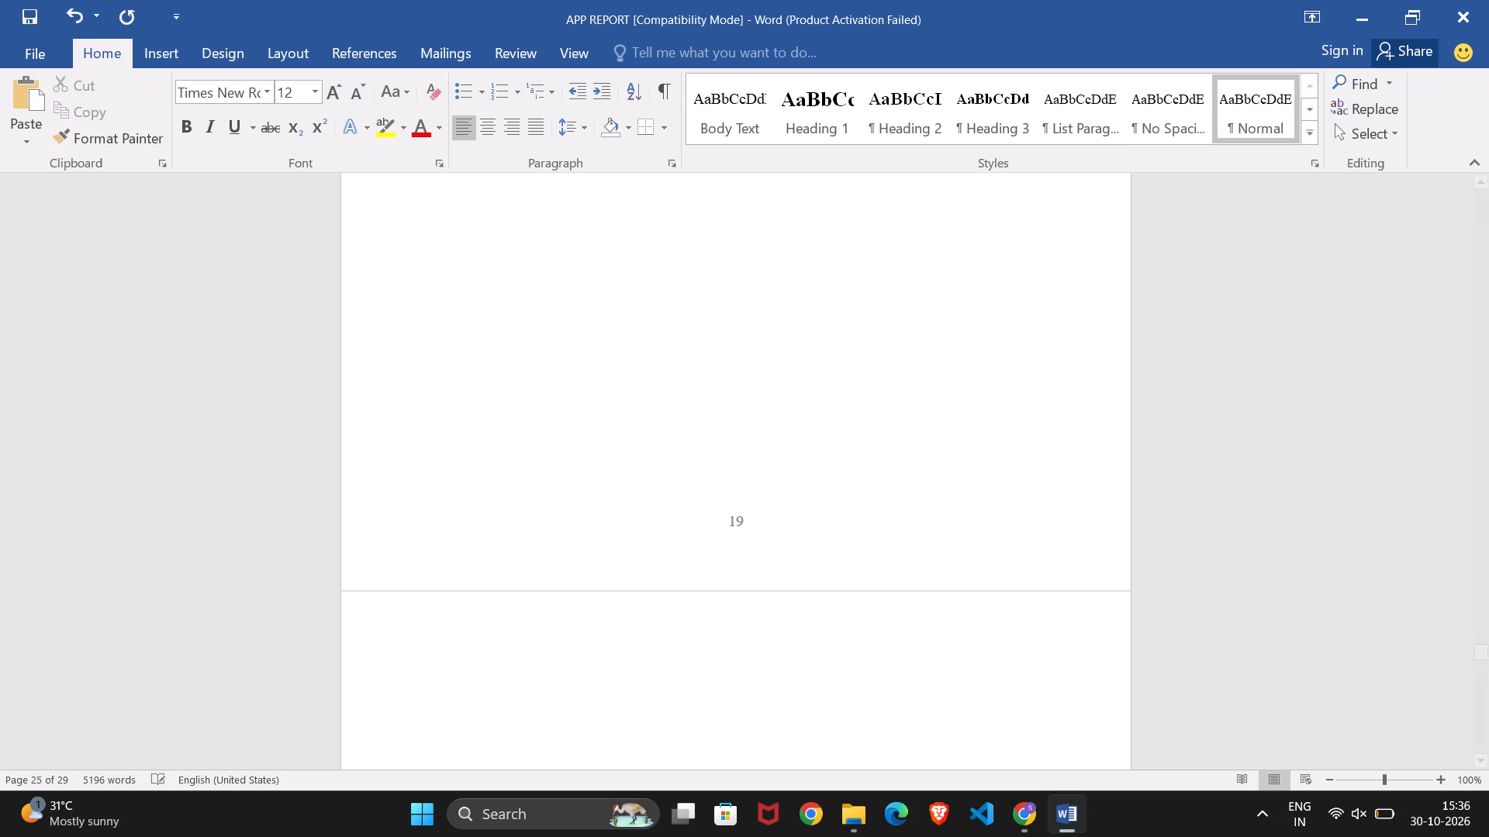
{"action": "key", "text": "BackSpace"}
Paste the cut section 9, RESEARCH PAPER OF PBL TOPIC, on the page after the 8.1 list.
{"action": "key", "text": "Return"}
{"action": "key", "text": "ctrl+v"}
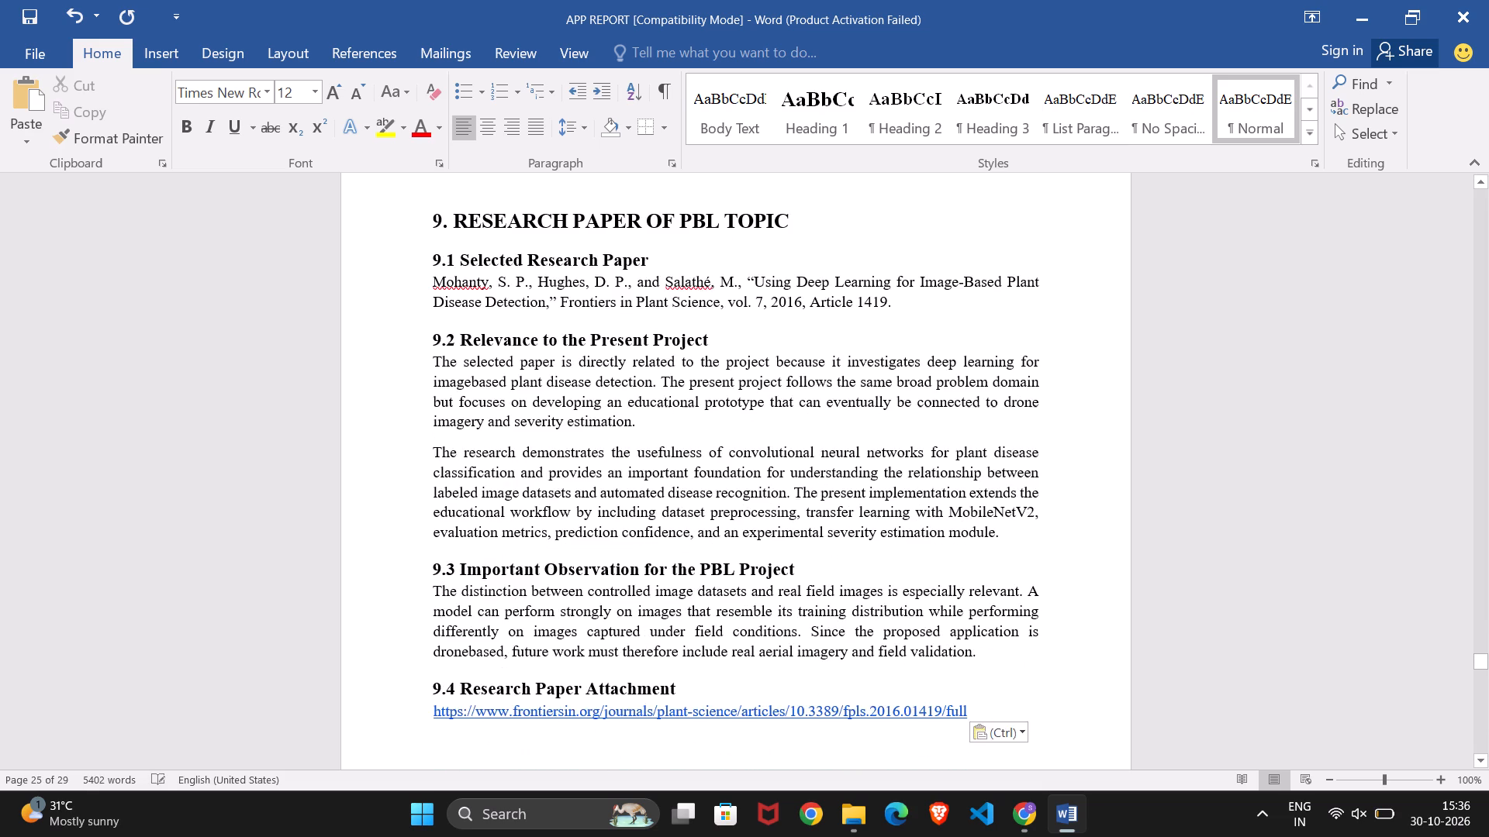
Delete the indent and the blank lines above the APPENDIX A – IMPORTANT COLAB CODE MODULES heading.
{"action": "scroll", "coordinate": [917, 631], "scroll_direction": "right", "scroll_amount": 1}
{"action": "scroll", "coordinate": [917, 631], "scroll_direction": "down", "scroll_amount": 2}
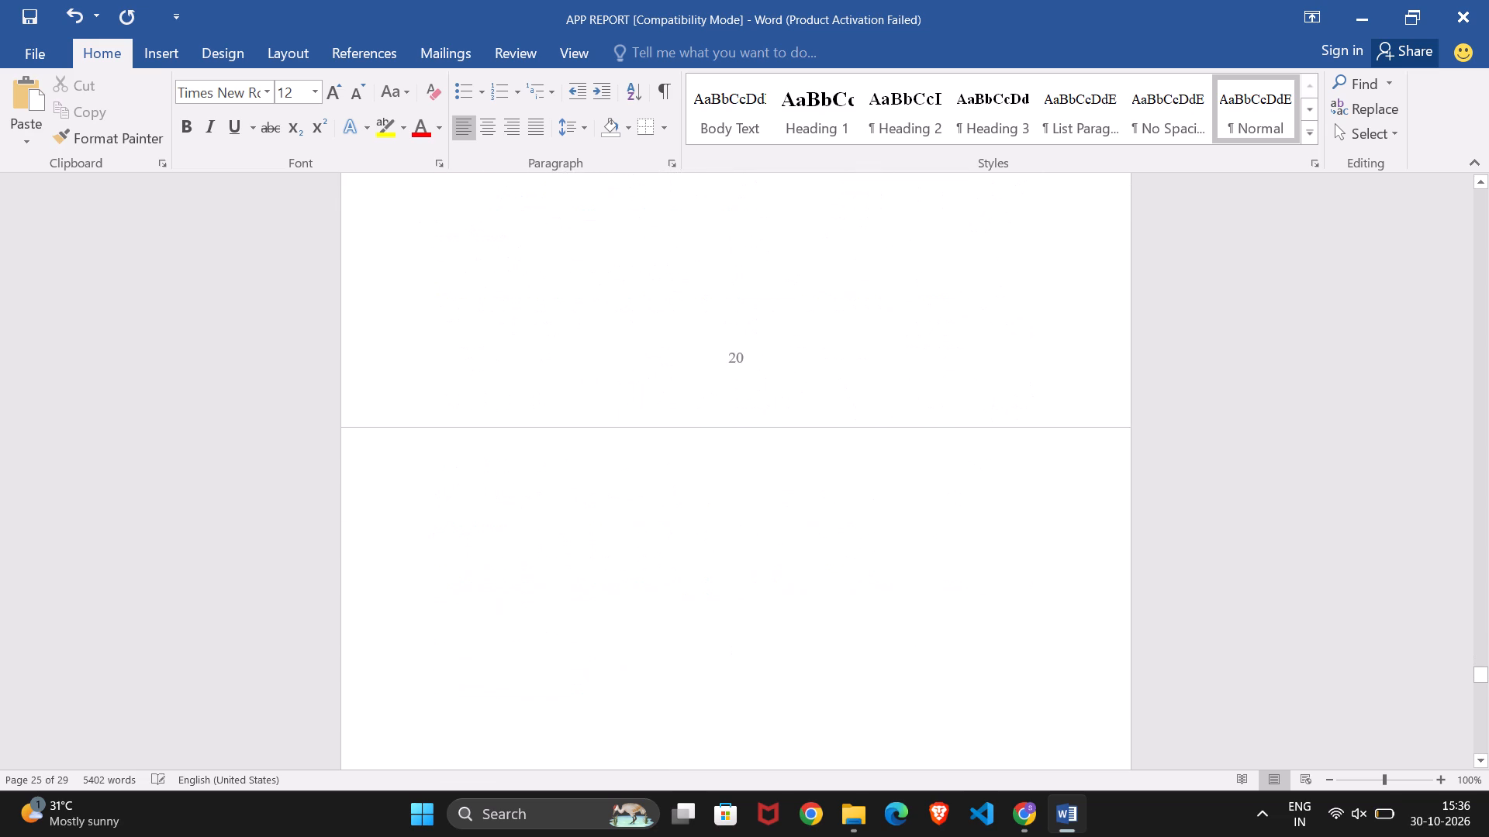
{"action": "scroll", "coordinate": [917, 631], "scroll_direction": "down", "scroll_amount": 3}
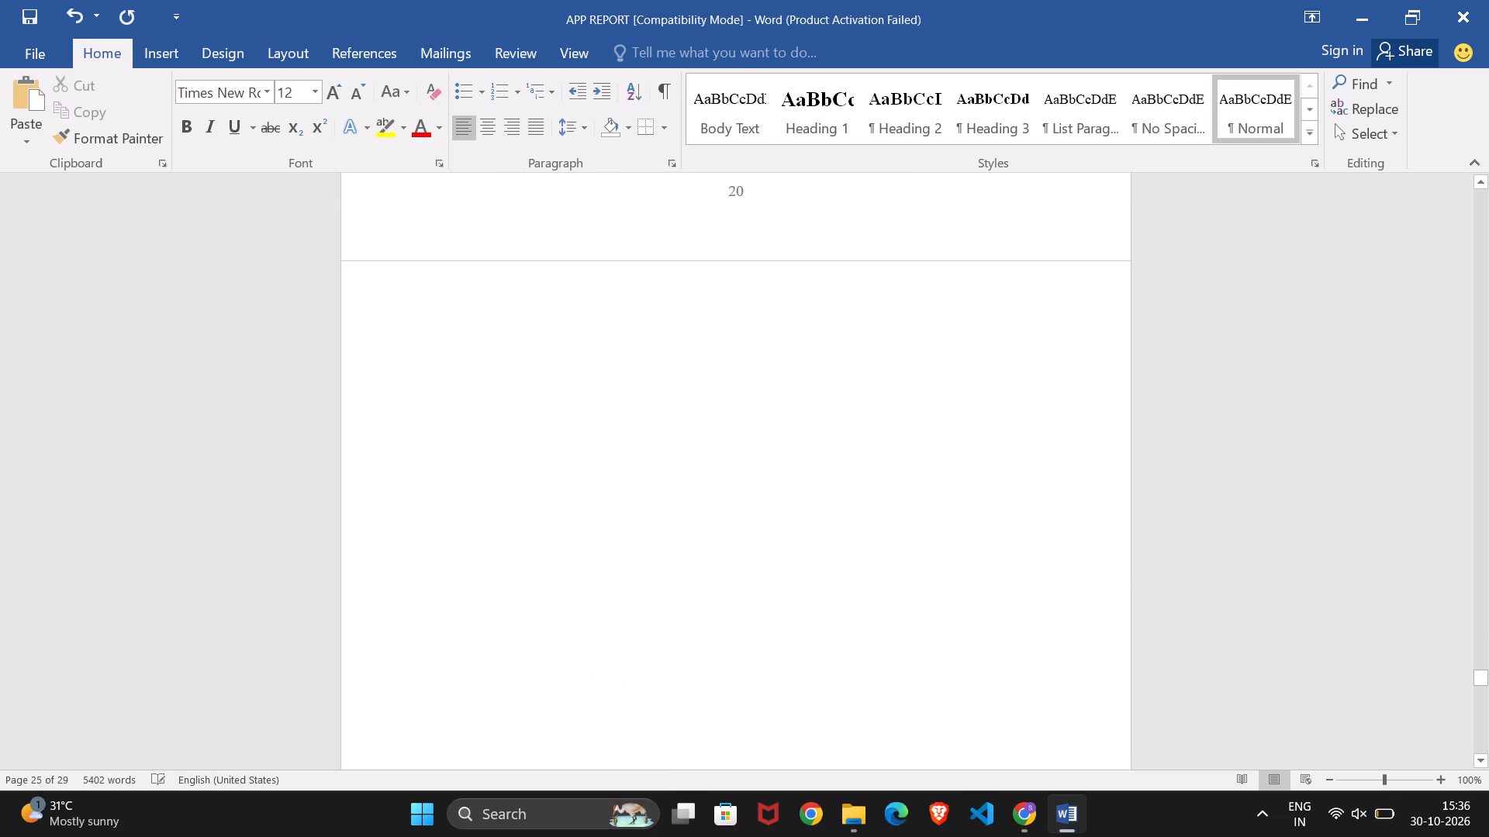
{"action": "scroll", "coordinate": [917, 631], "scroll_direction": "down", "scroll_amount": 3}
{"action": "scroll", "coordinate": [917, 631], "scroll_direction": "up", "scroll_amount": 1}
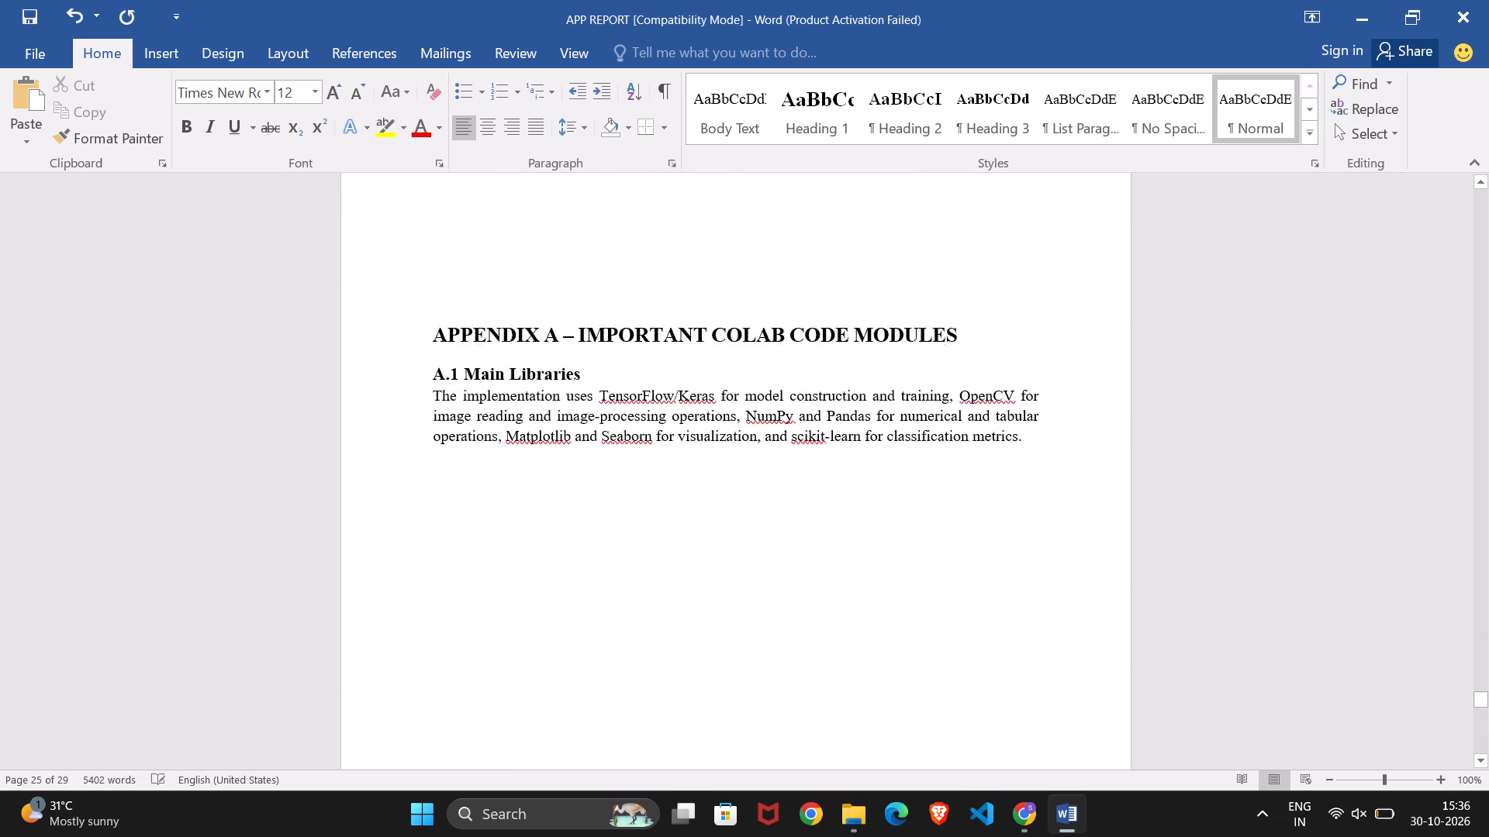
{"action": "scroll", "coordinate": [917, 631], "scroll_direction": "up", "scroll_amount": 1}
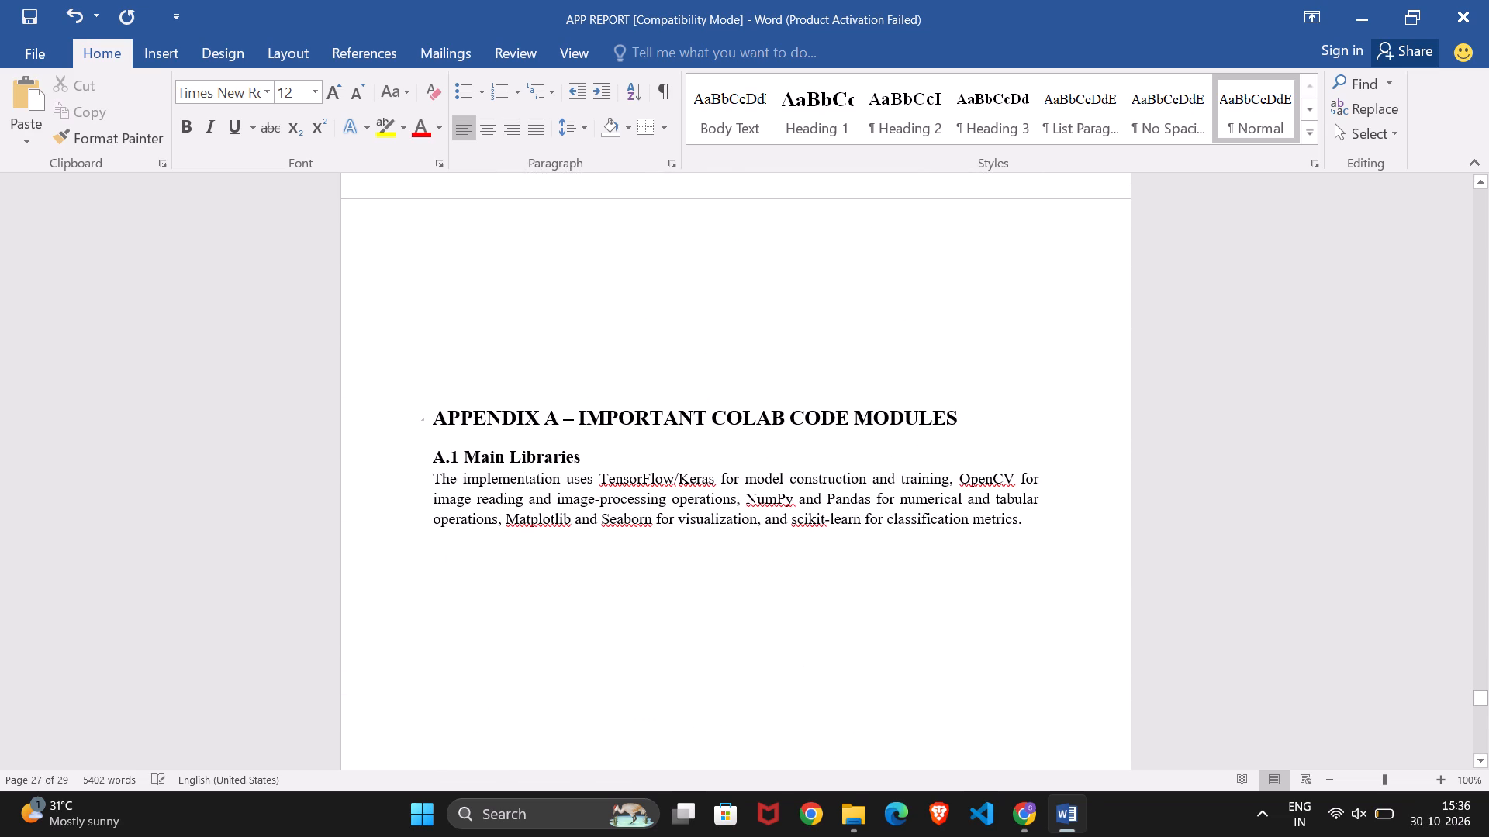
{"action": "left_click", "coordinate": [432, 411]}
{"action": "key", "text": "BackSpace"}
{"action": "key", "text": "BackSpace"}
{"action": "key", "text": "BackSpace"}
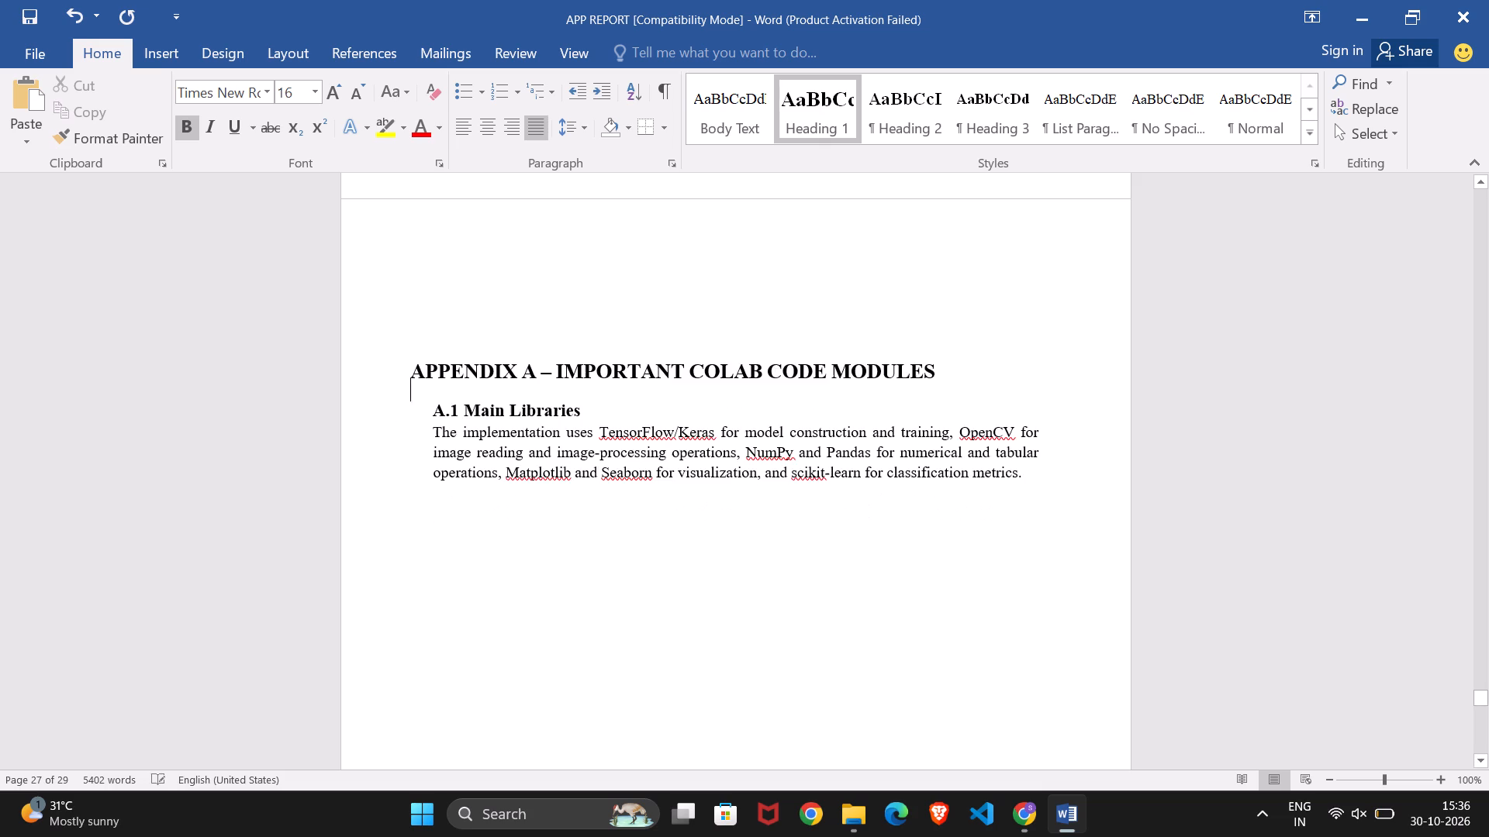
{"action": "key", "text": "BackSpace"}
{"action": "key", "text": "BackSpace"}
{"action": "key", "text": "BackSpace"}
{"action": "key", "text": "BackSpace"}
{"action": "key", "text": "BackSpace"}
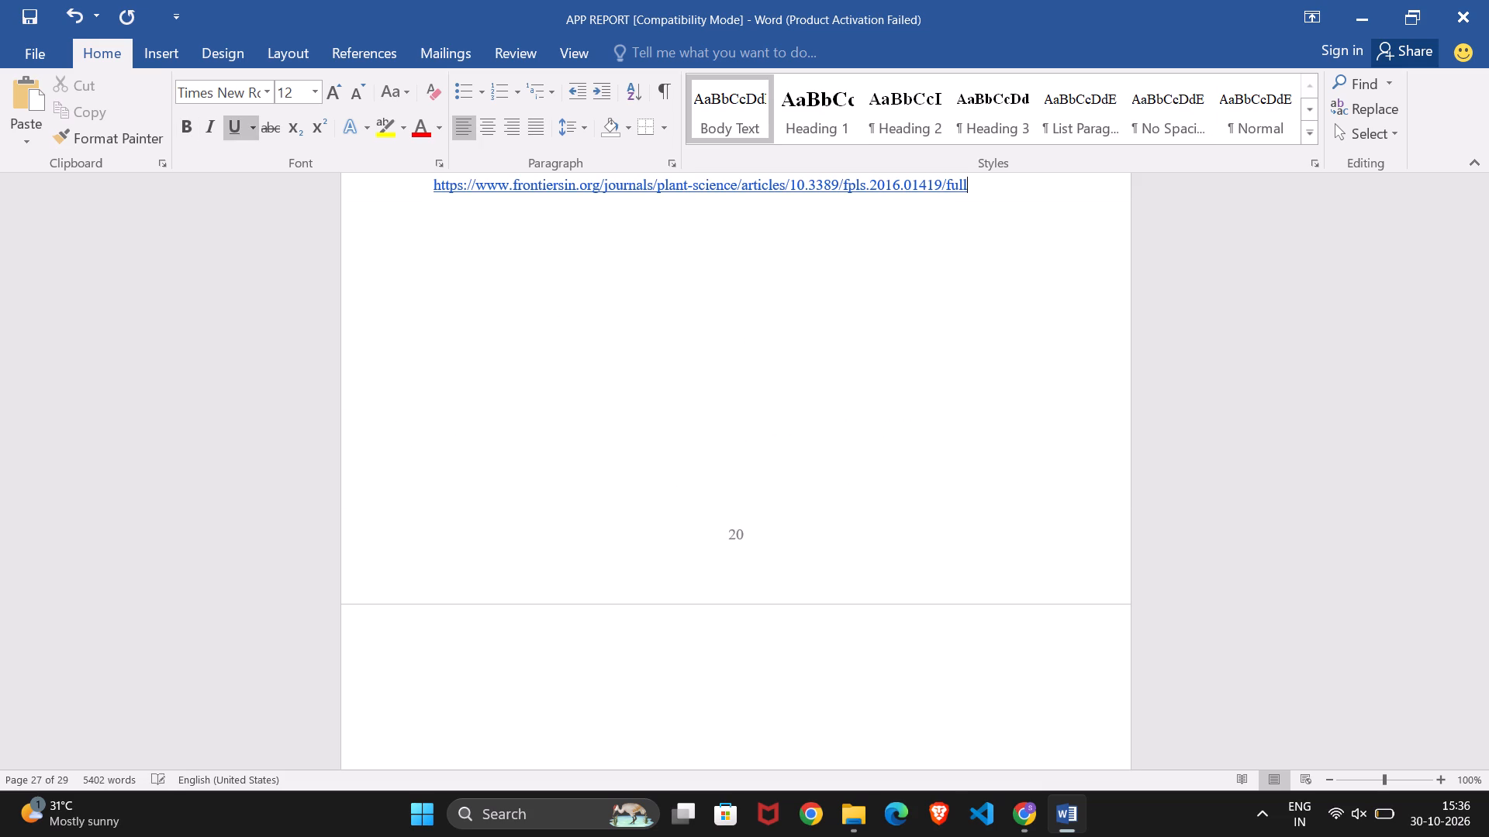
{"action": "key", "text": "BackSpace"}
Check the gap between the 9.4 link and the APPENDIX A heading, and undo the last deletion there.
{"action": "key", "text": "Right"}
{"action": "scroll", "coordinate": [432, 411], "scroll_direction": "down", "scroll_amount": 3}
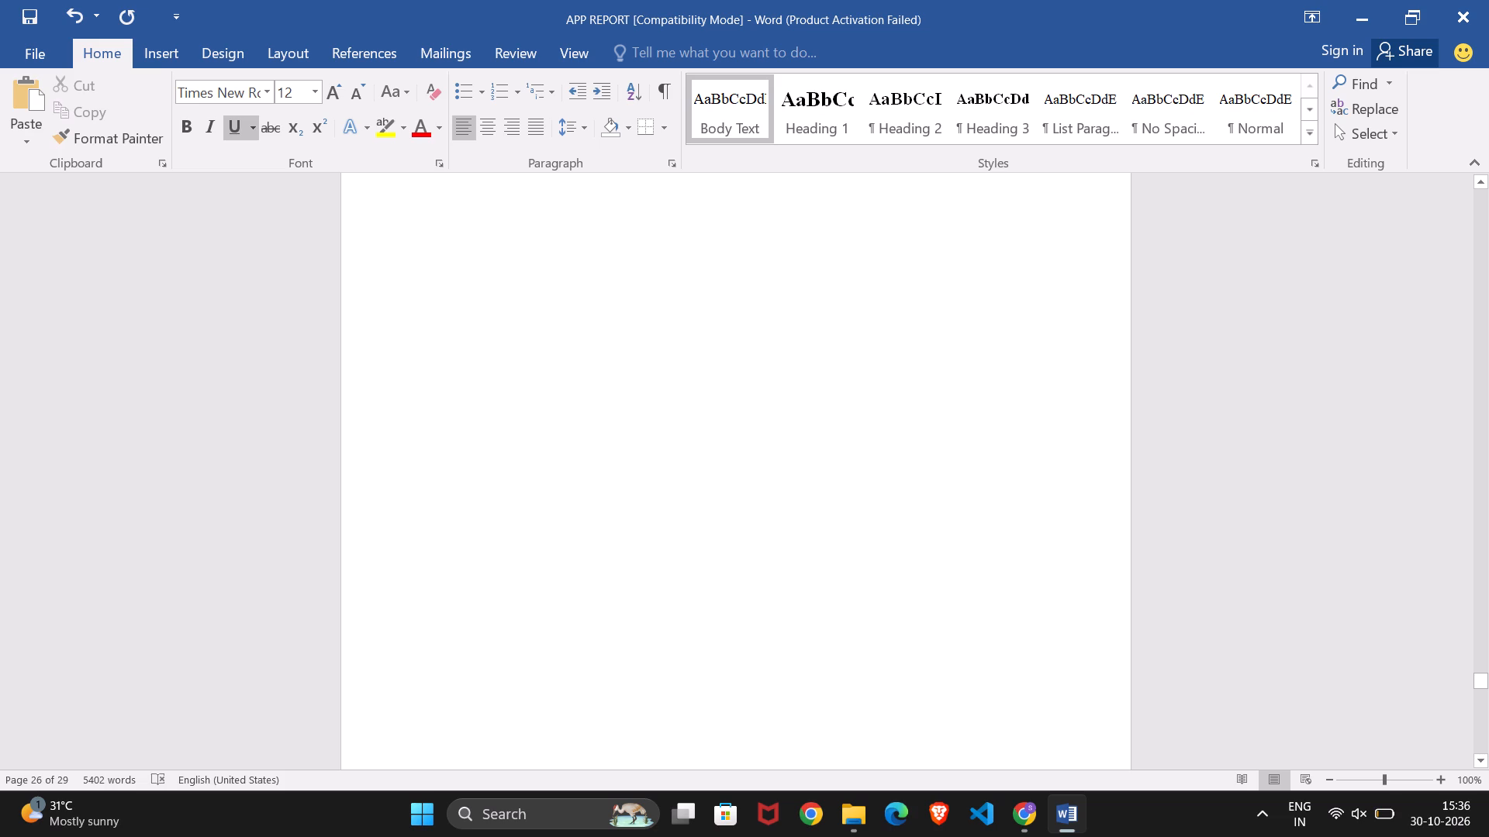
{"action": "scroll", "coordinate": [432, 411], "scroll_direction": "down", "scroll_amount": 7}
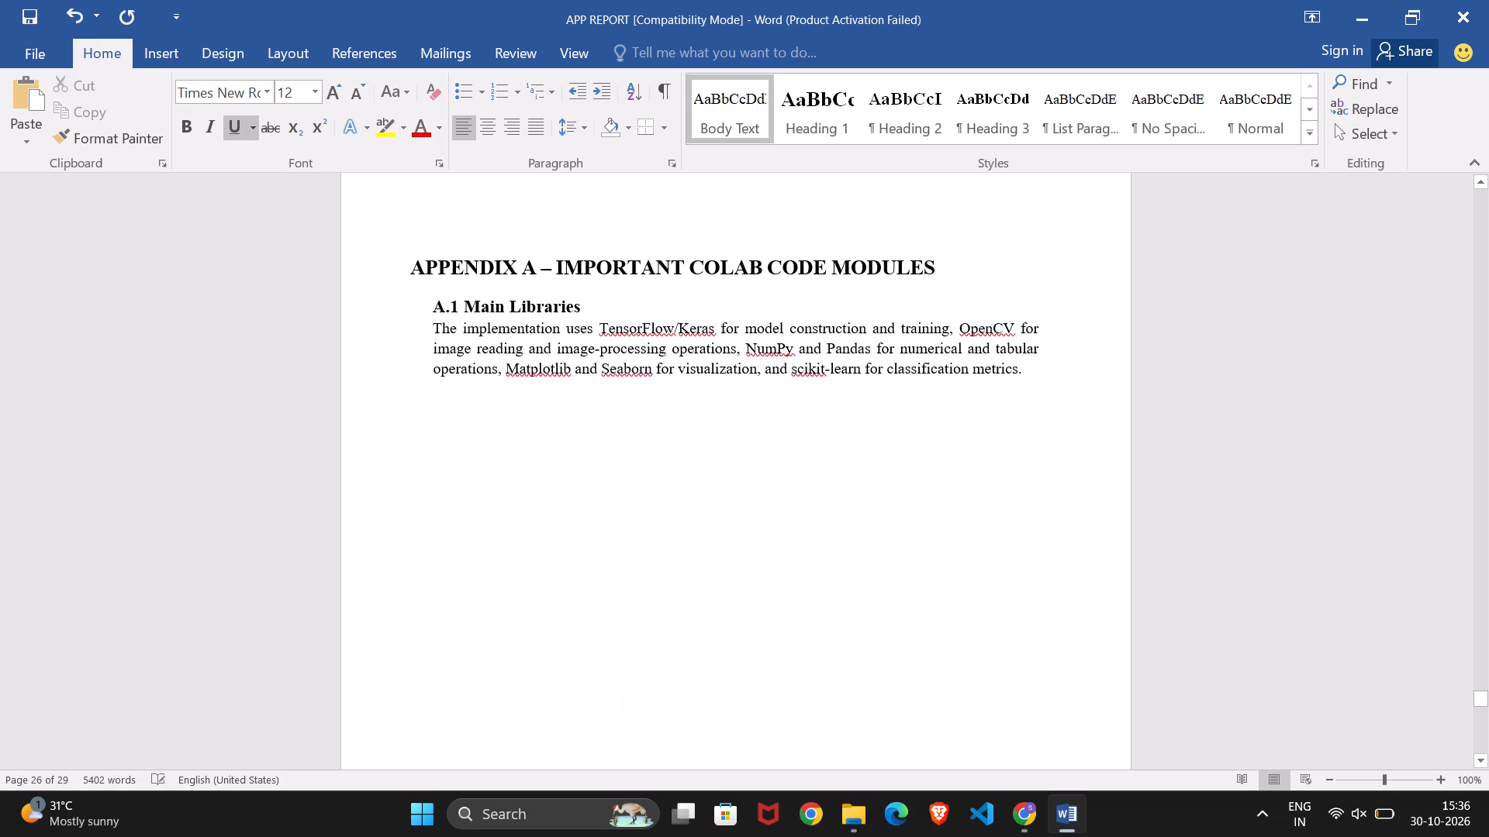
{"action": "key", "text": "ctrl+z"}
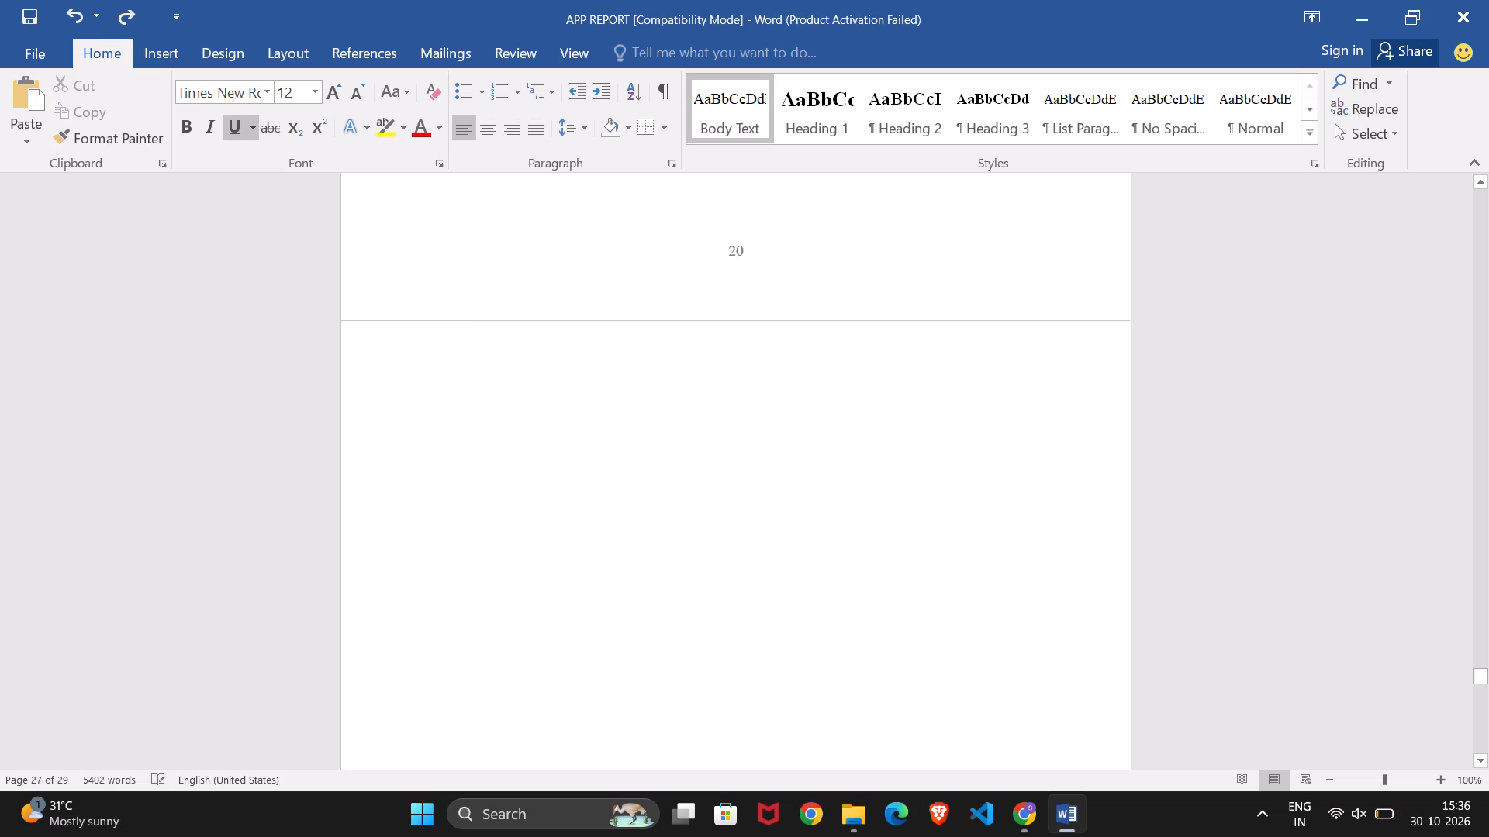
Check the page flow from the References through 8.1 and section 9 to the APPENDIX A heading.
{"action": "scroll", "coordinate": [407, 270], "scroll_direction": "up", "scroll_amount": 4}
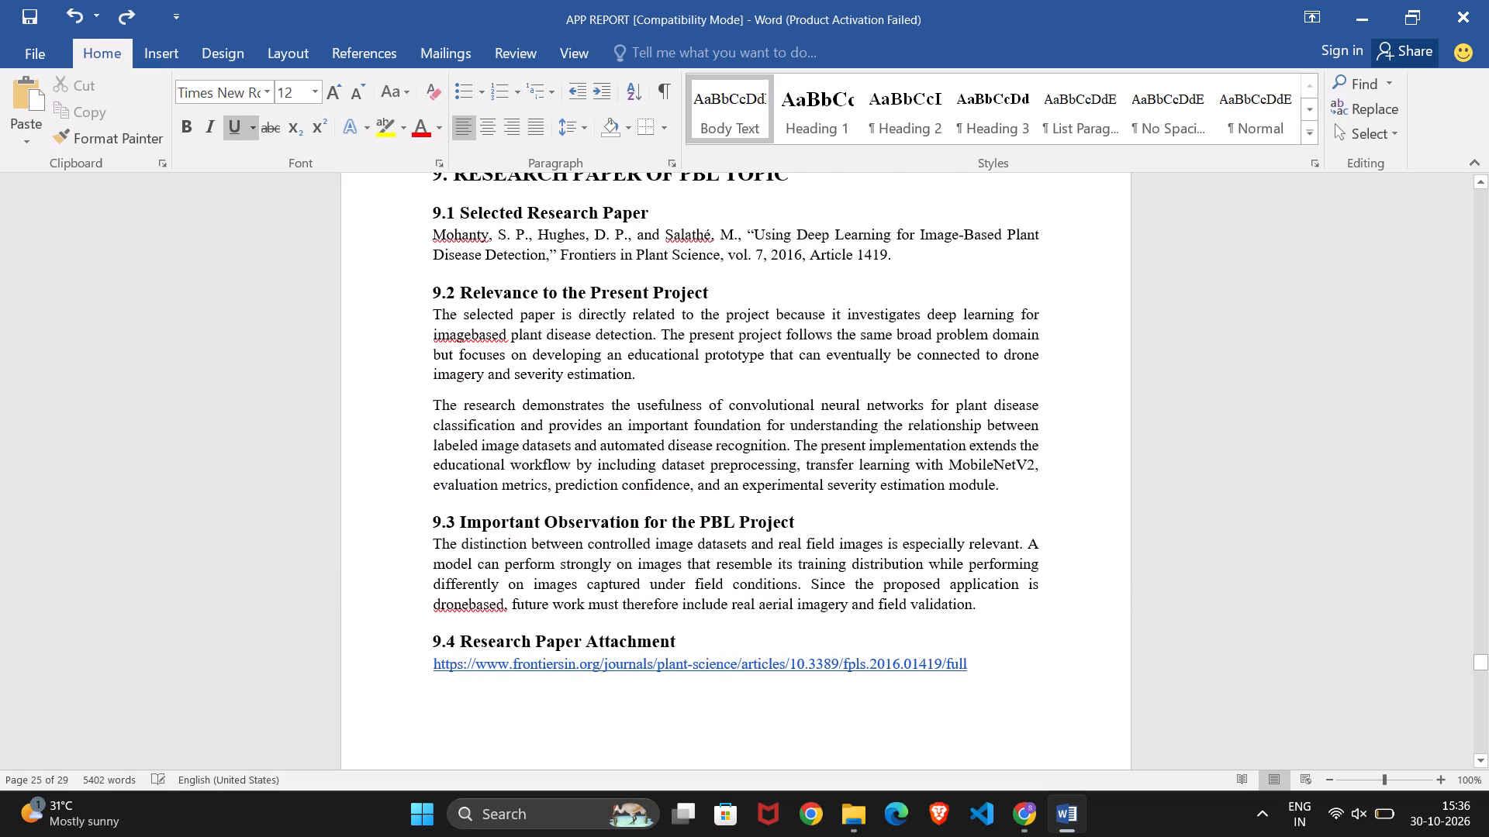
{"action": "scroll", "coordinate": [407, 270], "scroll_direction": "up", "scroll_amount": 7}
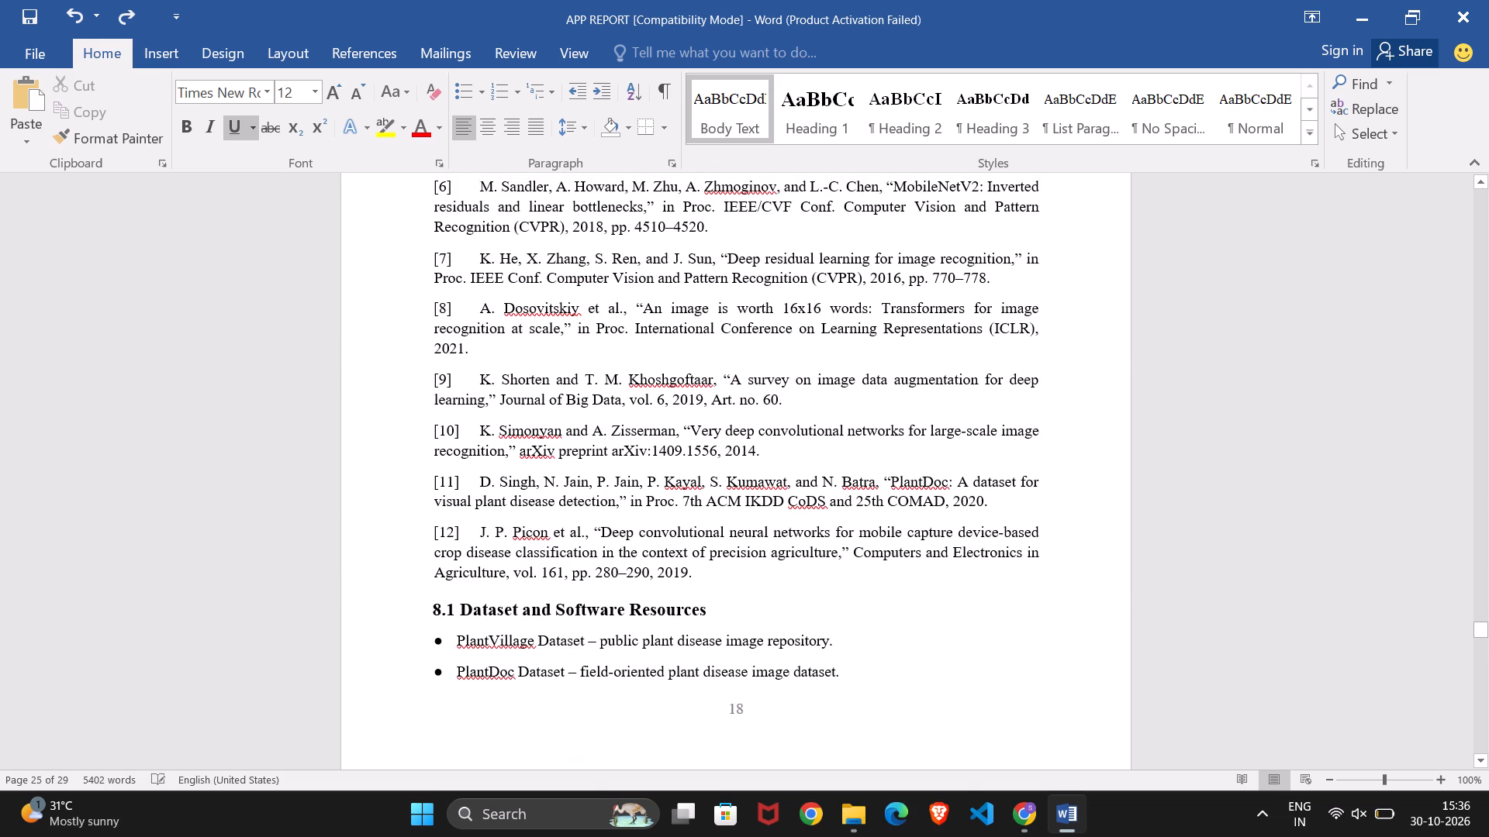
{"action": "scroll", "coordinate": [407, 270], "scroll_direction": "down", "scroll_amount": 6}
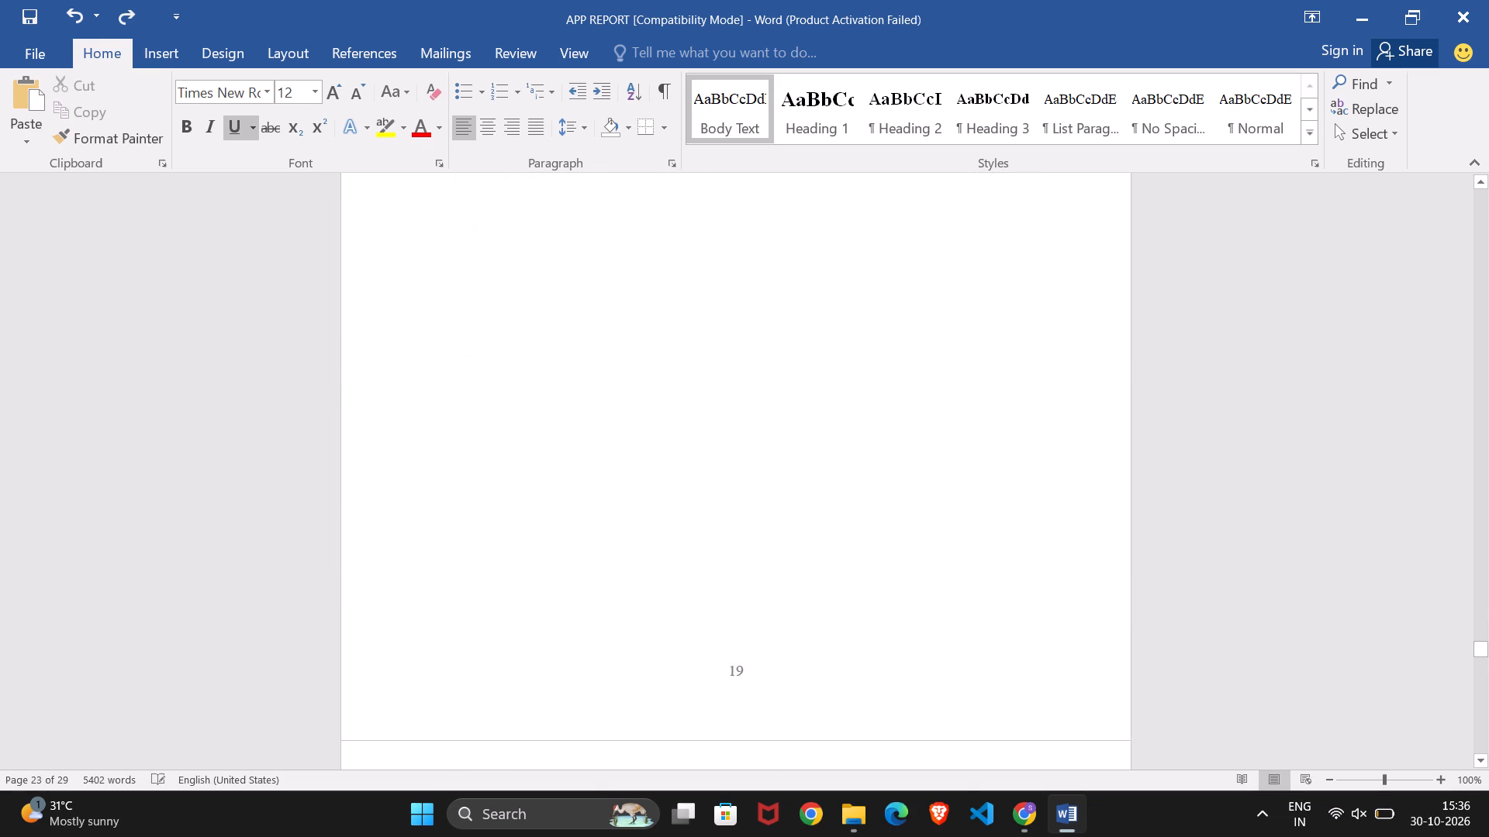
{"action": "scroll", "coordinate": [407, 270], "scroll_direction": "down", "scroll_amount": 3}
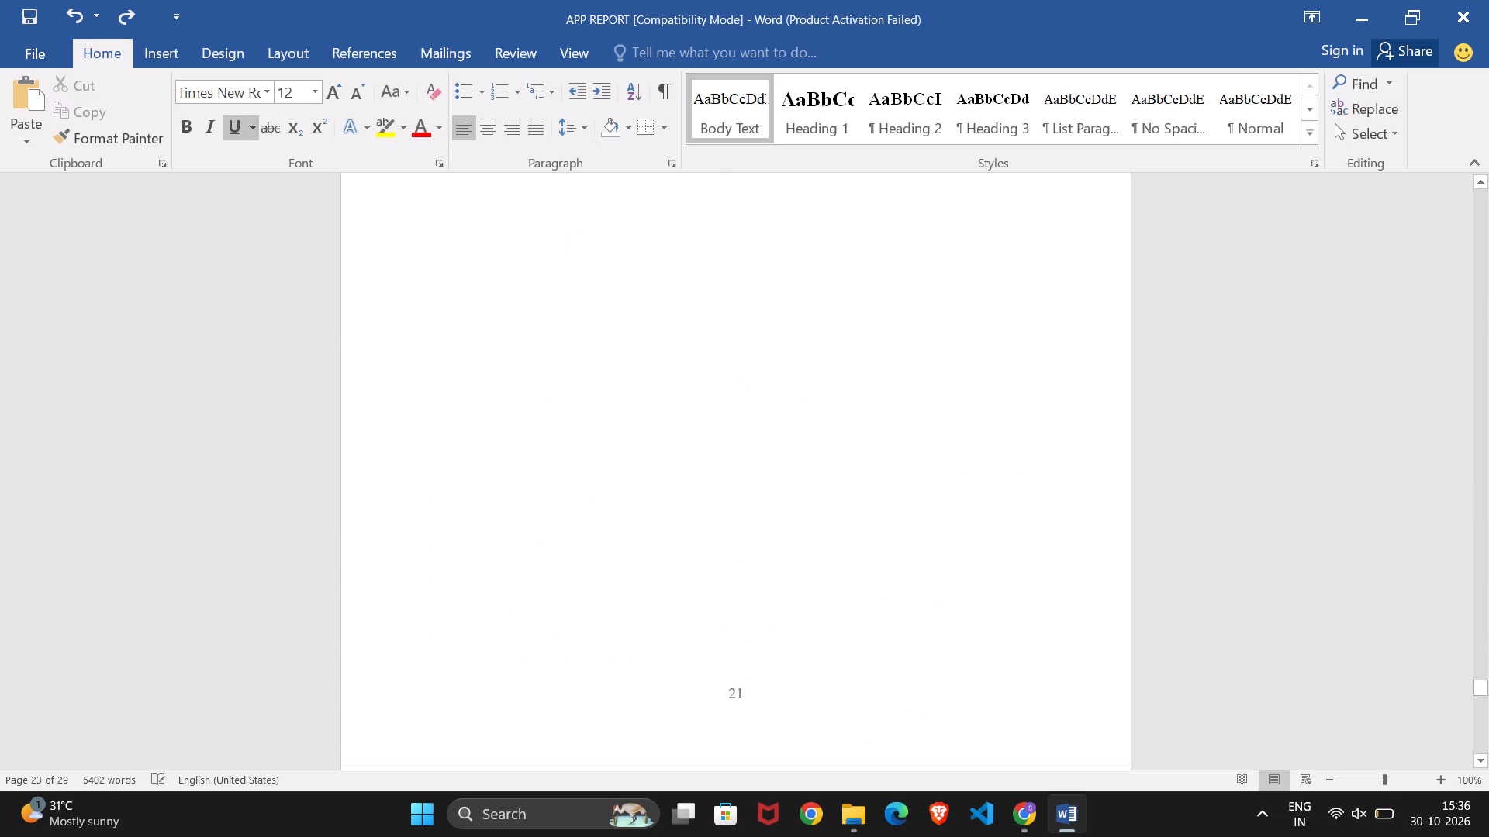
{"action": "scroll", "coordinate": [407, 270], "scroll_direction": "down", "scroll_amount": 2}
{"action": "scroll", "coordinate": [407, 270], "scroll_direction": "up", "scroll_amount": 1}
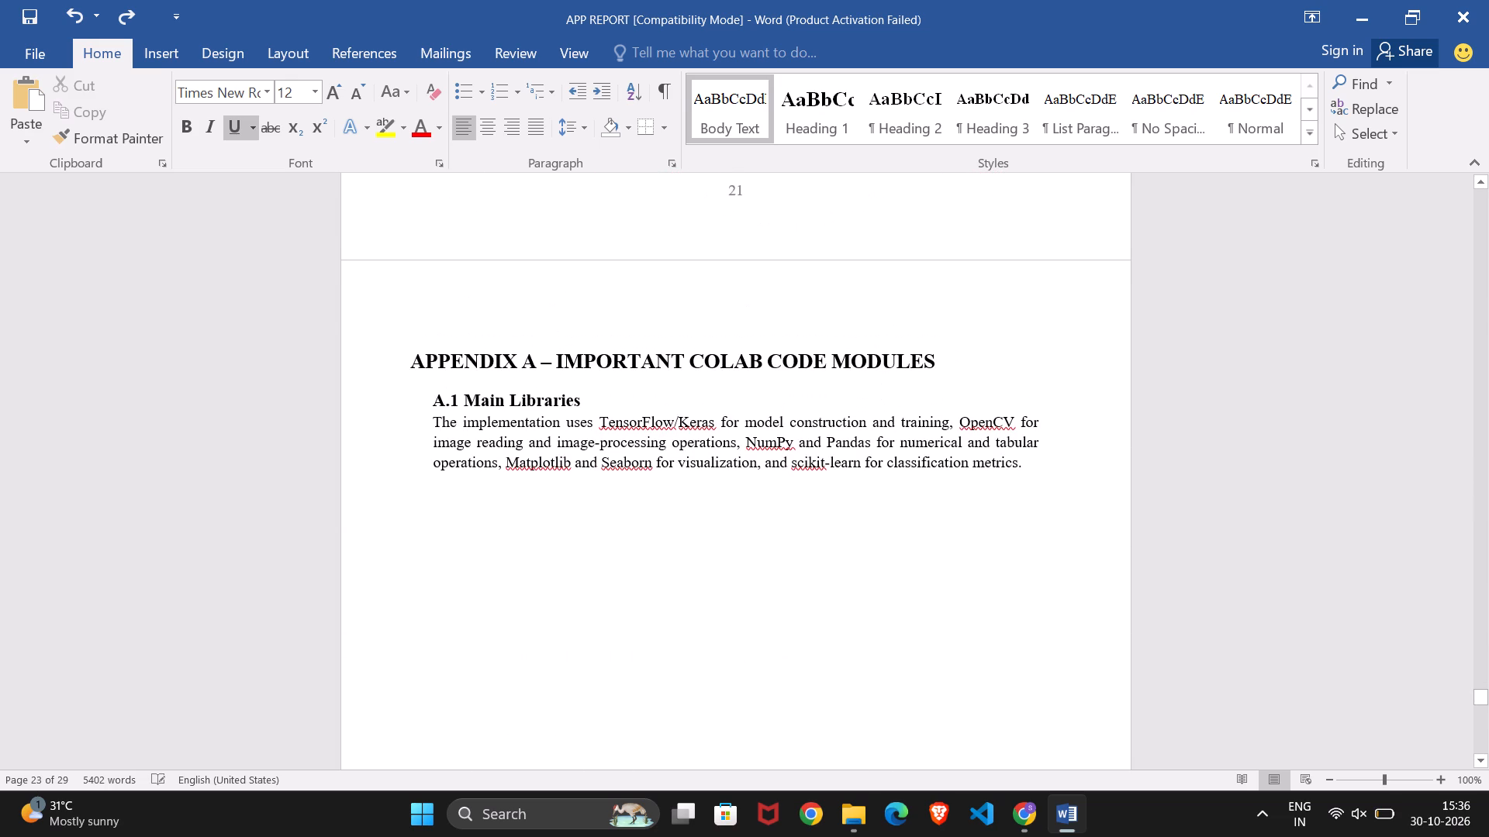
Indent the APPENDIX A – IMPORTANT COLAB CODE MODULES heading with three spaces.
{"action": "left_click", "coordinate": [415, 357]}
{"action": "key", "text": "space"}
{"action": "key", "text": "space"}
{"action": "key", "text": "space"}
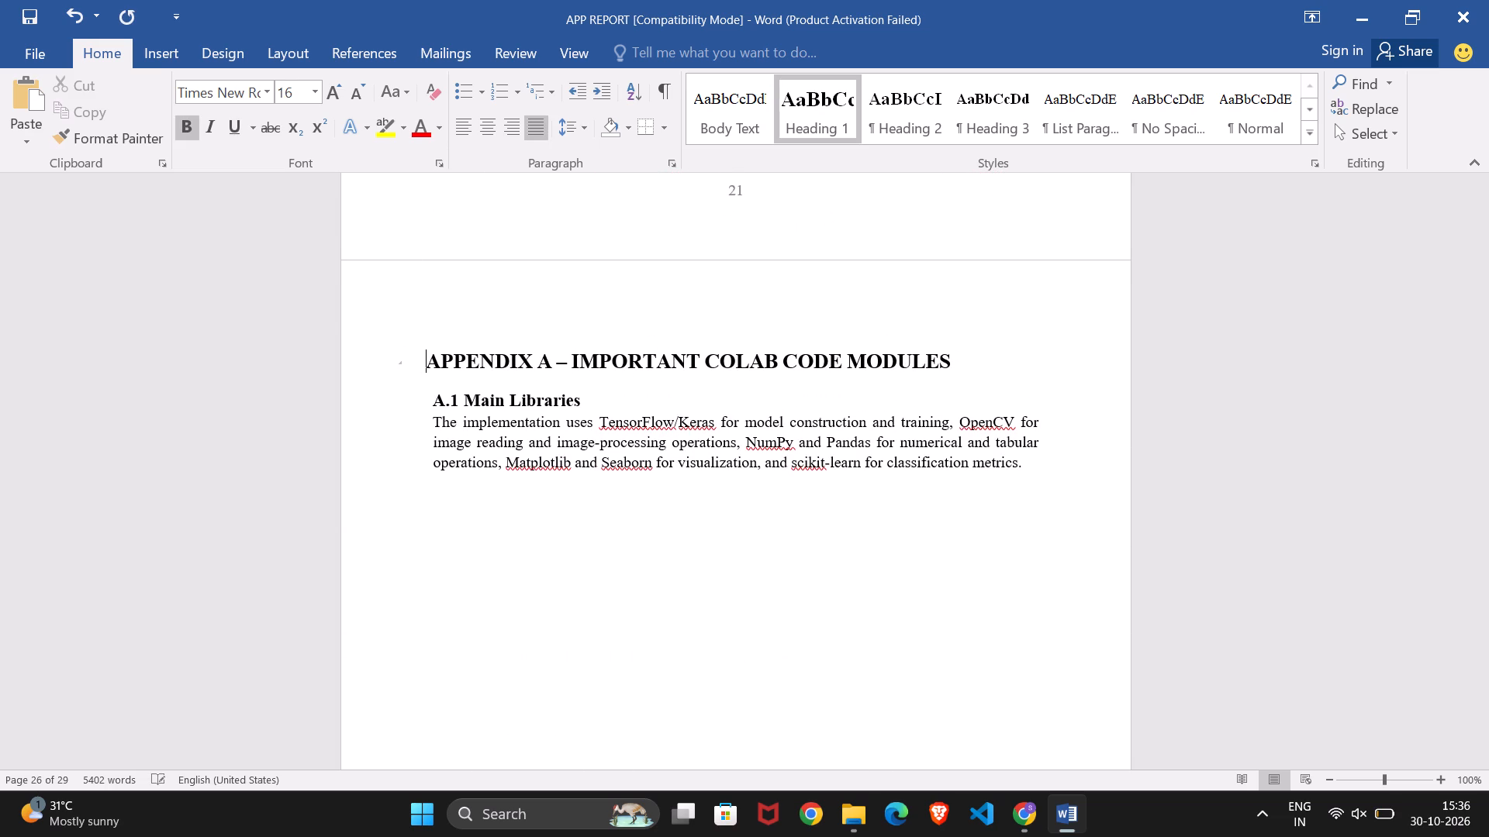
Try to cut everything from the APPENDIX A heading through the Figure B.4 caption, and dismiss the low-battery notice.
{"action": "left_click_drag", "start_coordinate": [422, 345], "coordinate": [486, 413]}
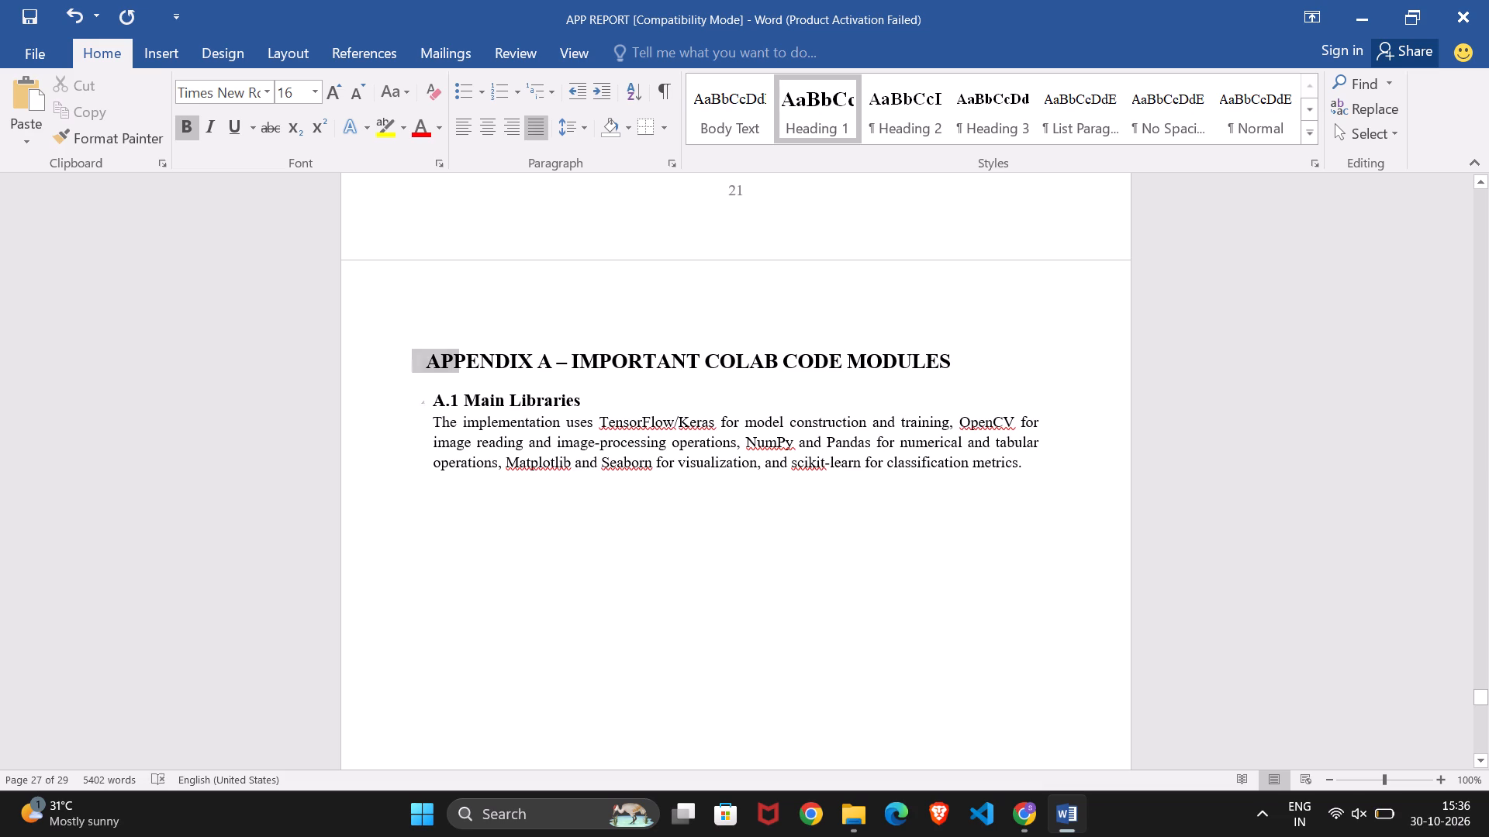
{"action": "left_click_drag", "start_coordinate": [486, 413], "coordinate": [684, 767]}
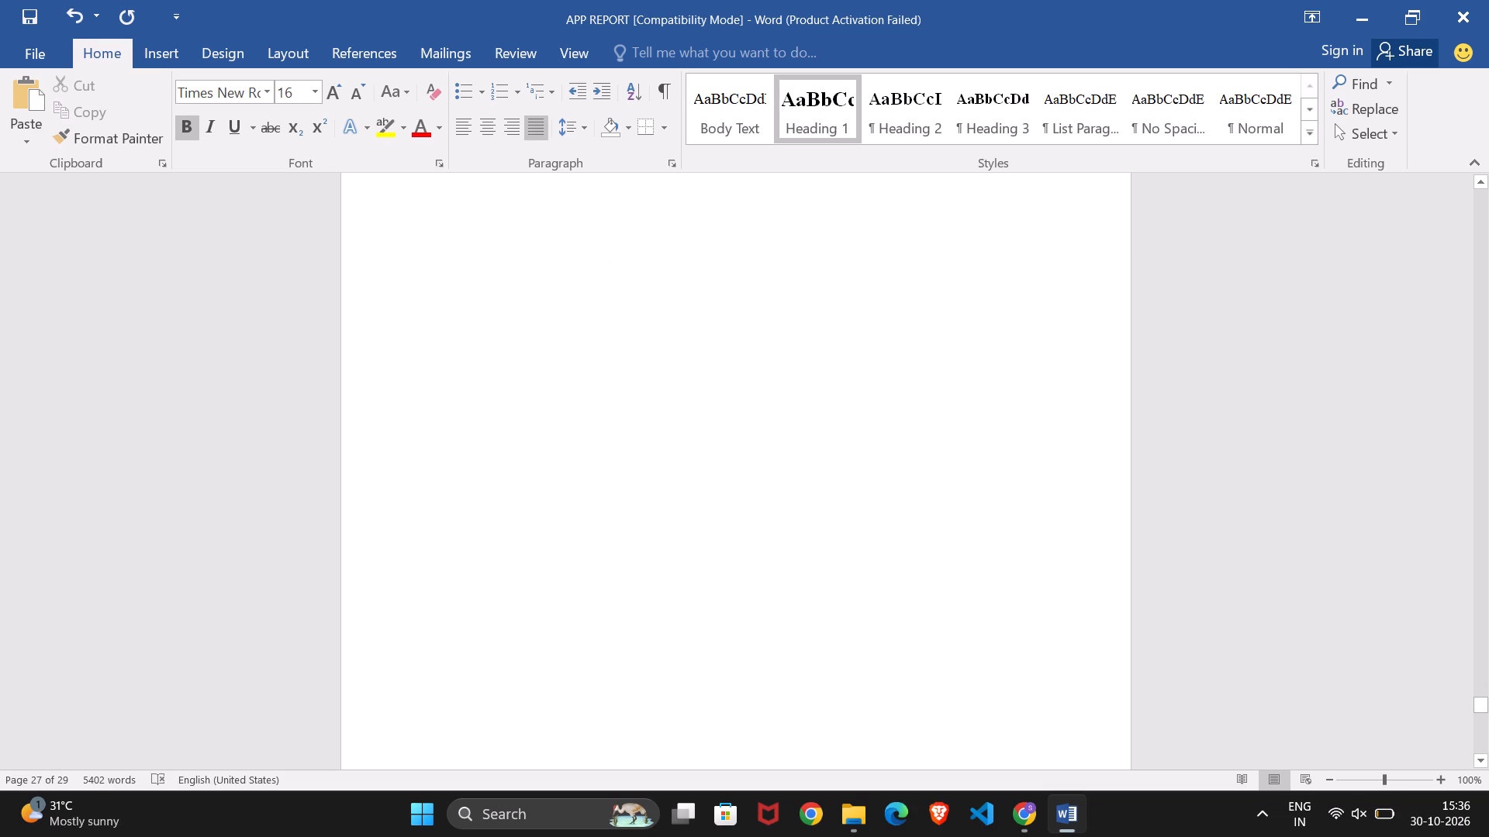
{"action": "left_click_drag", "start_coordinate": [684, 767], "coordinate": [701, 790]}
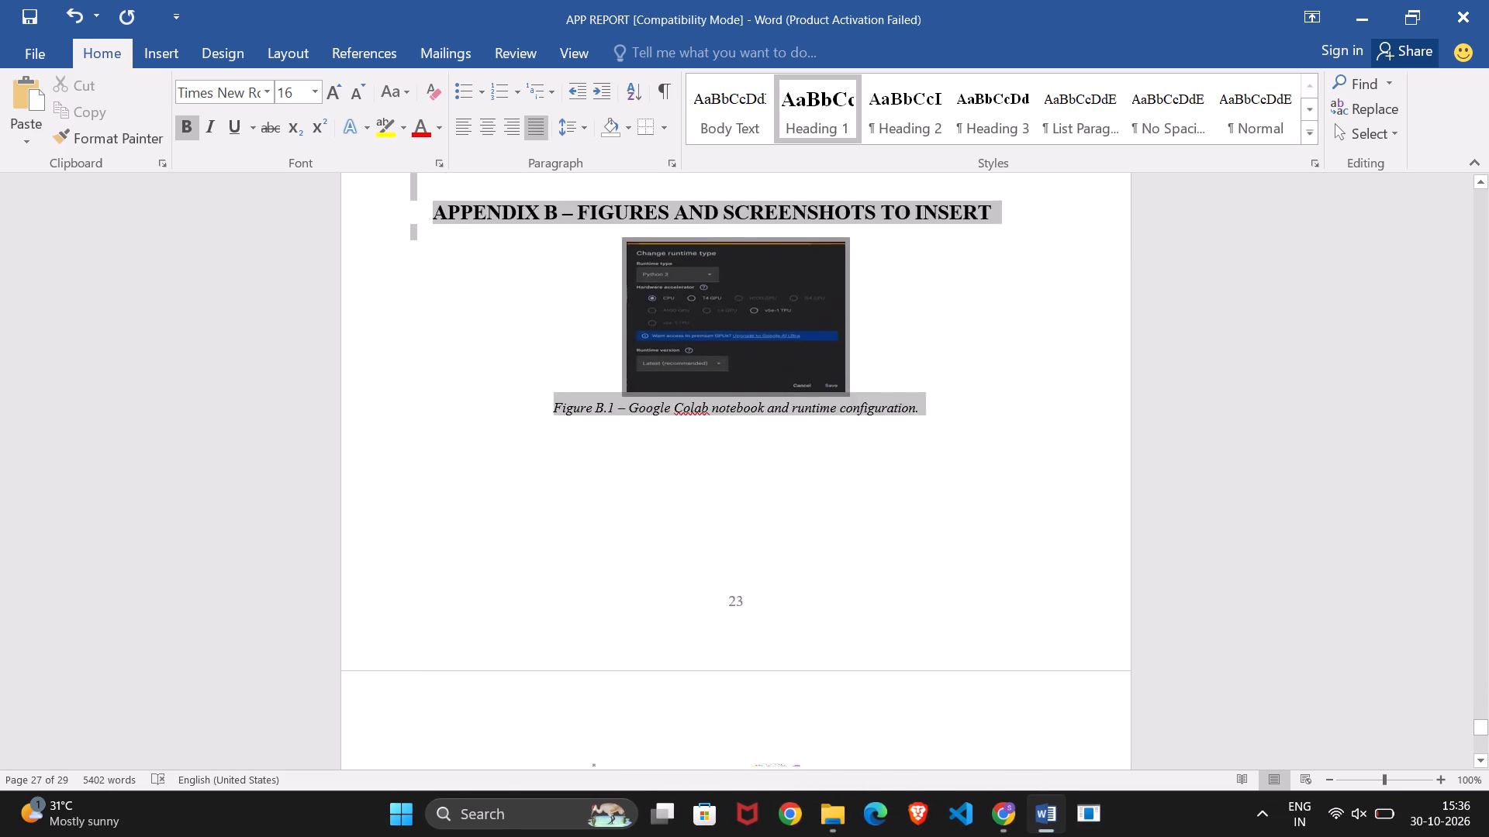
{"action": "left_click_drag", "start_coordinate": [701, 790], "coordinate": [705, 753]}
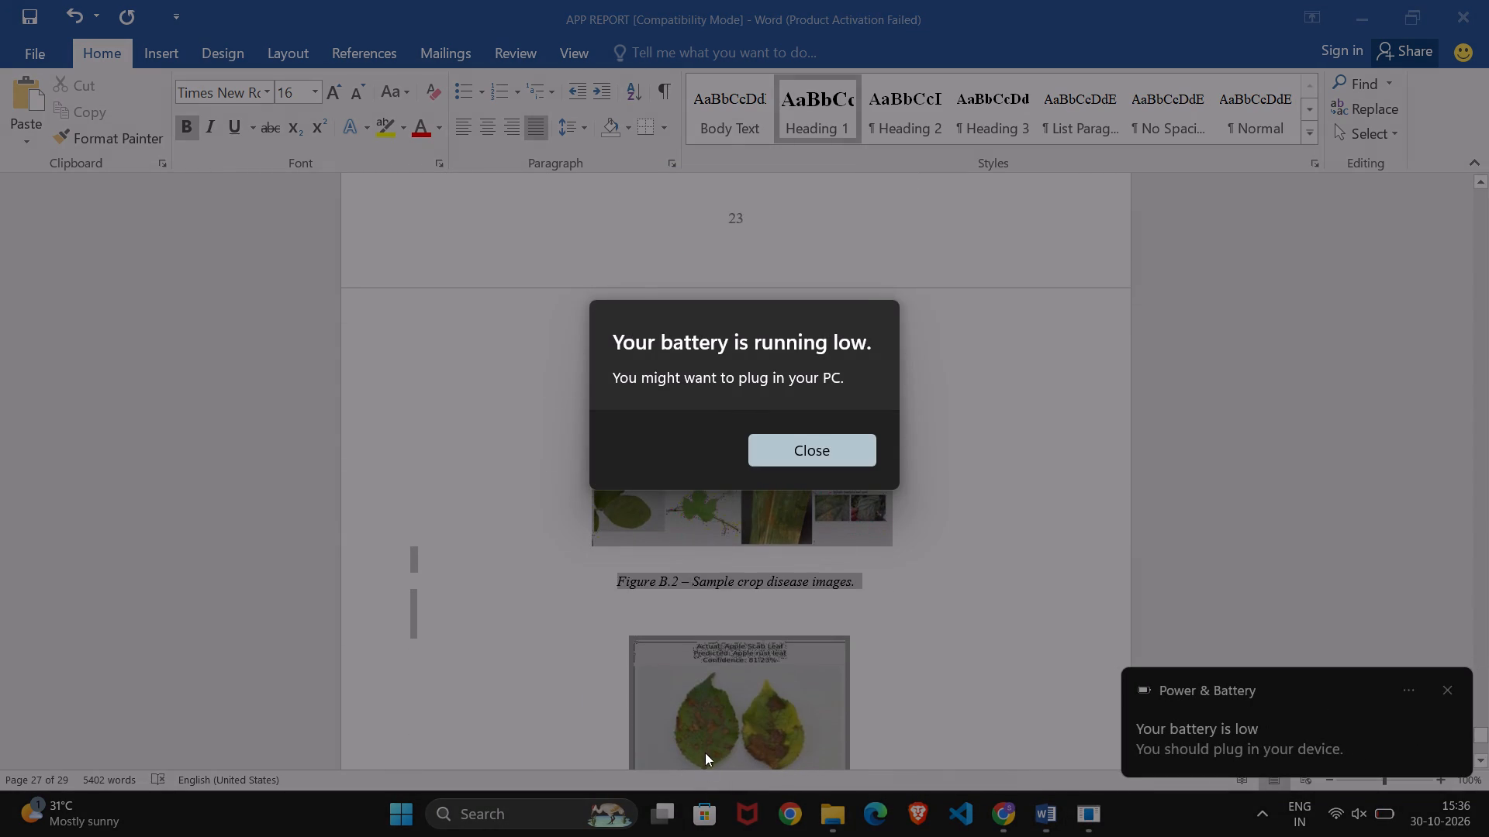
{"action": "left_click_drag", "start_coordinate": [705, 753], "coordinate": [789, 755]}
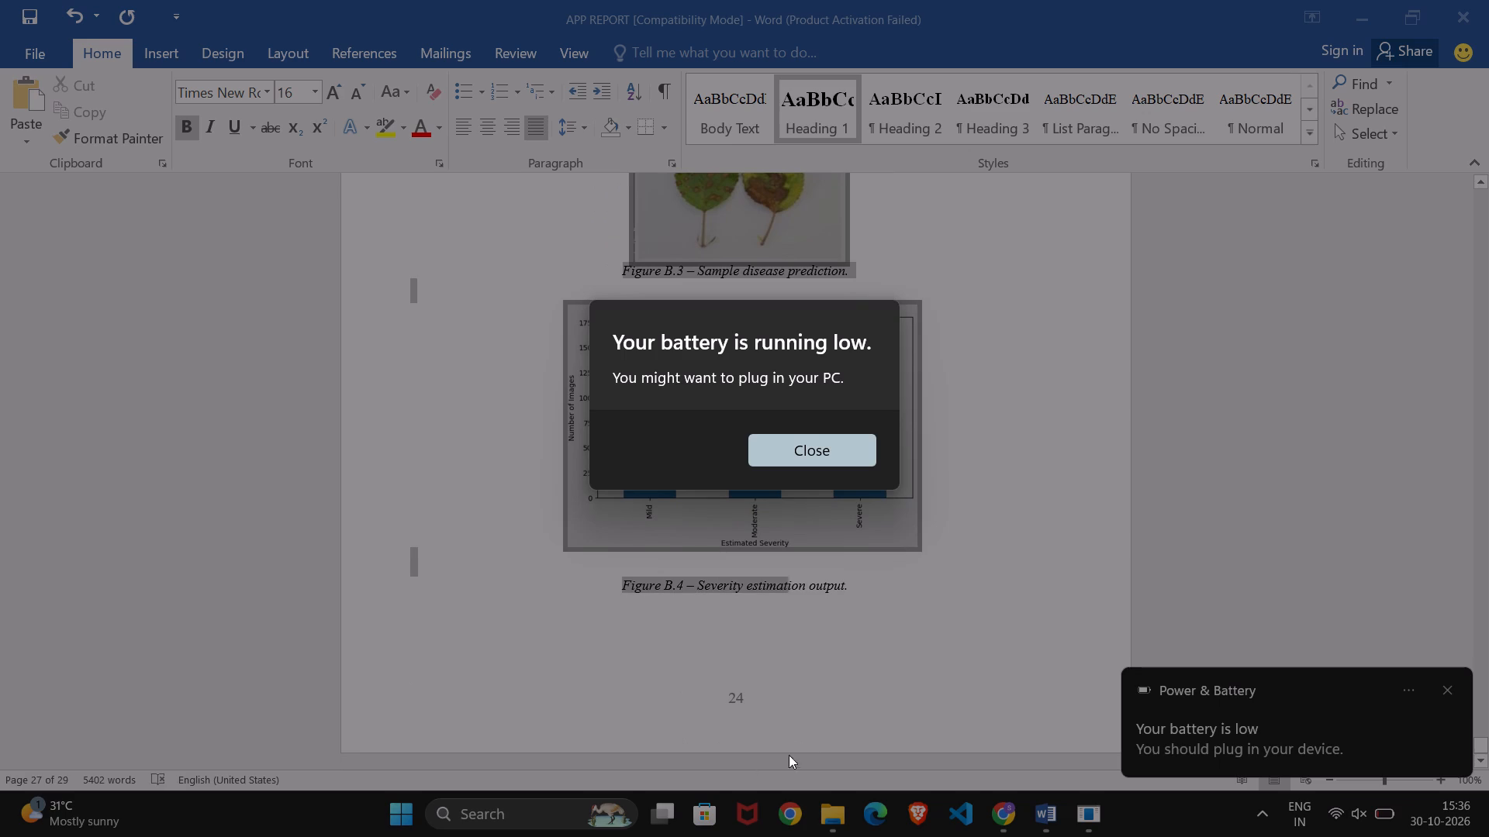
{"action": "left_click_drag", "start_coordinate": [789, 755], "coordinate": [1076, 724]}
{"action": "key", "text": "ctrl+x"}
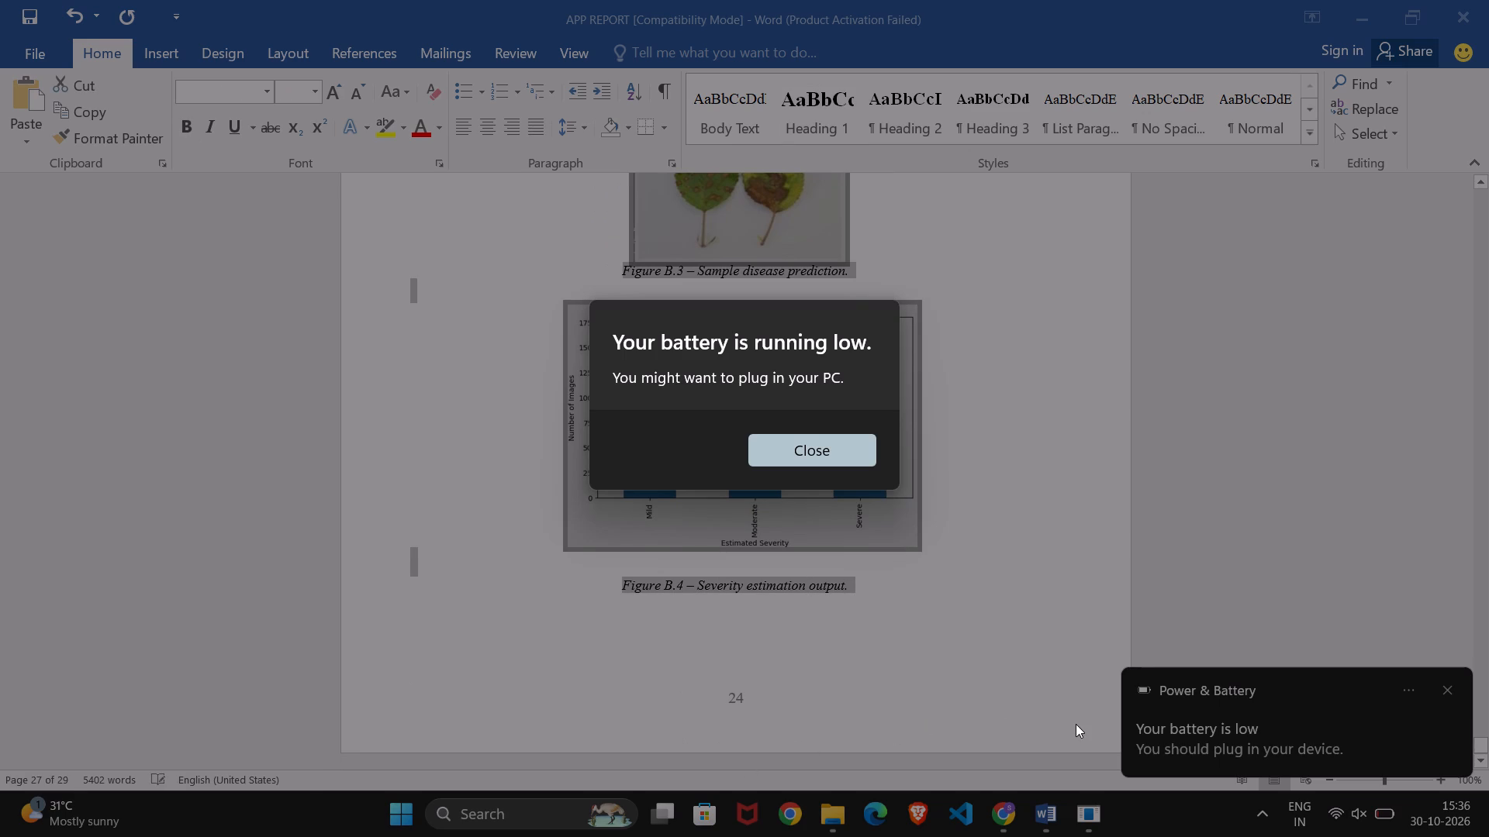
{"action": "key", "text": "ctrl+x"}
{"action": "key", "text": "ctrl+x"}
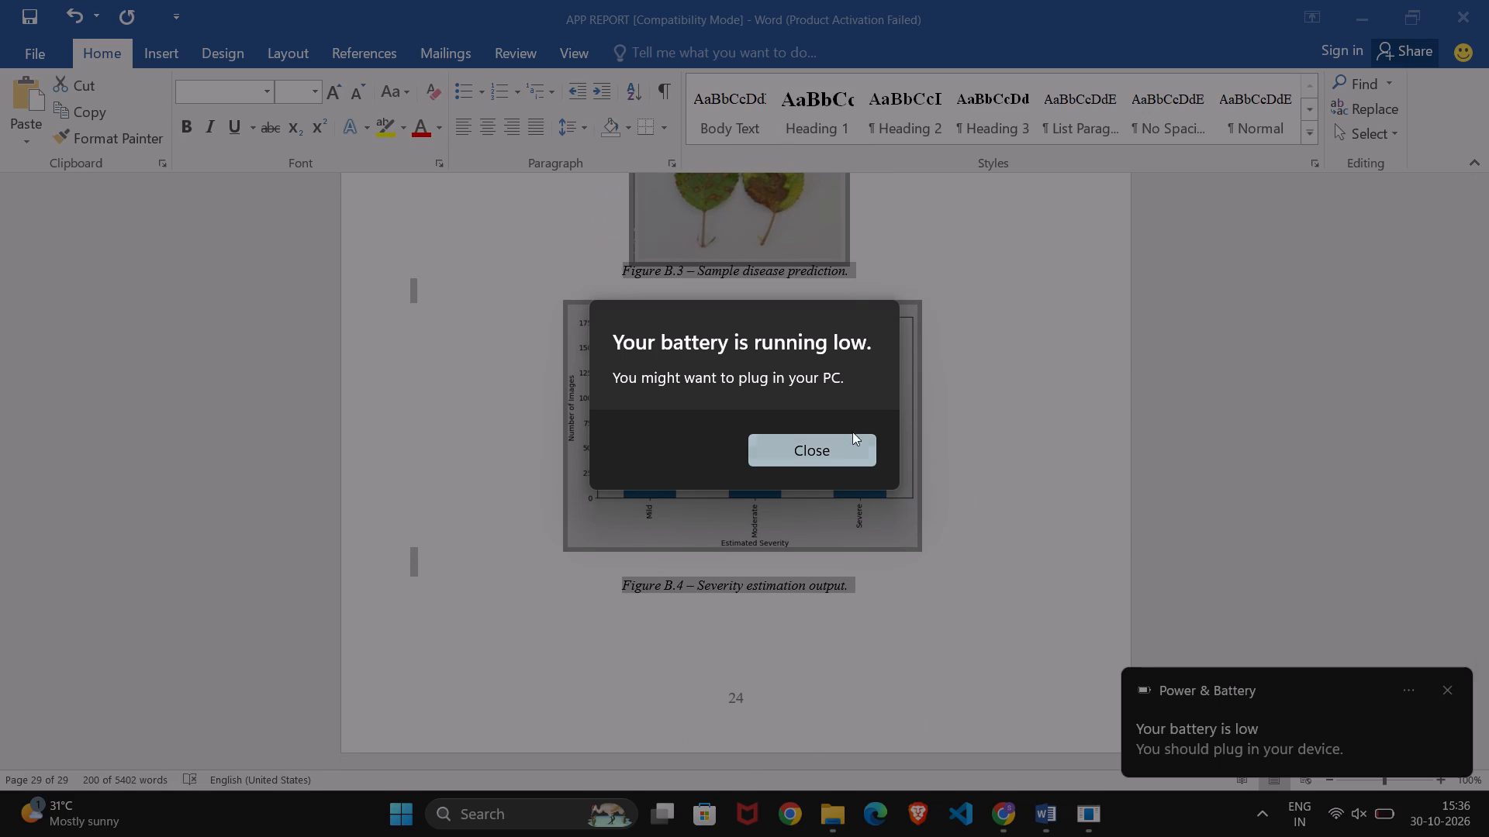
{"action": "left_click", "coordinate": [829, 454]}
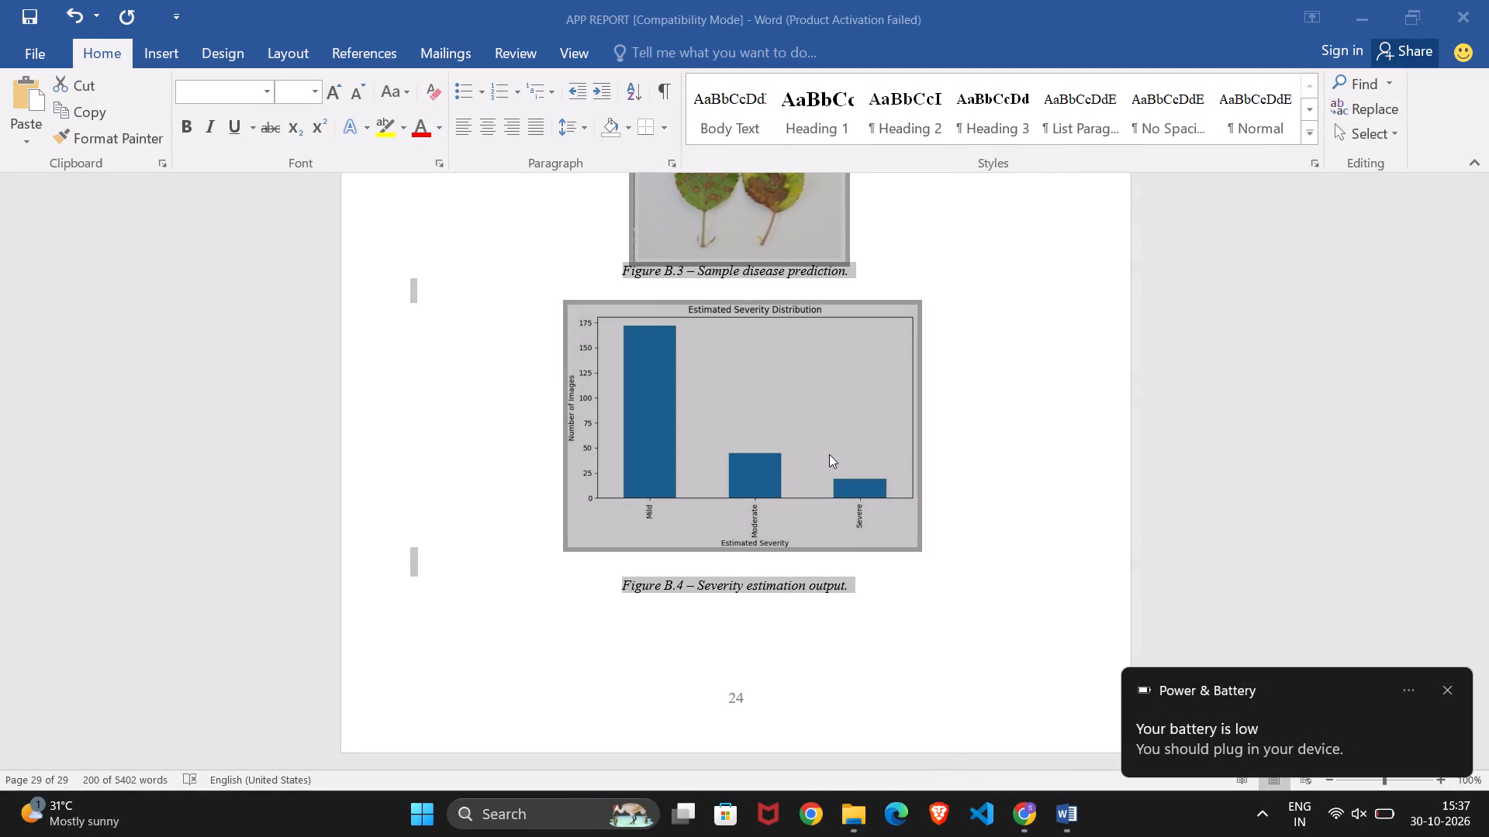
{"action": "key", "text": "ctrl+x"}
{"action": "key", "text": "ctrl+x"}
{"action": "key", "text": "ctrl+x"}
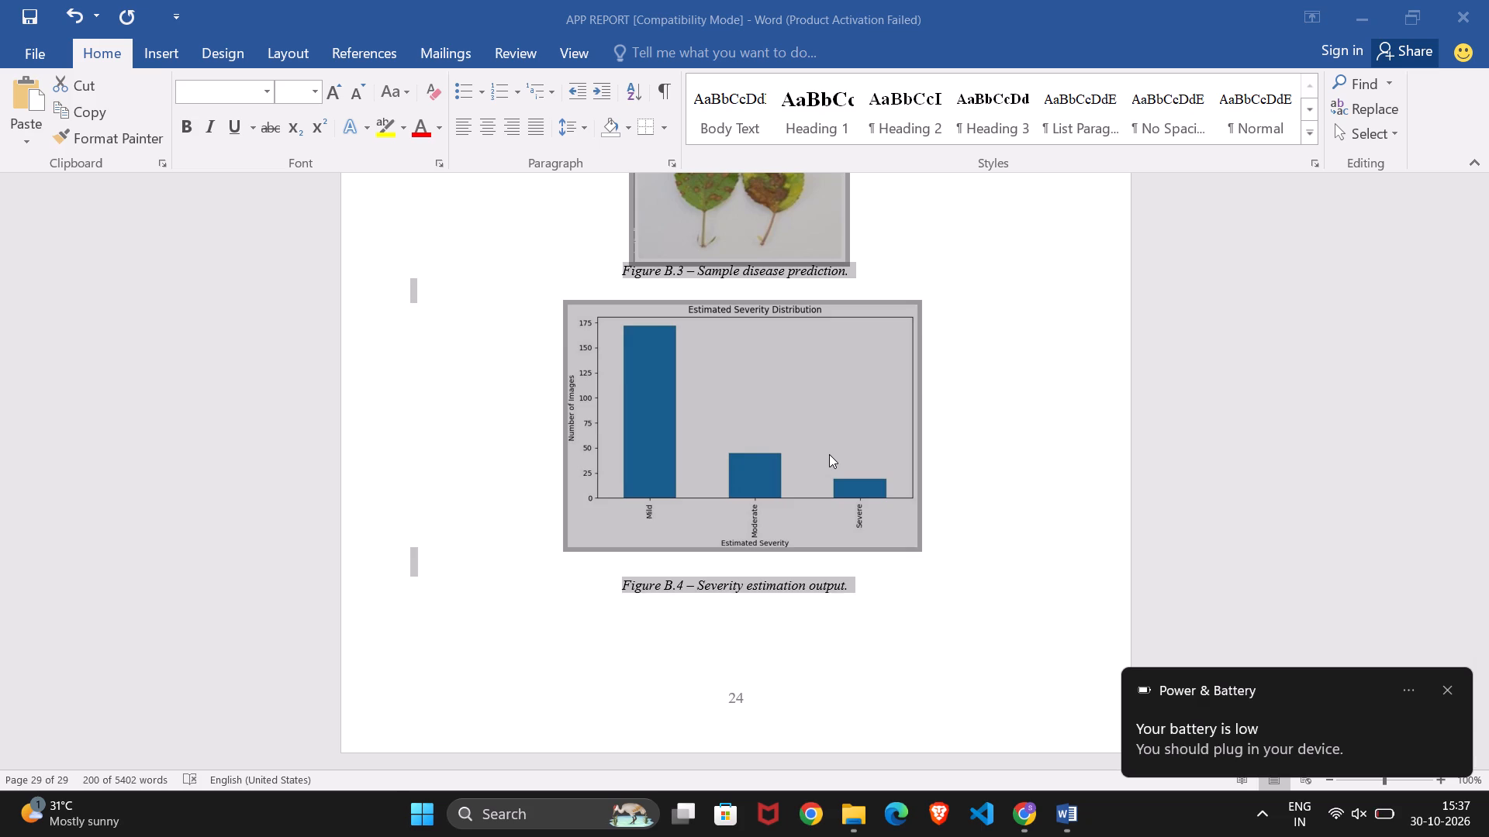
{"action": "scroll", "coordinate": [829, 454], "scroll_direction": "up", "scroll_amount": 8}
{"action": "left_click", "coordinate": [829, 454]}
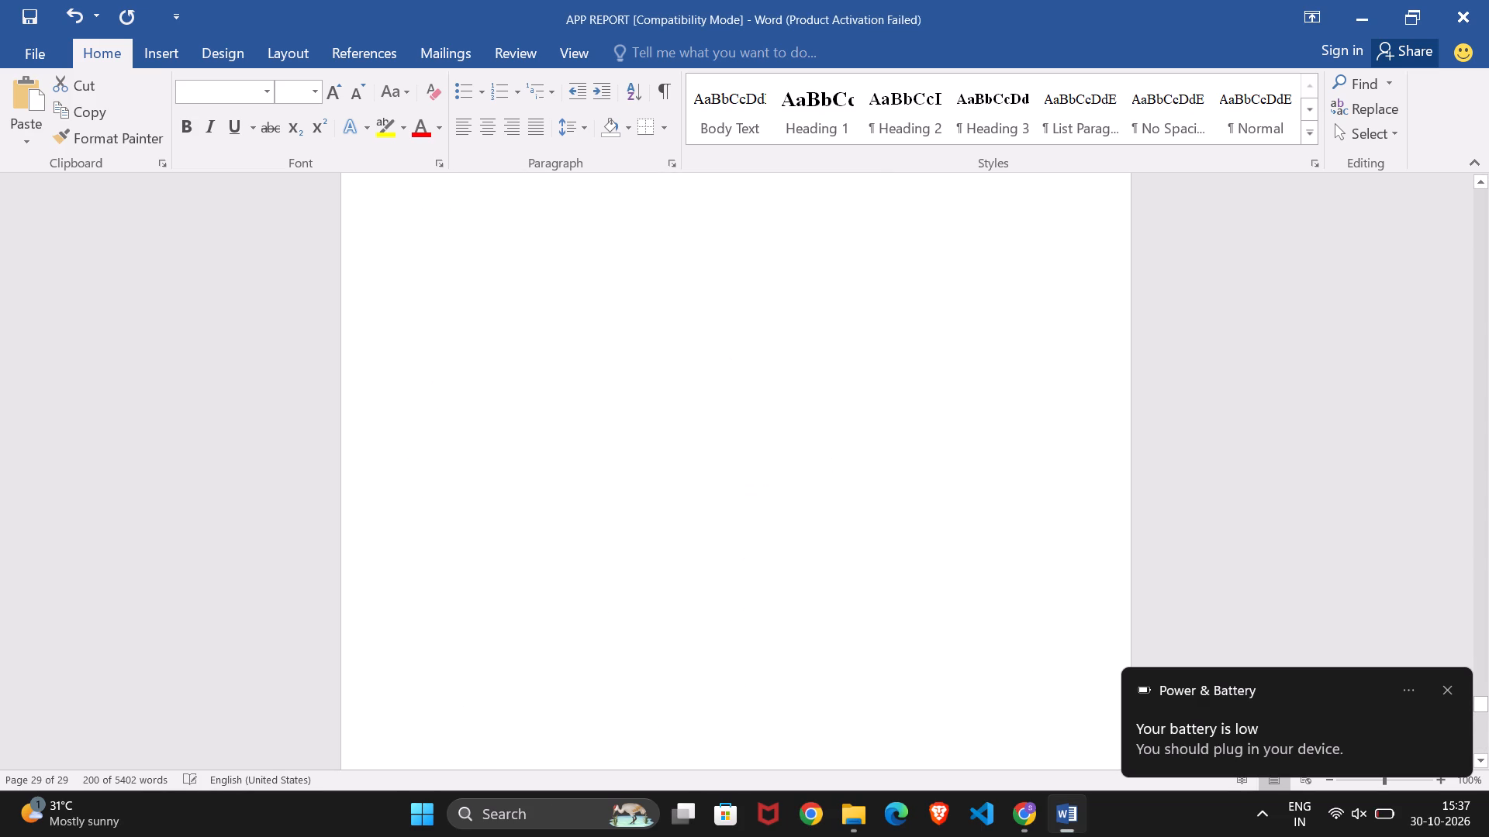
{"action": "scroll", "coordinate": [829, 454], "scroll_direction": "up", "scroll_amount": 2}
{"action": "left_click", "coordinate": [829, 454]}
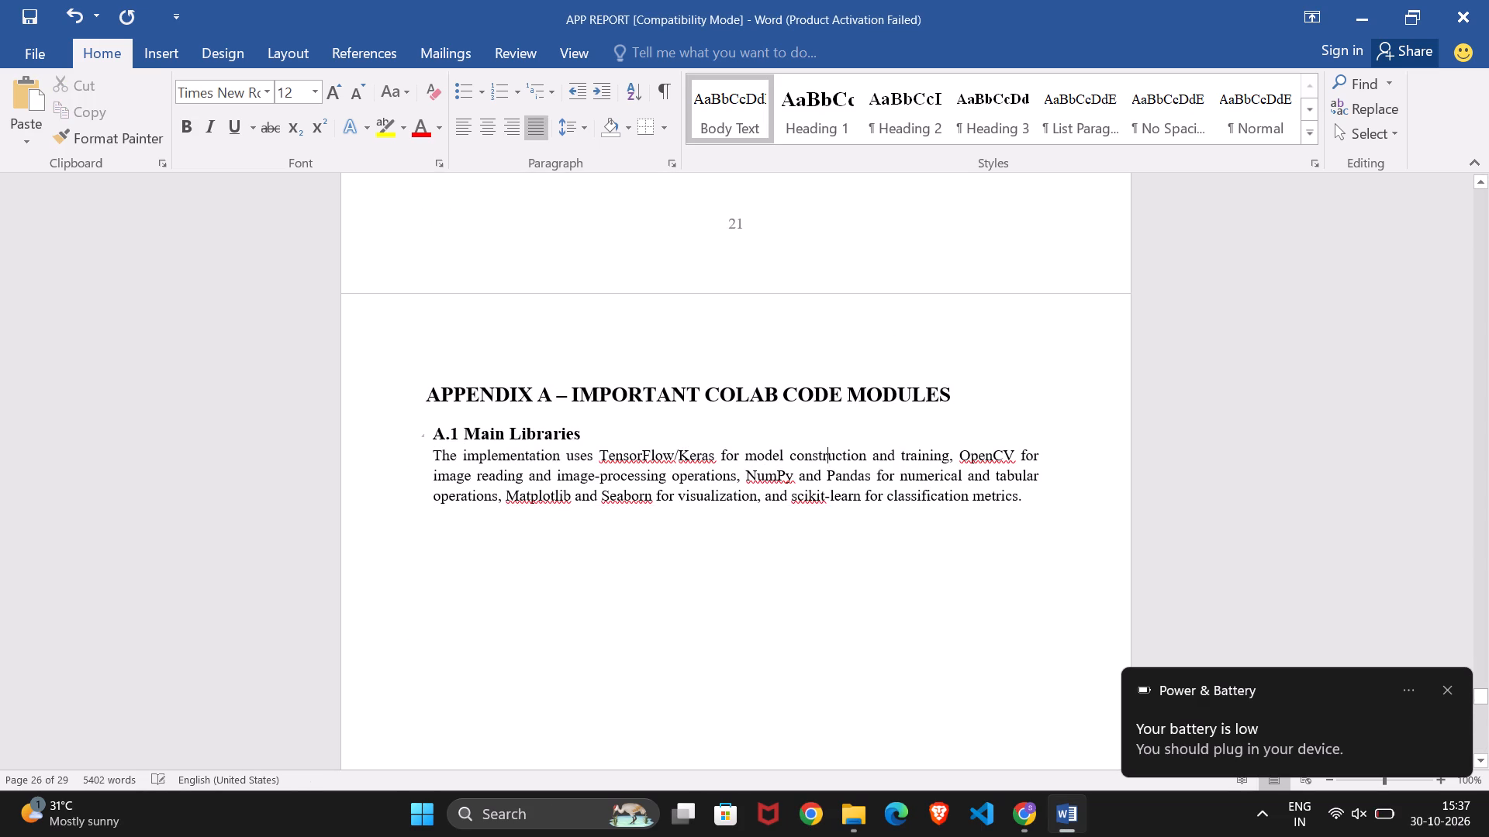
Cut all content from the APPENDIX A heading through the Figure B.4 caption at the document's end.
{"action": "left_click_drag", "start_coordinate": [430, 390], "coordinate": [611, 836]}
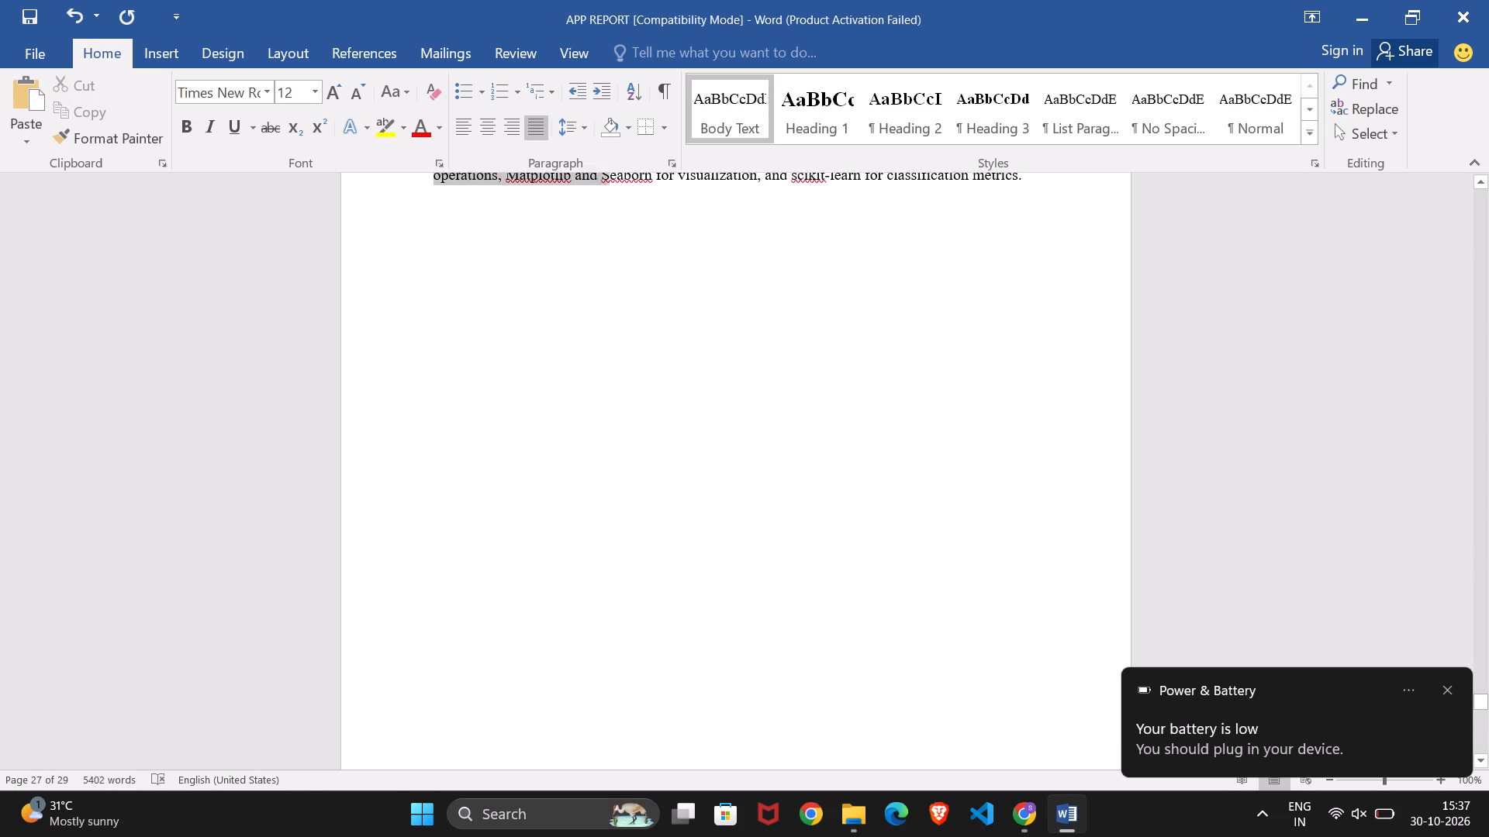
{"action": "left_click_drag", "start_coordinate": [611, 836], "coordinate": [862, 744]}
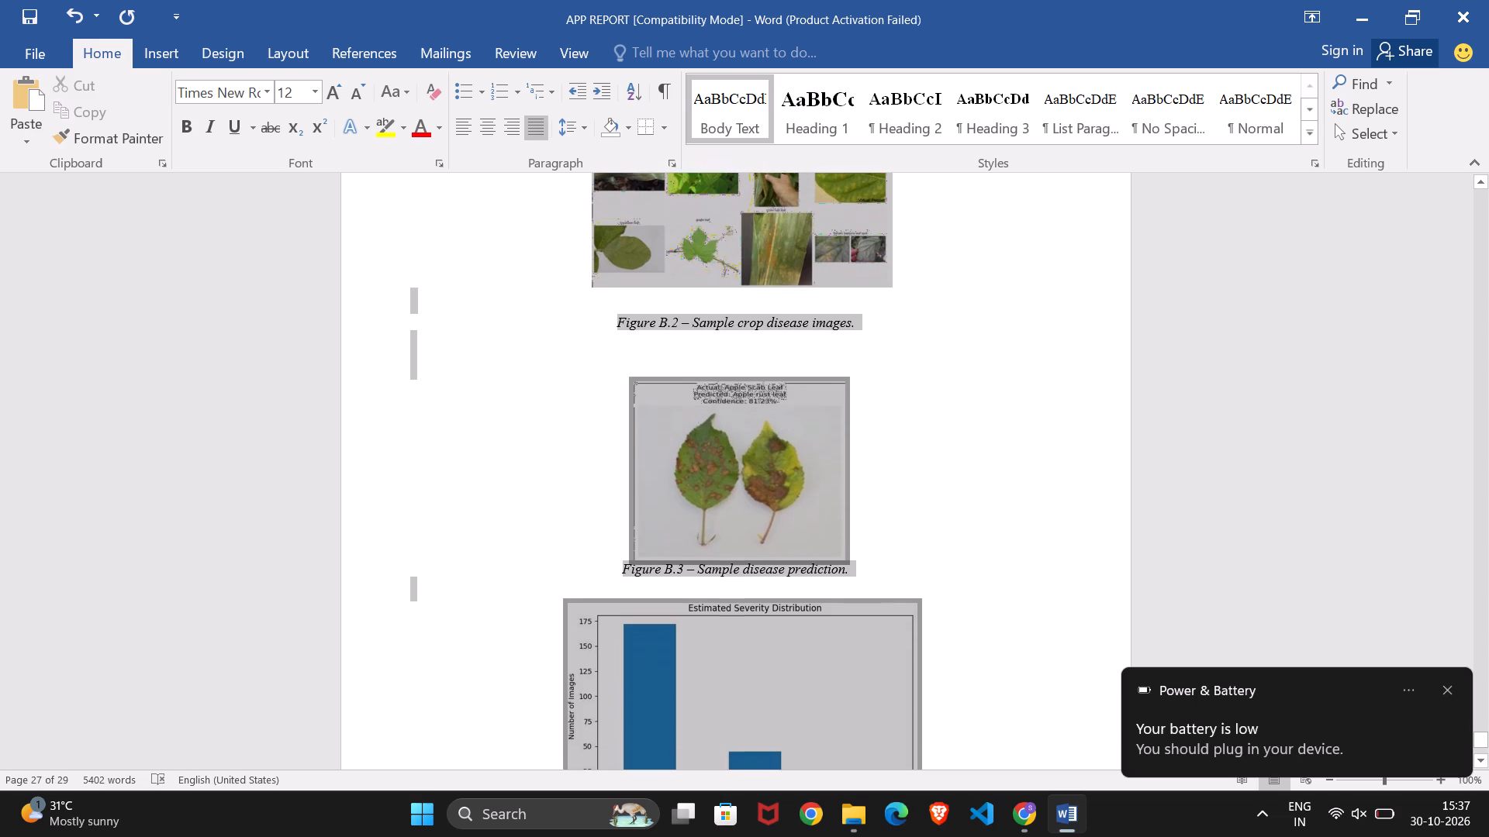
{"action": "left_click_drag", "start_coordinate": [862, 744], "coordinate": [1051, 784]}
{"action": "key", "text": "ctrl+x"}
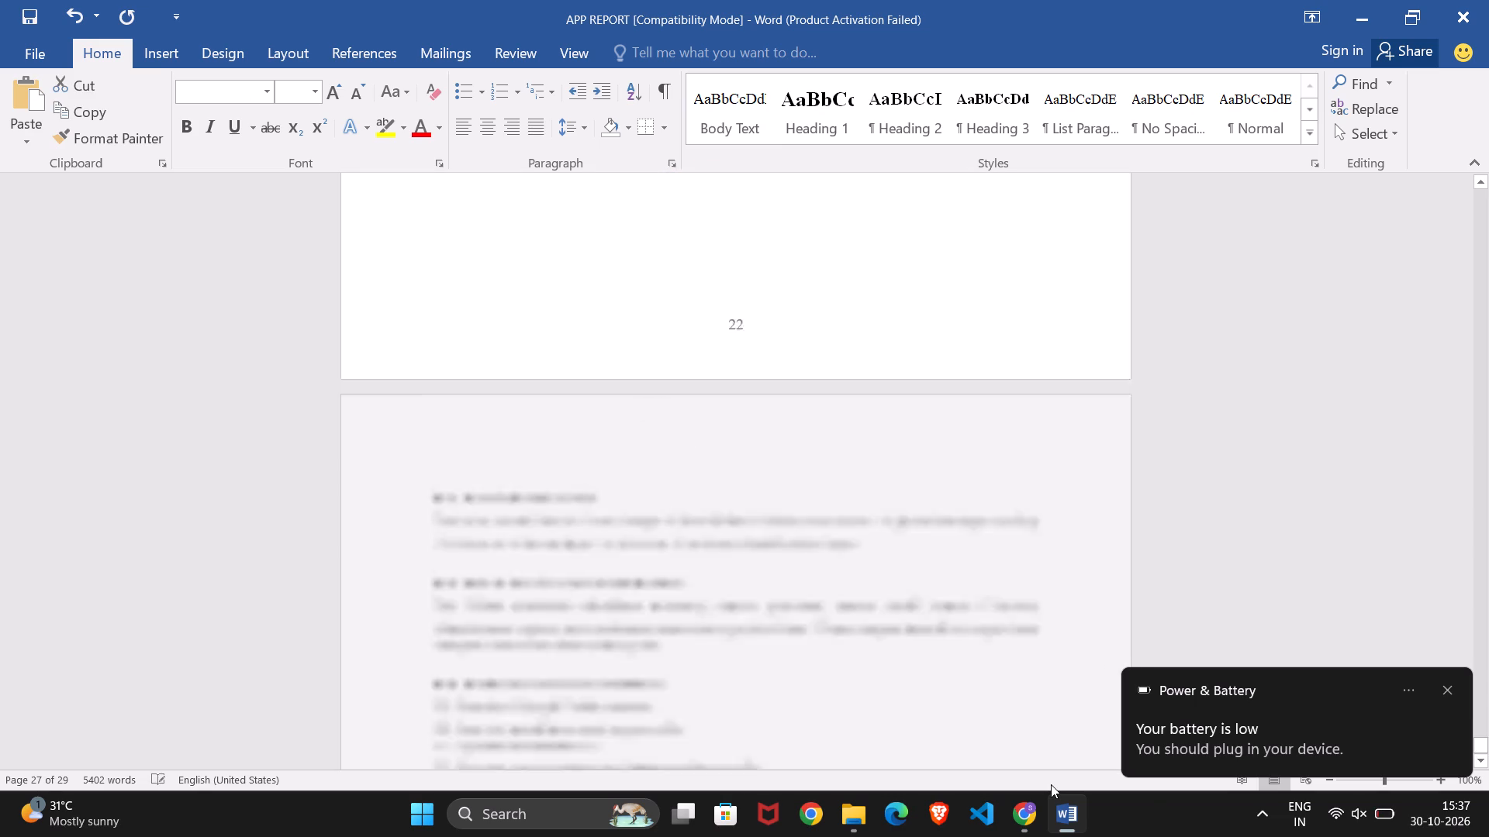
Delete the blank lines and empty pages that follow the 9.4 Research Paper Attachment link.
{"action": "scroll", "coordinate": [1051, 784], "scroll_direction": "up", "scroll_amount": 12}
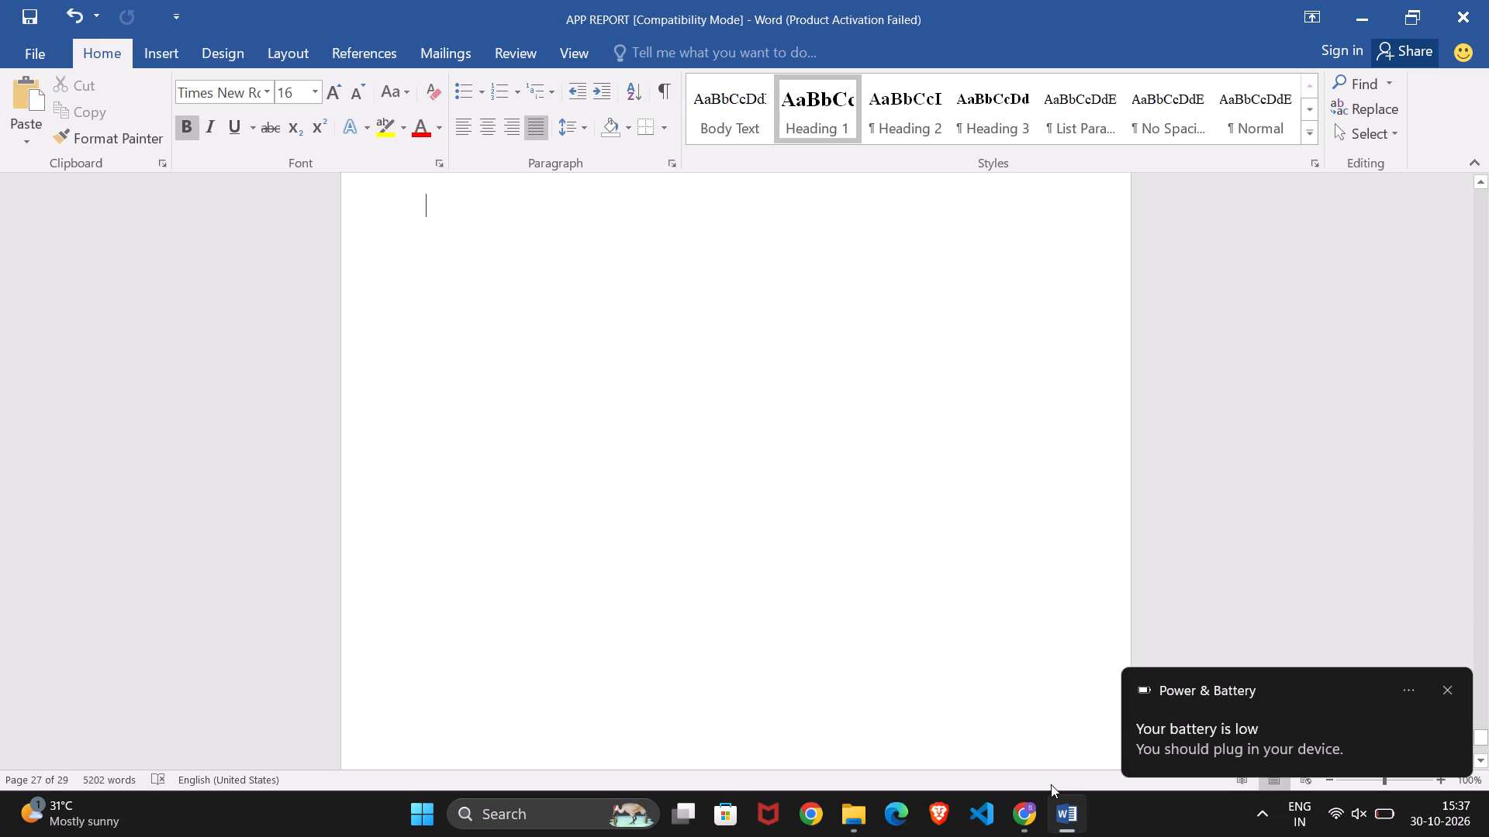
{"action": "scroll", "coordinate": [883, 506], "scroll_direction": "up", "scroll_amount": 6}
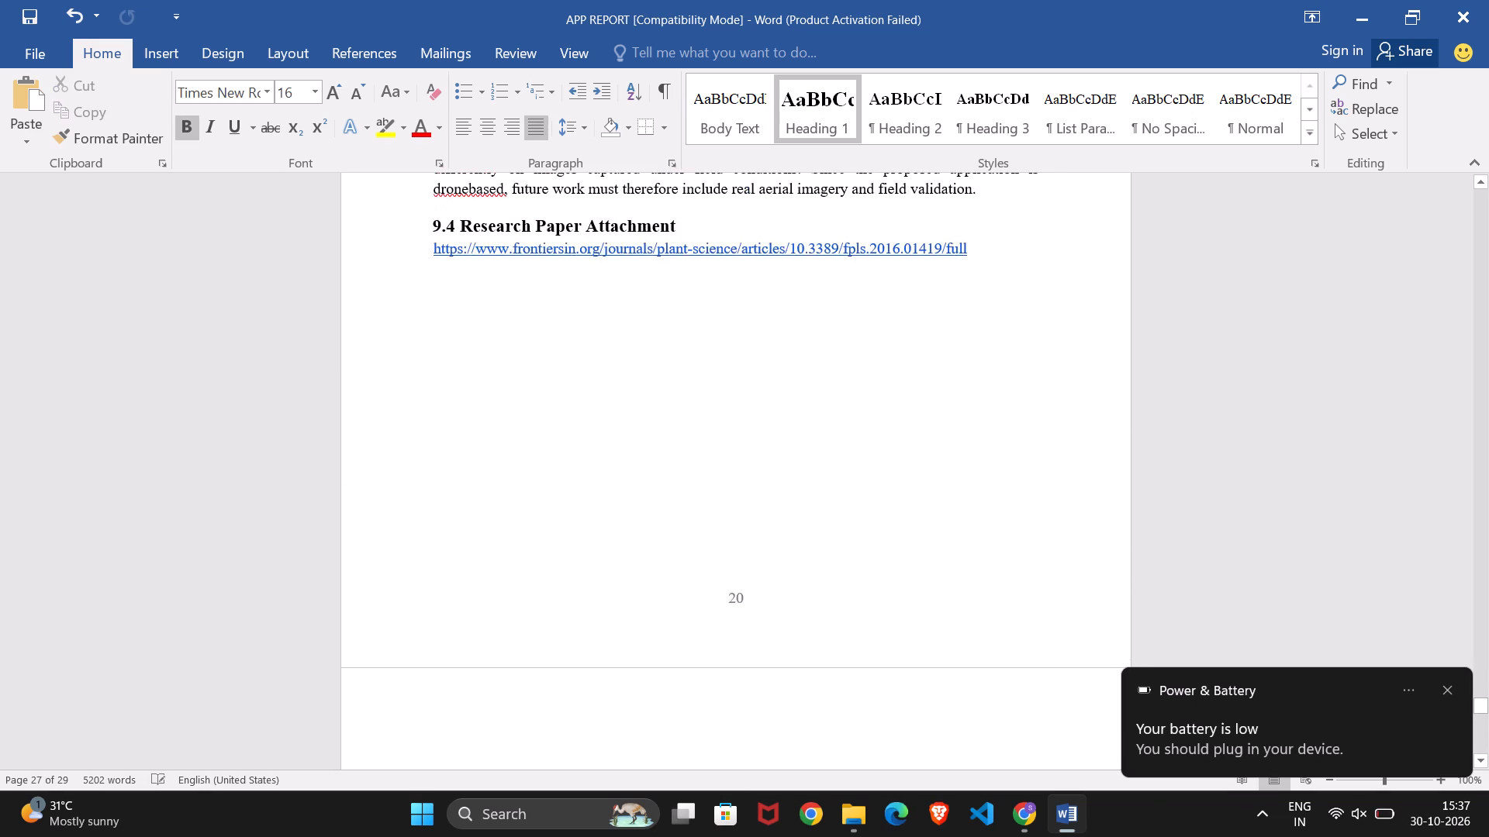
{"action": "scroll", "coordinate": [883, 506], "scroll_direction": "up", "scroll_amount": 1}
{"action": "scroll", "coordinate": [819, 488], "scroll_direction": "down", "scroll_amount": 1}
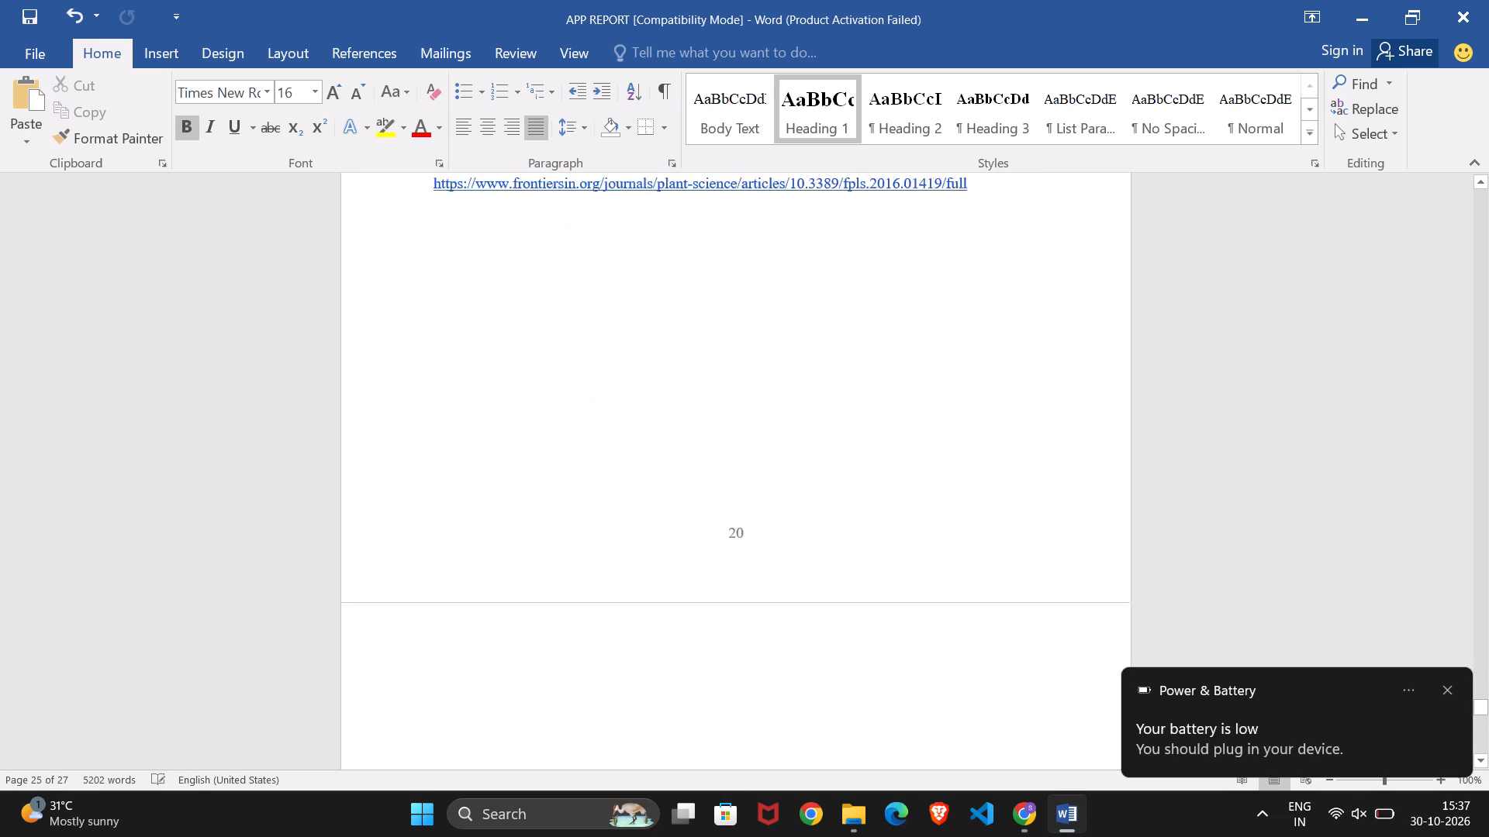
{"action": "scroll", "coordinate": [819, 488], "scroll_direction": "down", "scroll_amount": 1}
{"action": "scroll", "coordinate": [819, 488], "scroll_direction": "up", "scroll_amount": 2}
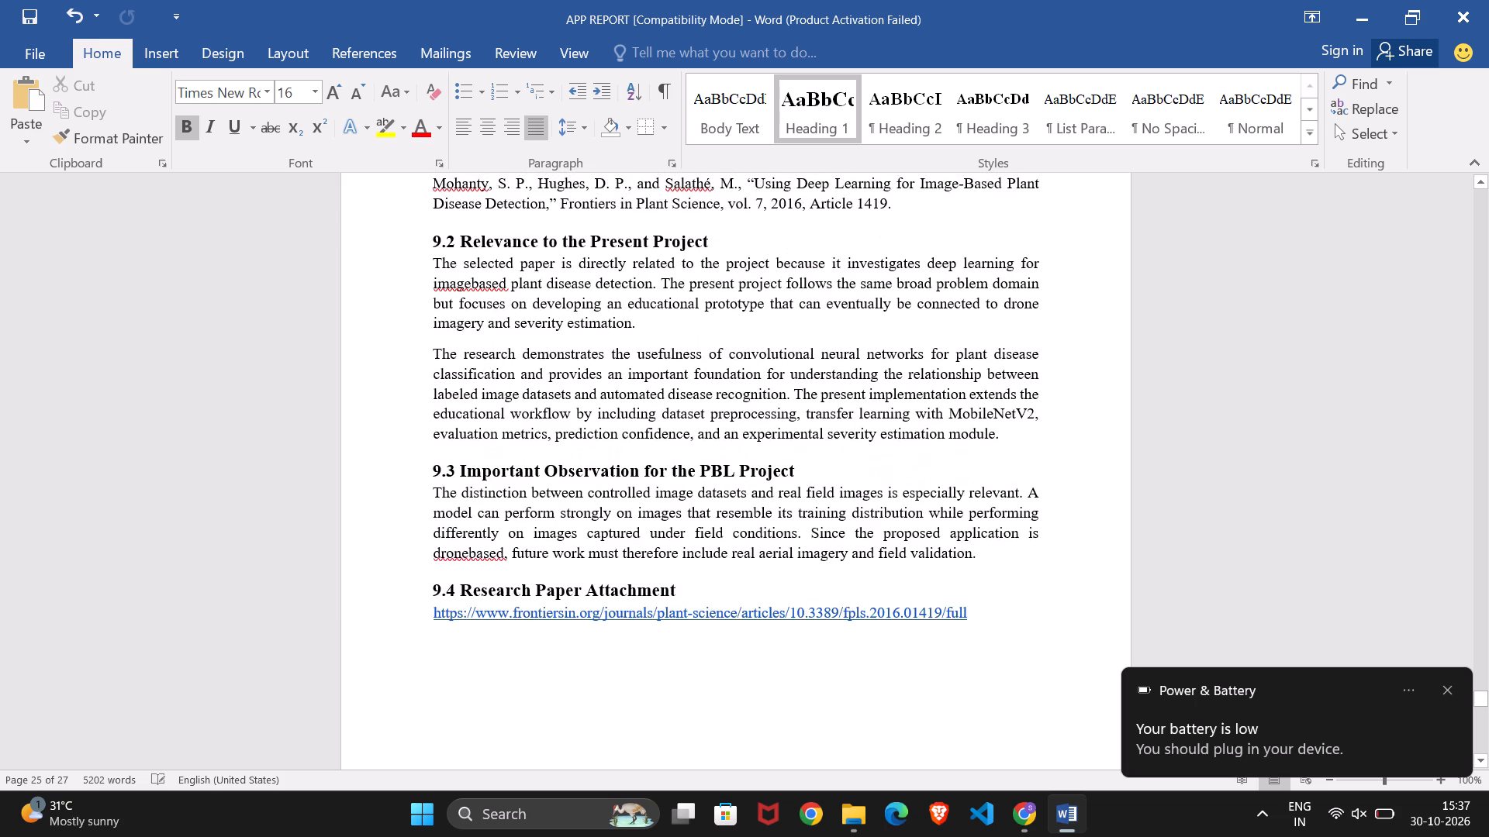
{"action": "scroll", "coordinate": [819, 488], "scroll_direction": "up", "scroll_amount": 1}
{"action": "scroll", "coordinate": [865, 551], "scroll_direction": "down", "scroll_amount": 3}
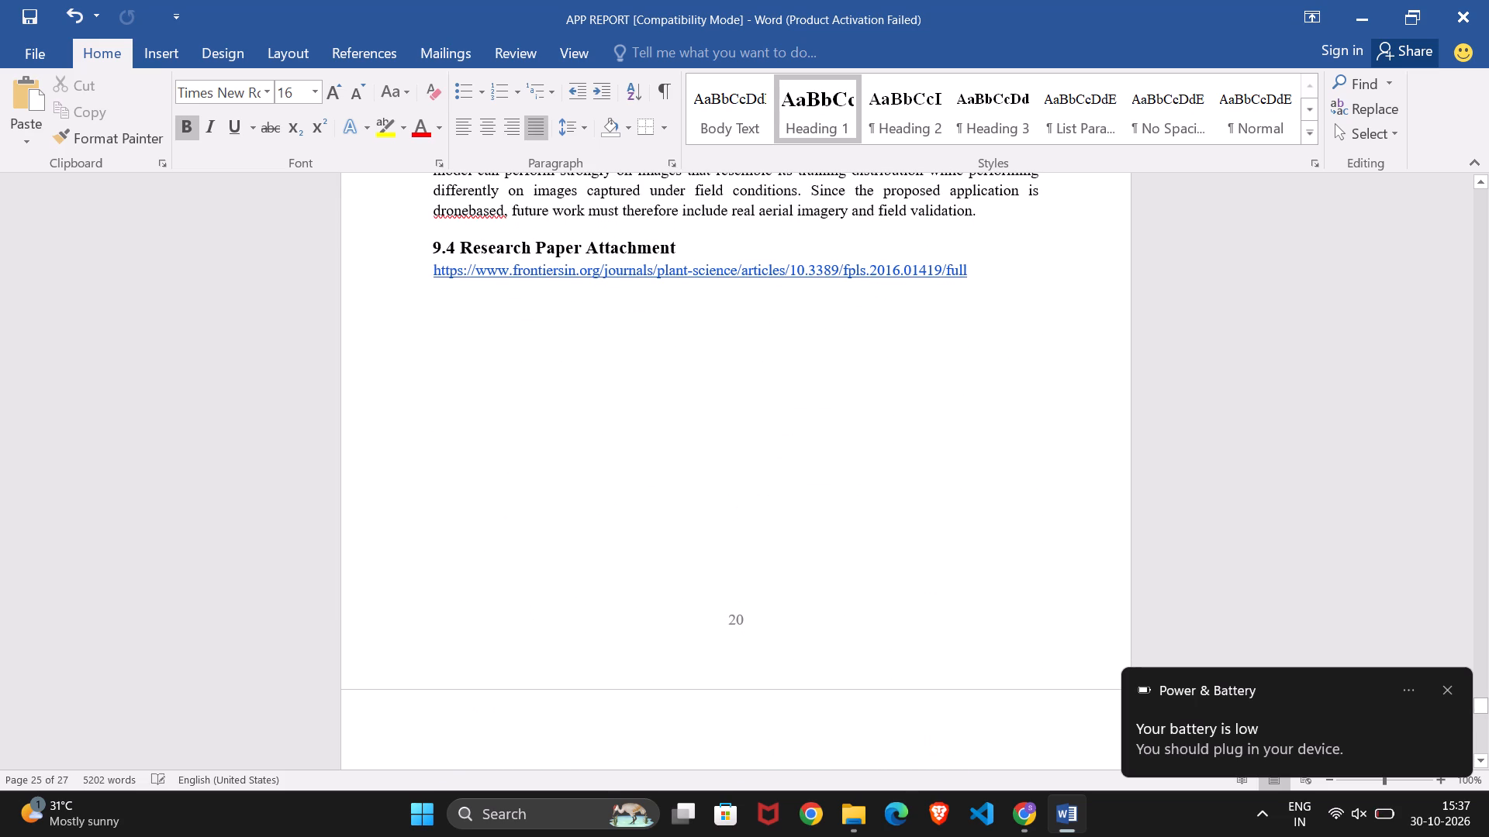
{"action": "scroll", "coordinate": [722, 622], "scroll_direction": "down", "scroll_amount": 2}
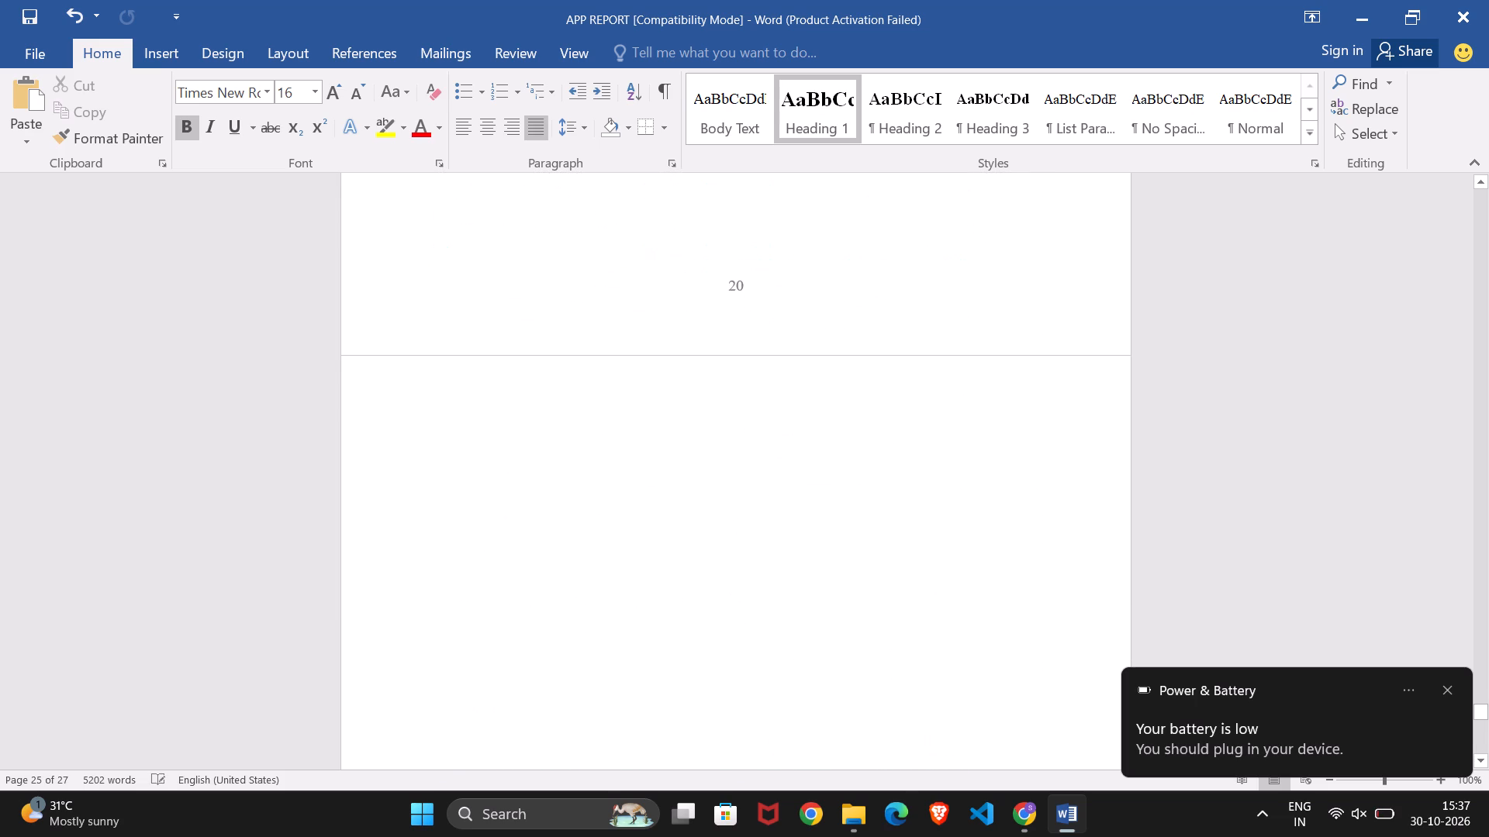
{"action": "left_click", "coordinate": [627, 511]}
{"action": "left_click", "coordinate": [627, 511]}
{"action": "key", "text": "BackSpace"}
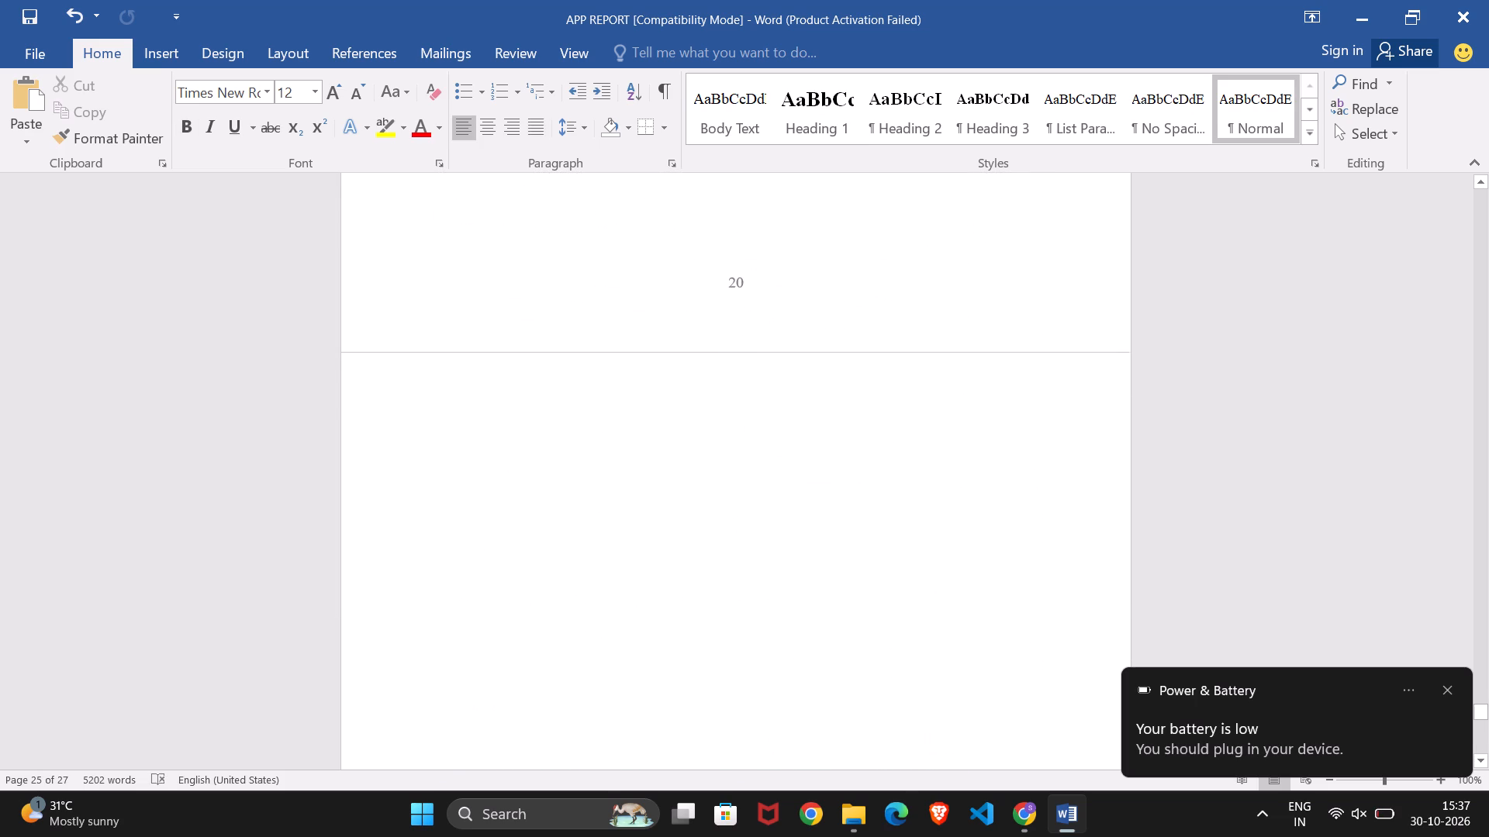
{"action": "key", "text": "Right"}
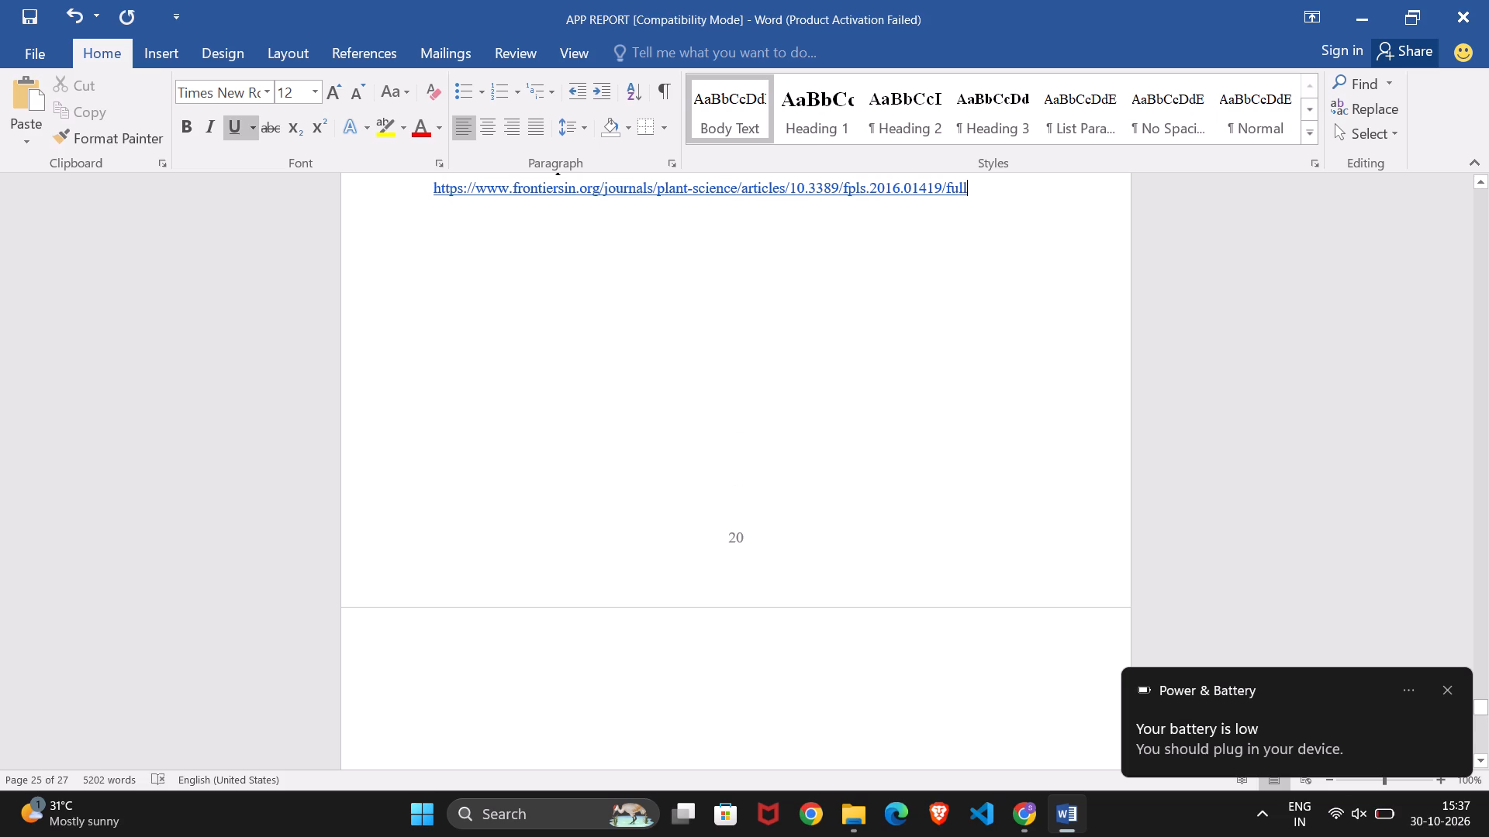
{"action": "key", "text": "Delete"}
{"action": "key", "text": "Delete"}
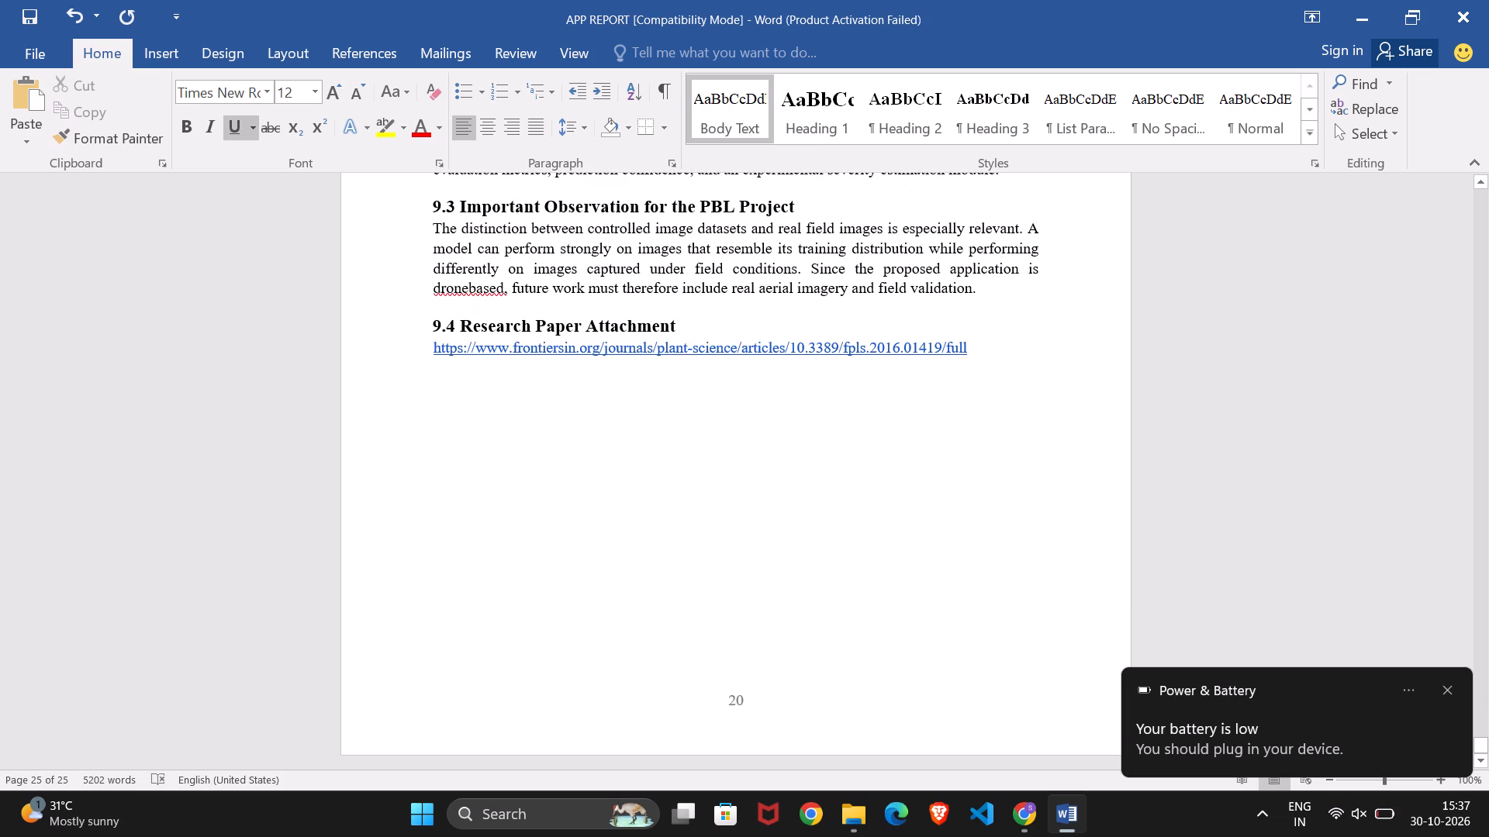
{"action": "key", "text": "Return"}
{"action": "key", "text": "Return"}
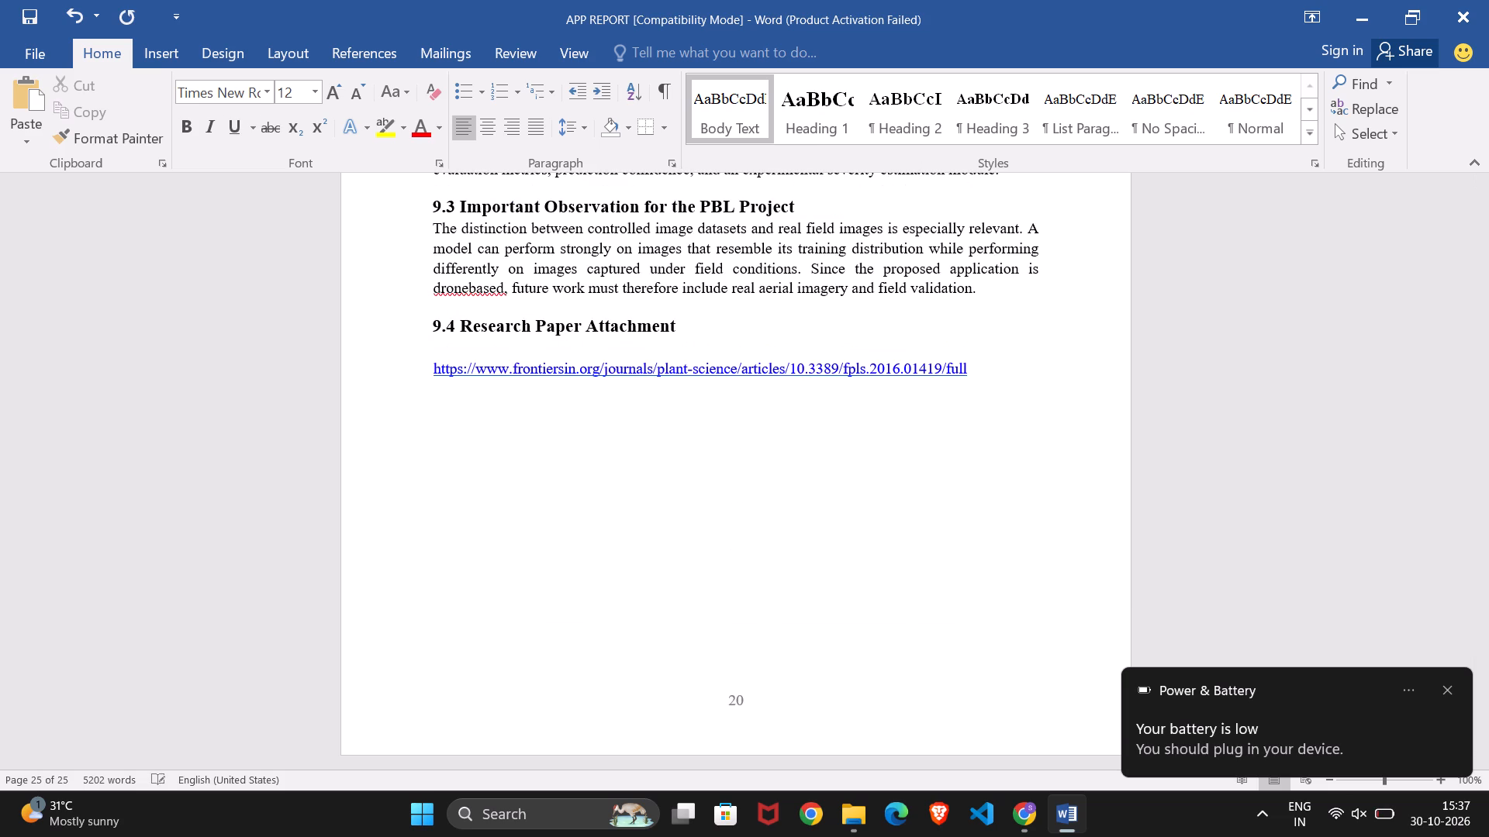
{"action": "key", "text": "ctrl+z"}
Add line breaks after the 9.4 Research Paper Attachment link and paste the cut Appendix A and B content there.
{"action": "key", "text": "End"}
{"action": "key", "text": "shift+Return"}
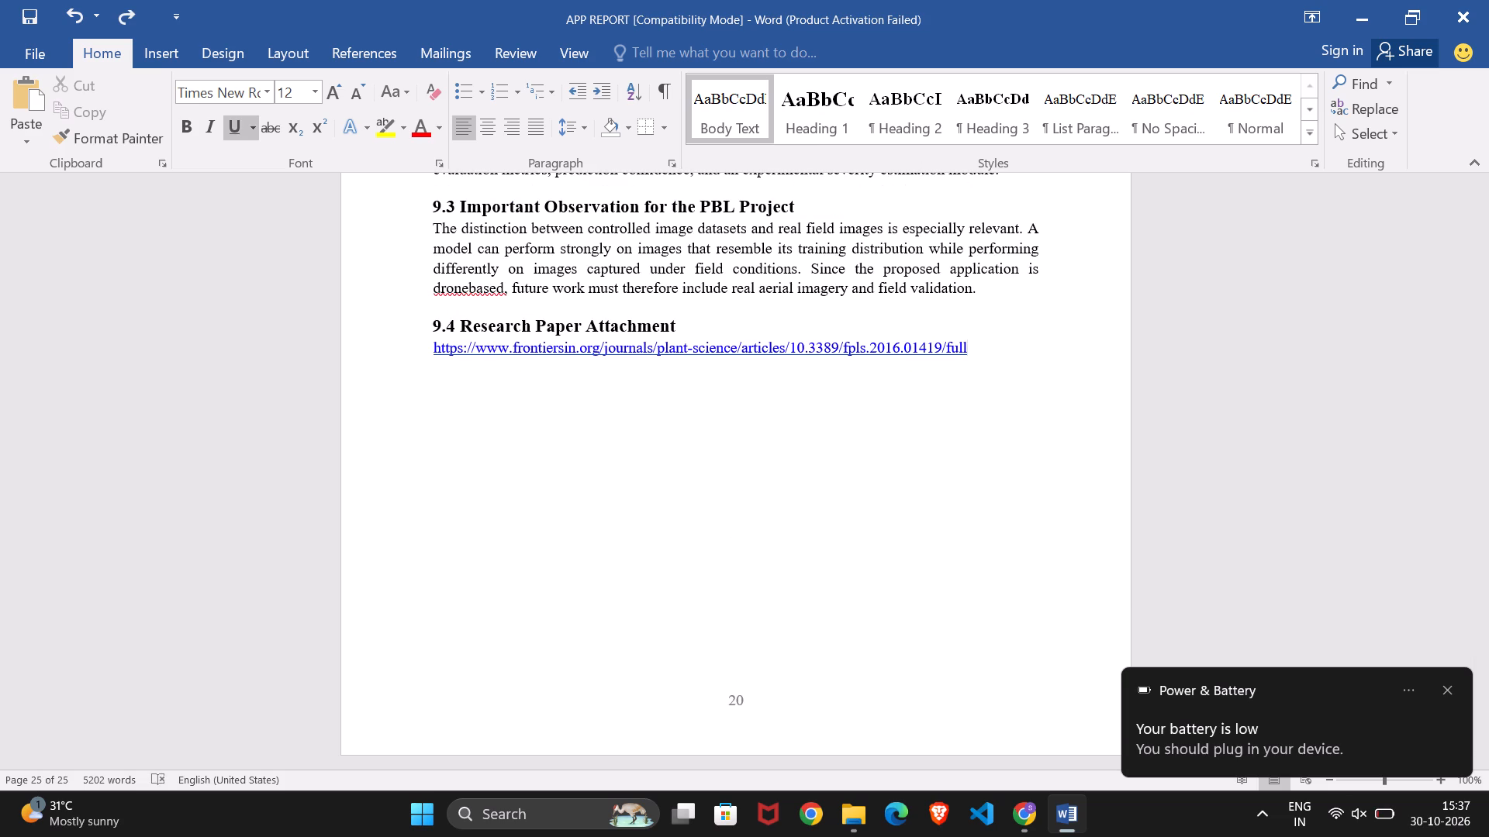
{"action": "key", "text": "shift+Return"}
{"action": "key", "text": "Return"}
{"action": "key", "text": "ctrl+v"}
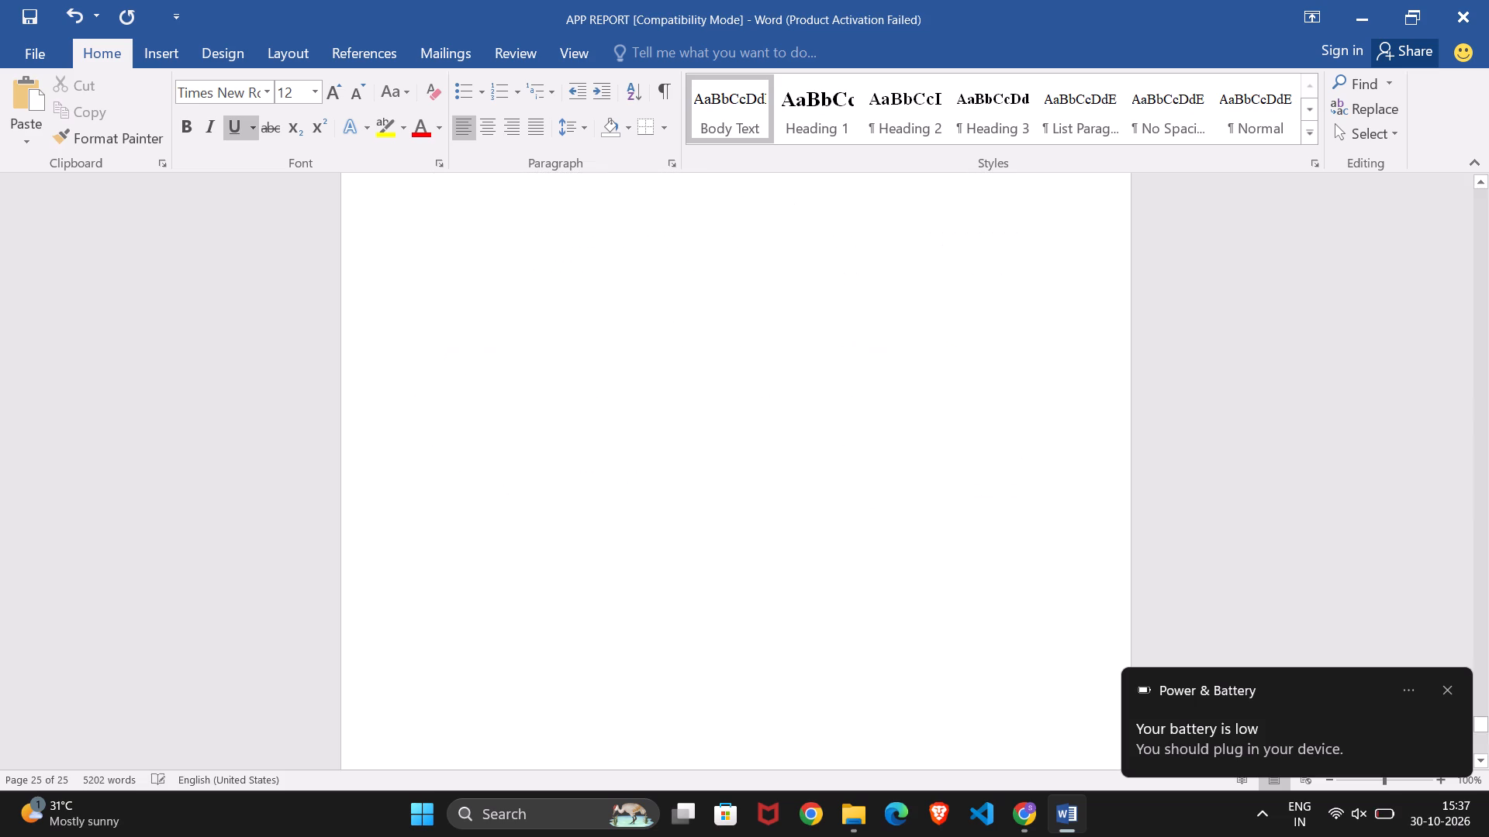
Cut the APPENDIX A heading and the A.1 Main Libraries section from below the 9.4 link on page 20.
{"action": "scroll", "coordinate": [627, 511], "scroll_direction": "up", "scroll_amount": 8}
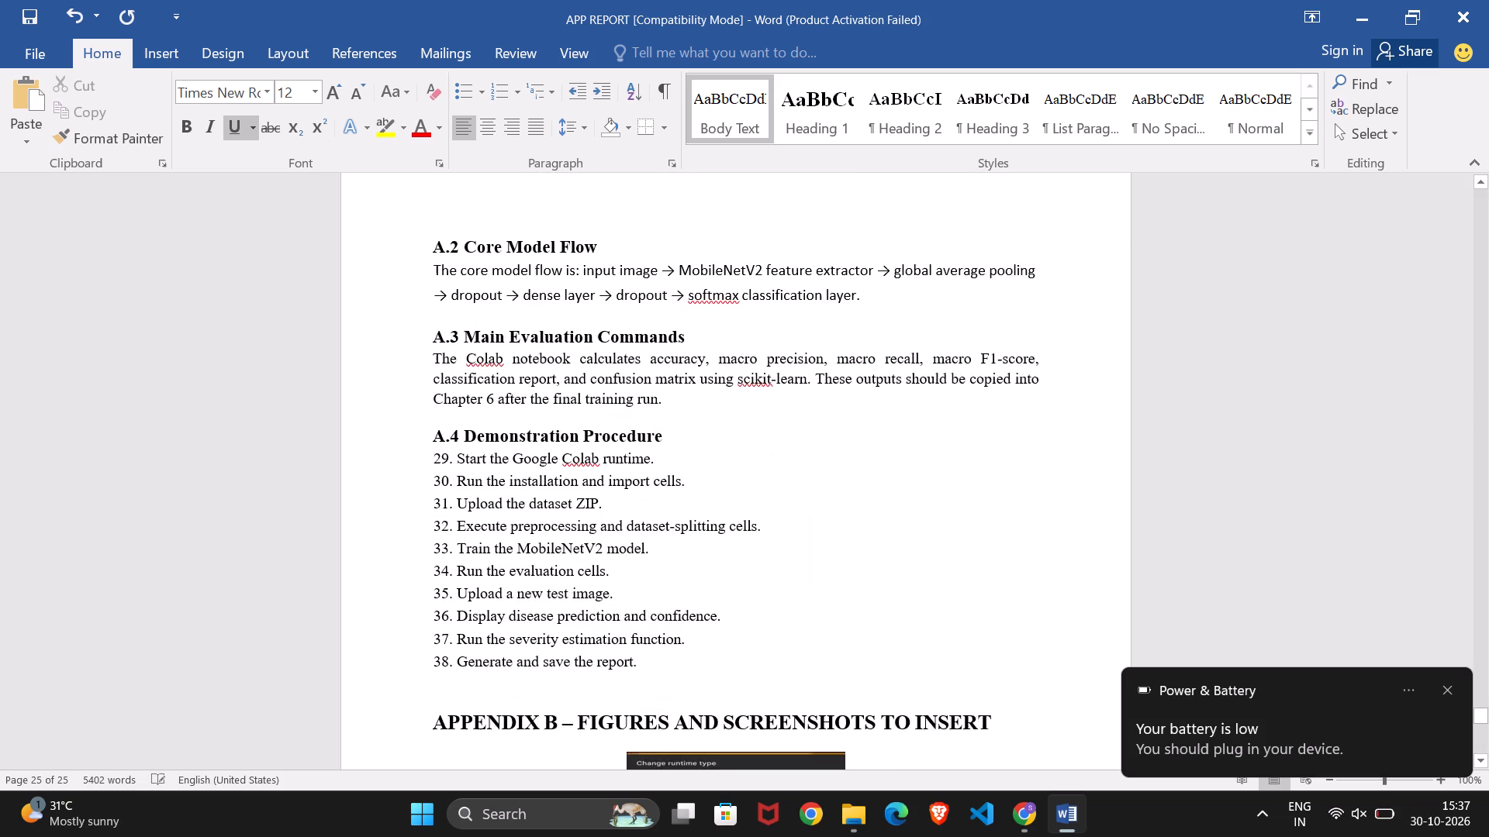
{"action": "scroll", "coordinate": [627, 511], "scroll_direction": "up", "scroll_amount": 1}
{"action": "scroll", "coordinate": [627, 511], "scroll_direction": "right", "scroll_amount": 1}
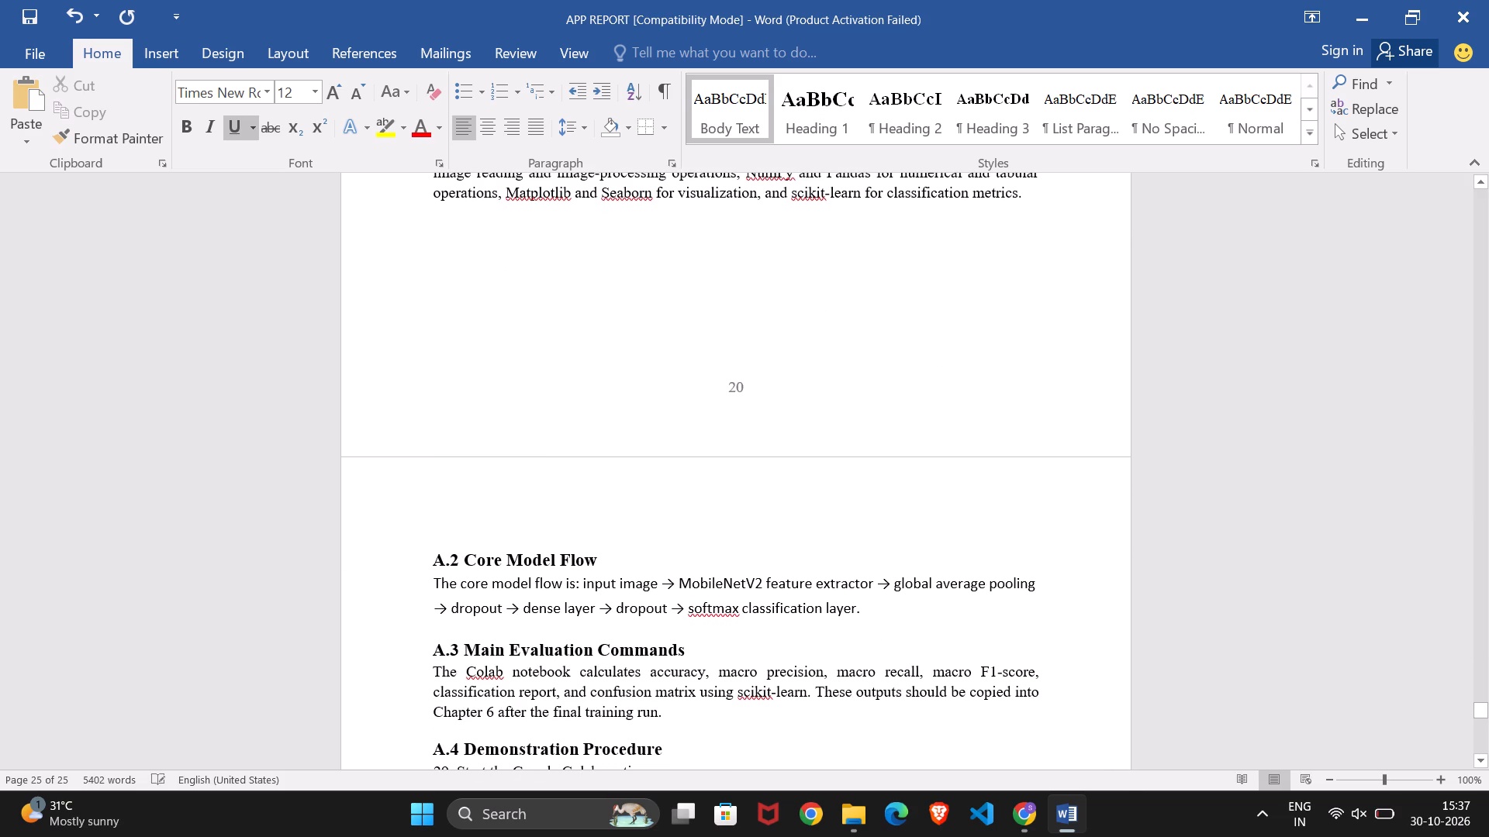
{"action": "scroll", "coordinate": [470, 532], "scroll_direction": "up", "scroll_amount": 1}
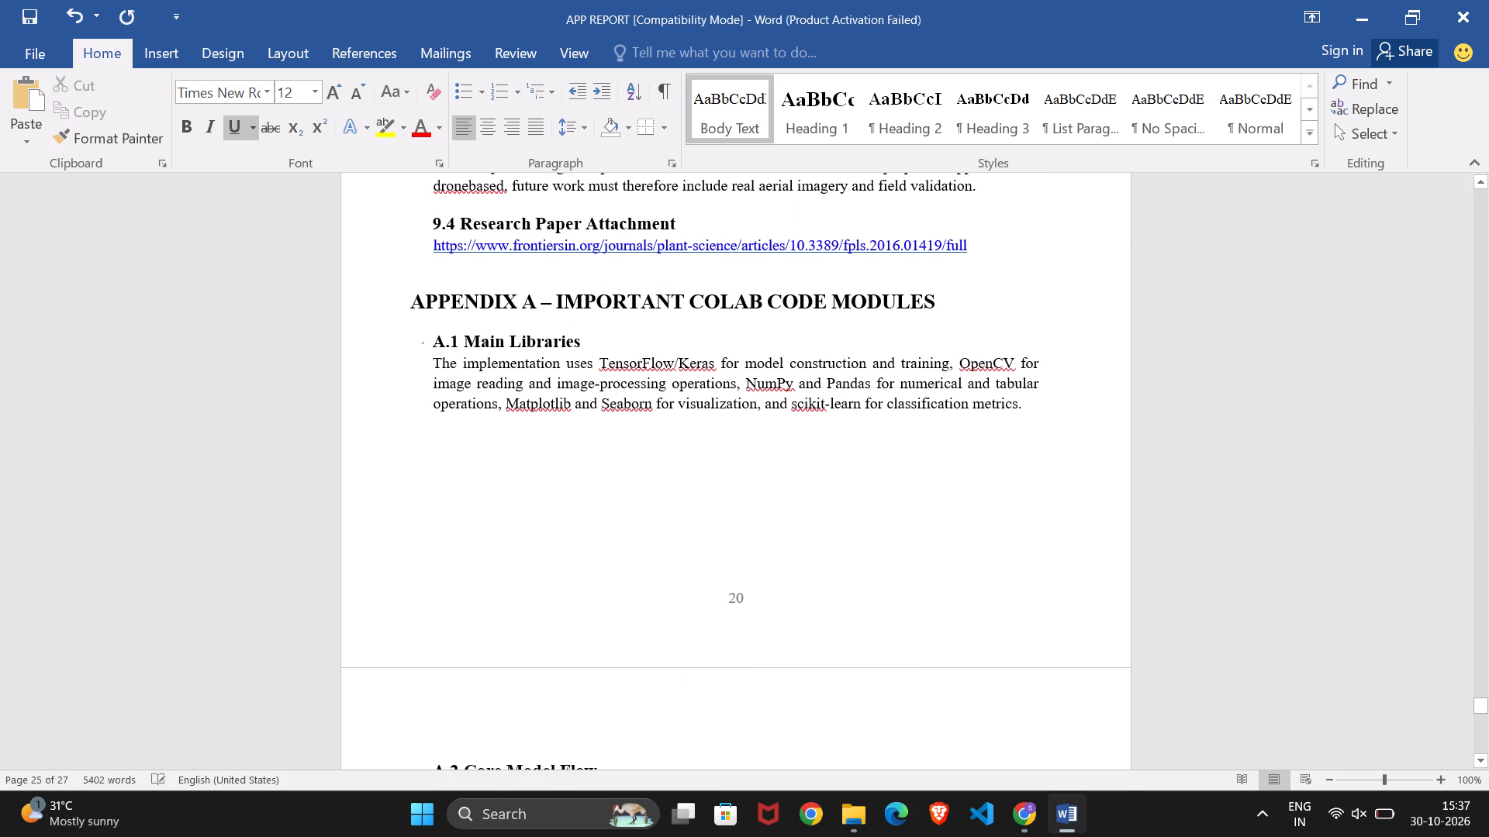
{"action": "left_click_drag", "start_coordinate": [411, 294], "coordinate": [1105, 423]}
{"action": "key", "text": "ctrl+x"}
Paste the cut APPENDIX A heading and A.1 Main Libraries section before the Core Model Flow heading on the page after page 20.
{"action": "scroll", "coordinate": [1105, 423], "scroll_direction": "down", "scroll_amount": 2}
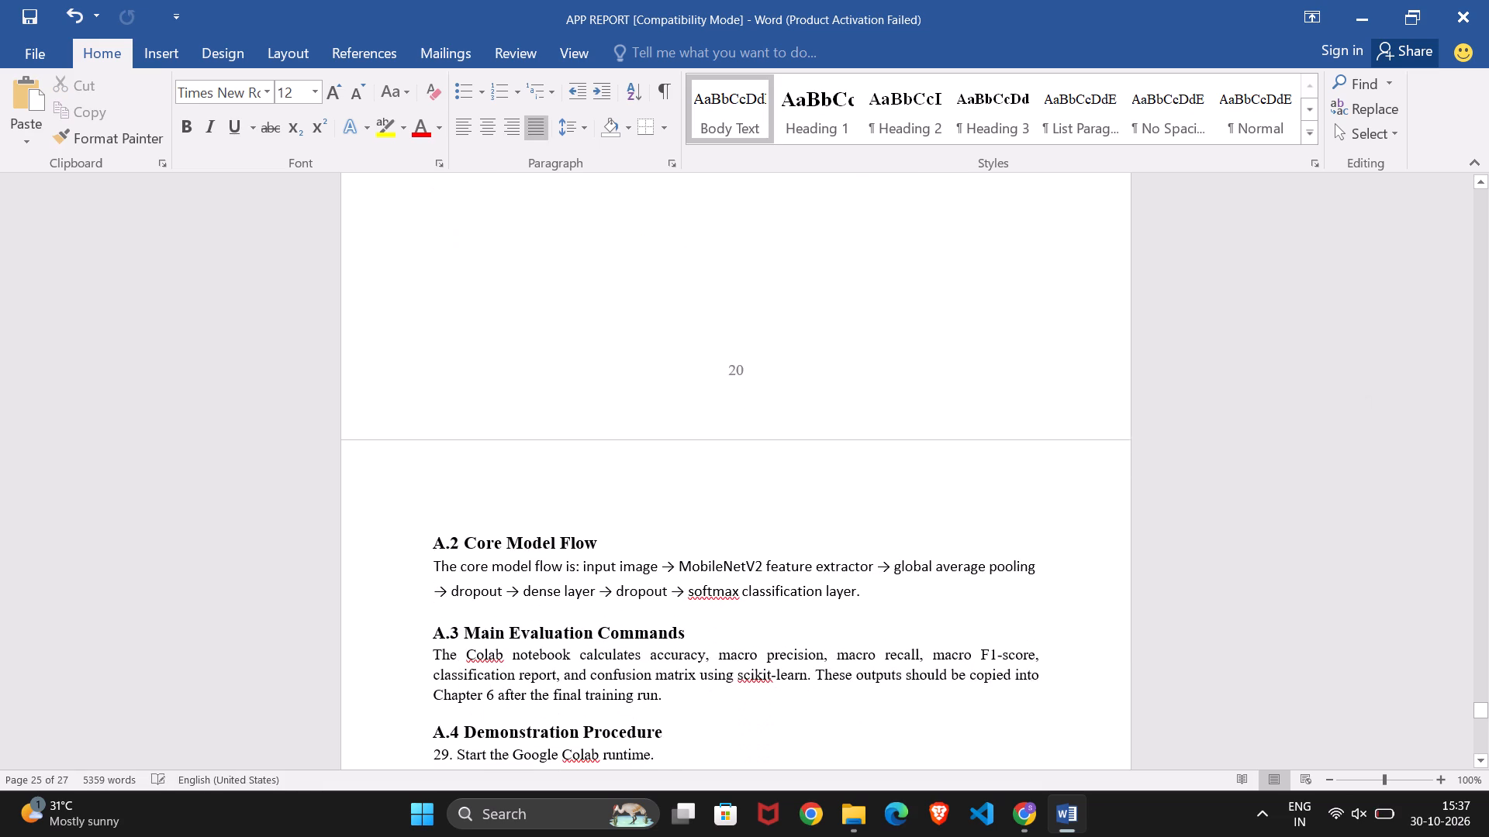
{"action": "left_click", "coordinate": [440, 542]}
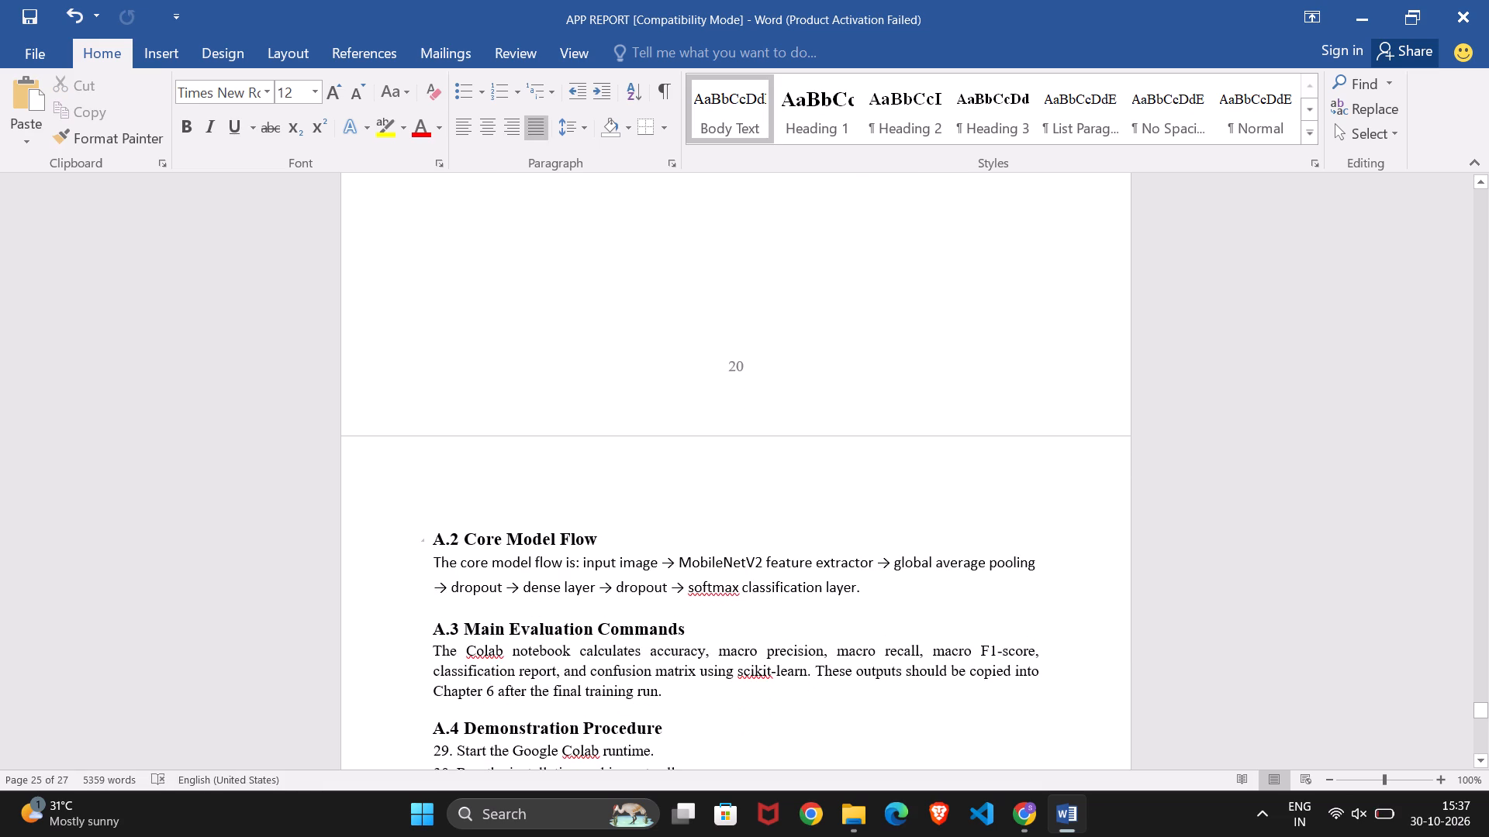
{"action": "left_click", "coordinate": [440, 542]}
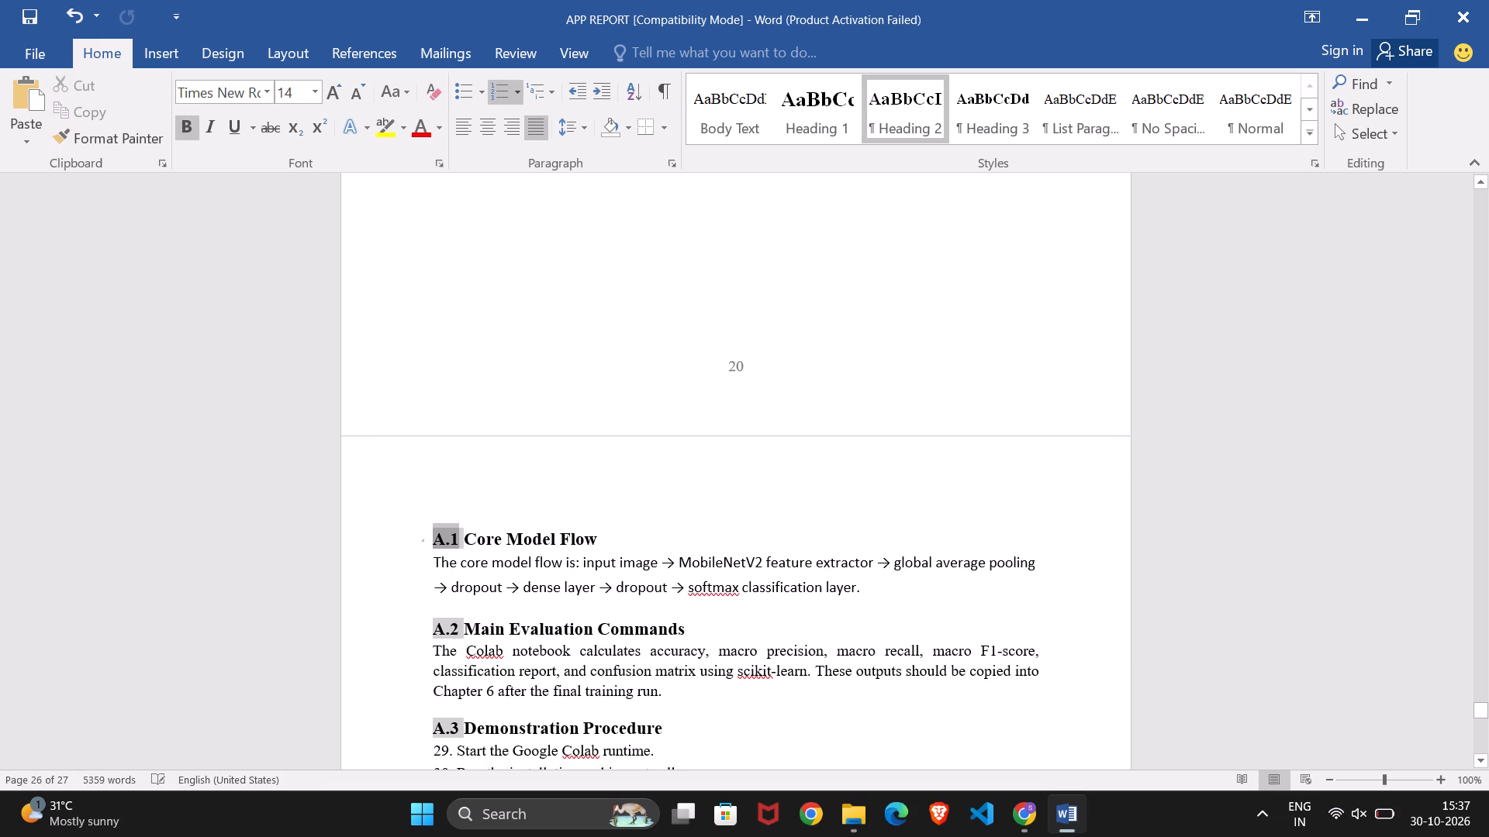
{"action": "left_click", "coordinate": [473, 532]}
{"action": "key", "text": "Left"}
{"action": "key", "text": "Left"}
{"action": "key", "text": "Left"}
{"action": "key", "text": "Left"}
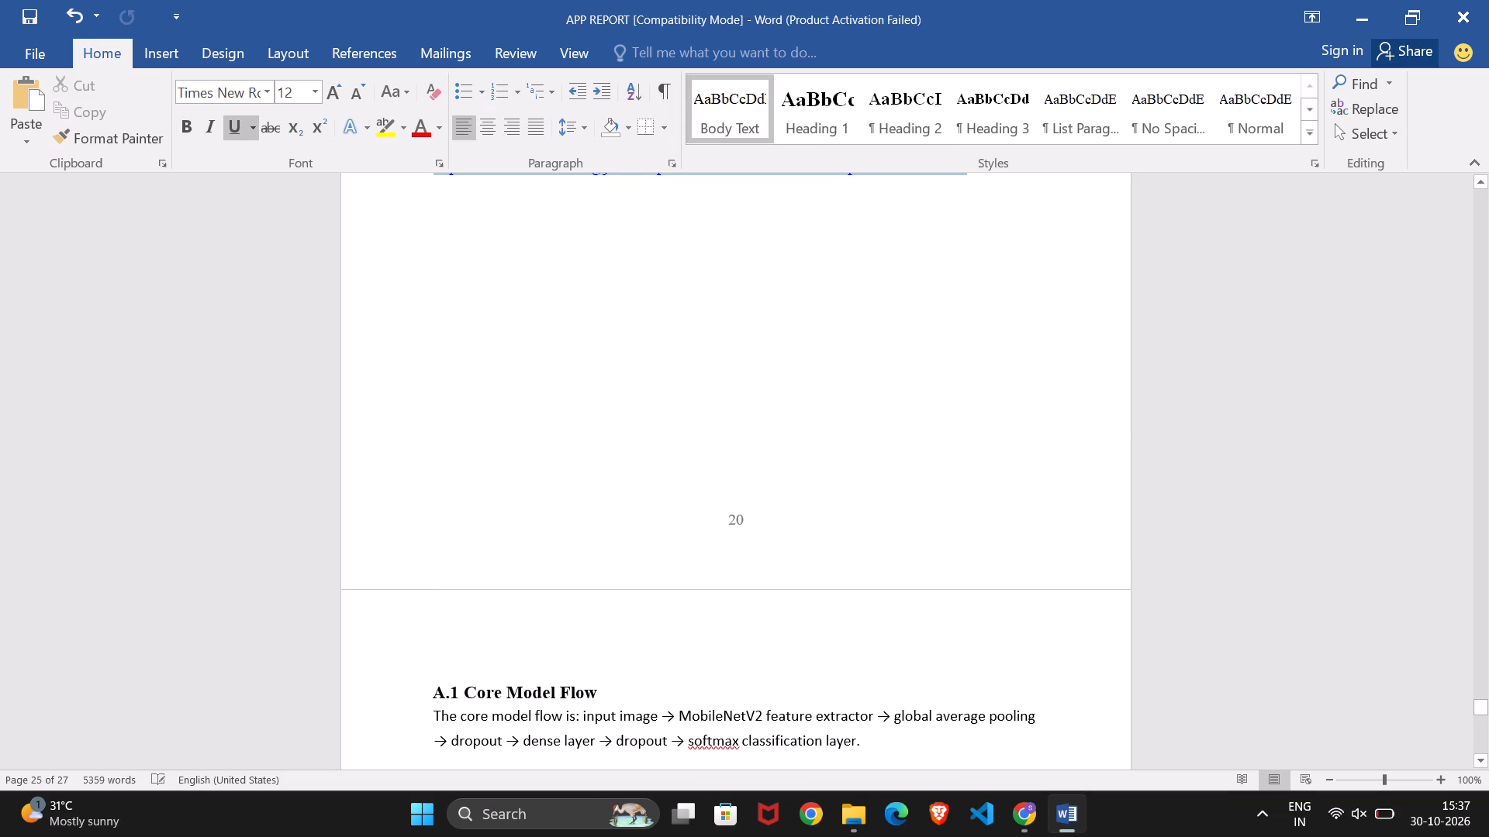
{"action": "left_click", "coordinate": [431, 685]}
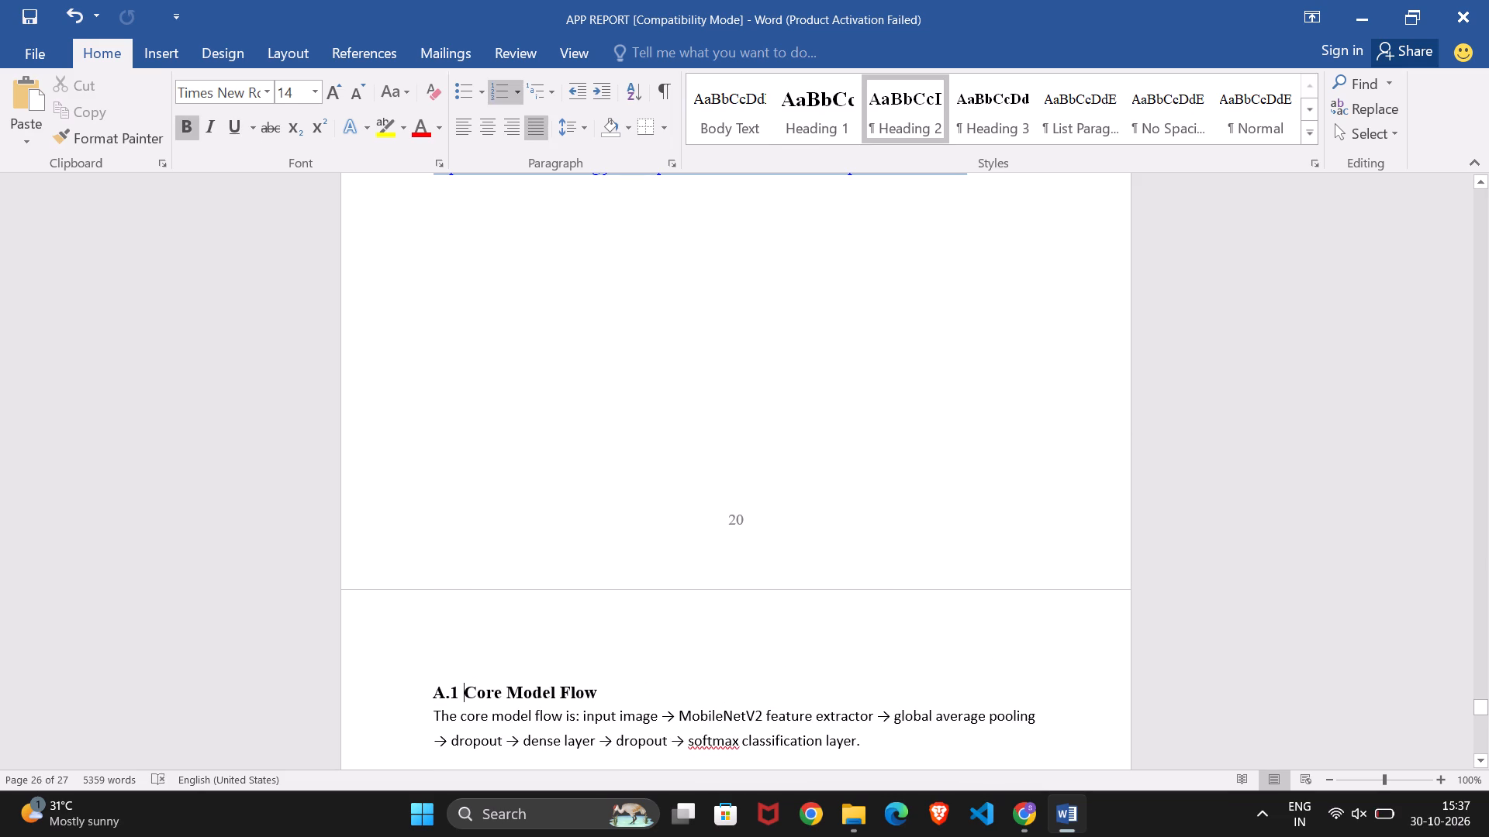
{"action": "left_click", "coordinate": [457, 660]}
{"action": "key", "text": "Up"}
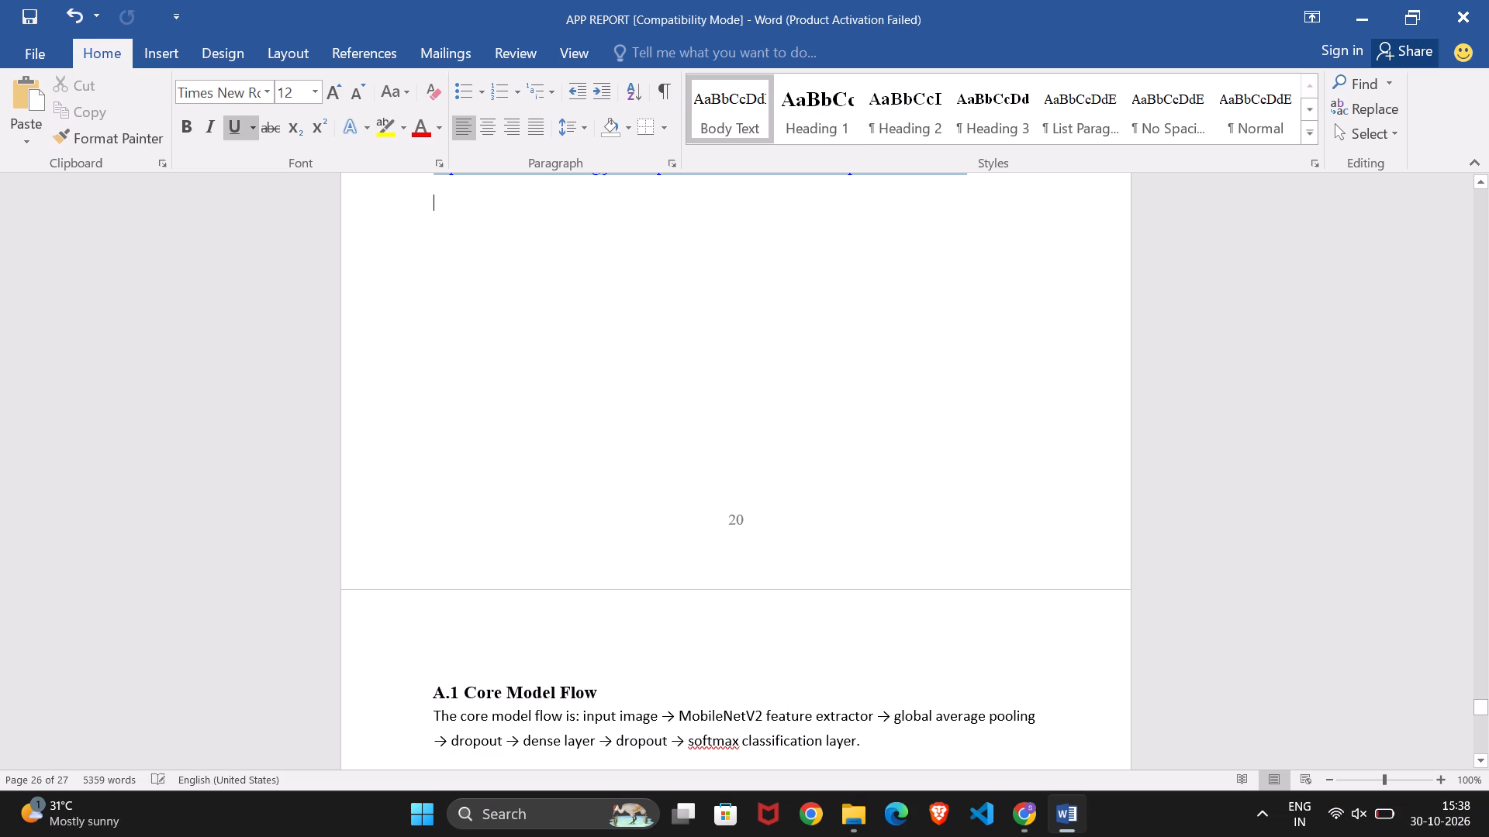
{"action": "left_click", "coordinate": [450, 687]}
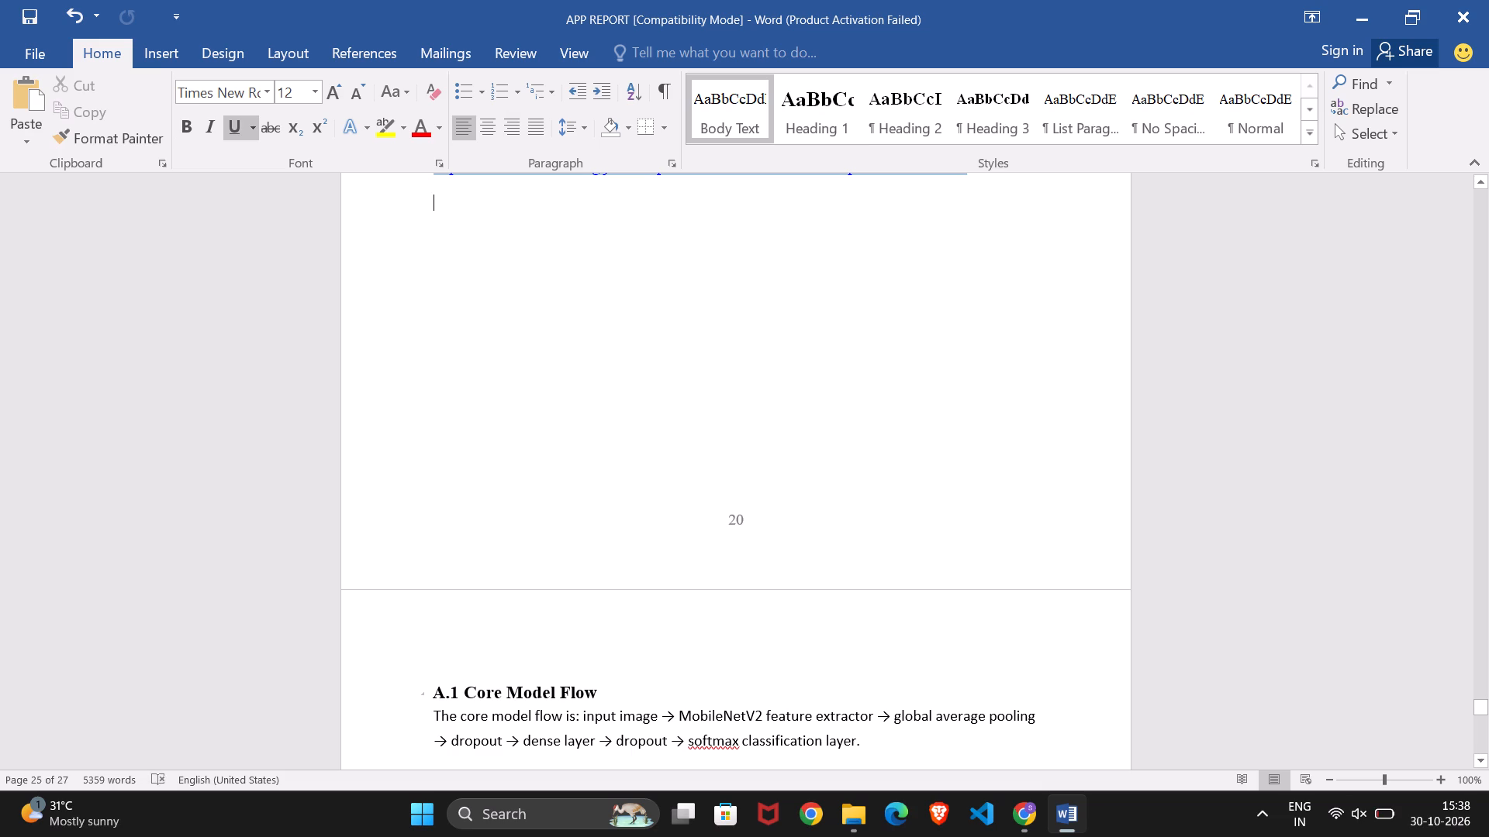
{"action": "left_click", "coordinate": [450, 687]}
{"action": "left_click", "coordinate": [483, 688]}
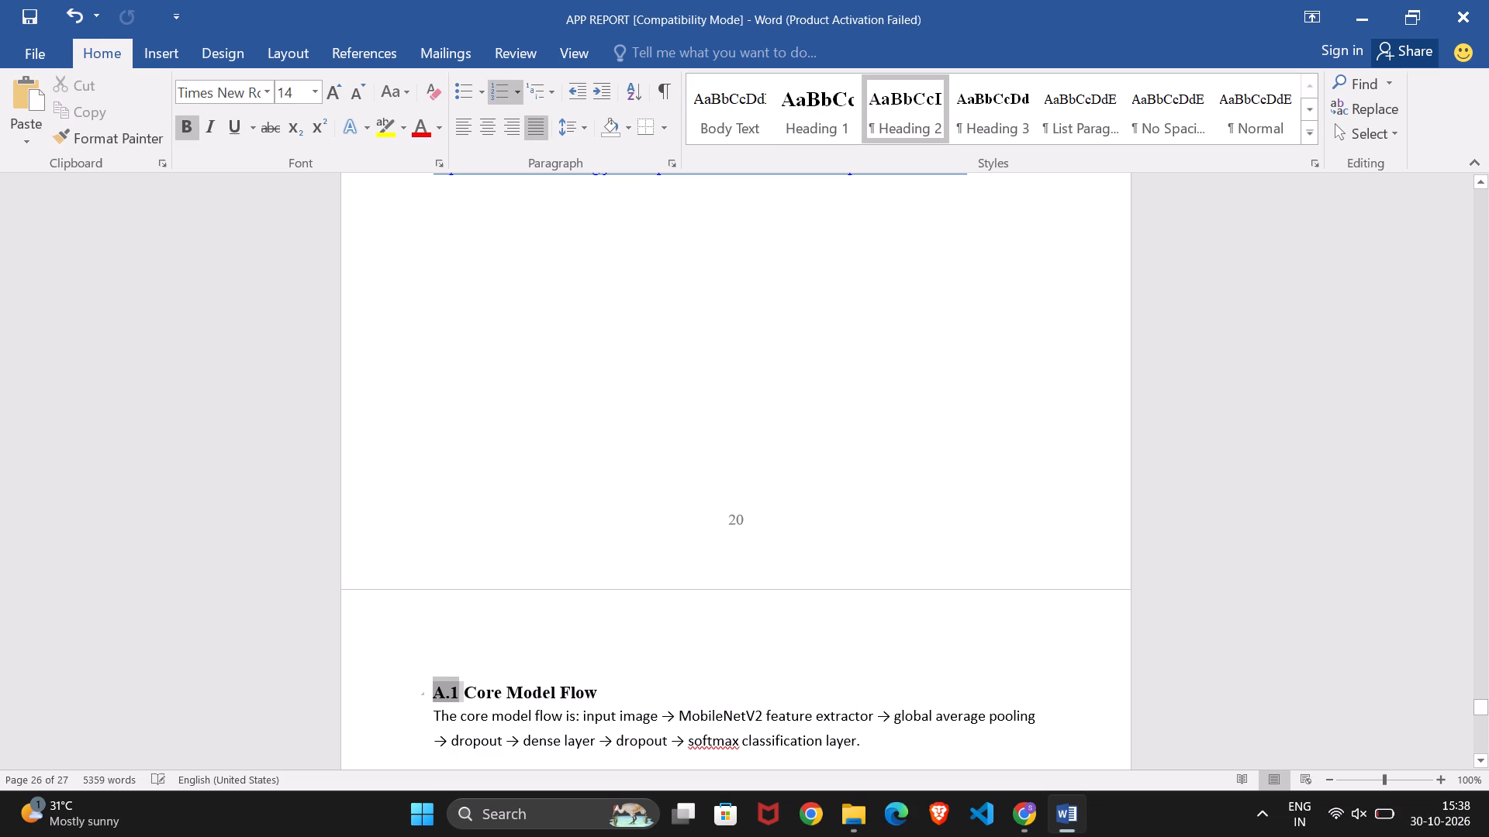
{"action": "key", "text": "Left"}
{"action": "key", "text": "Left"}
{"action": "key", "text": "Left"}
{"action": "key", "text": "ctrl+v"}
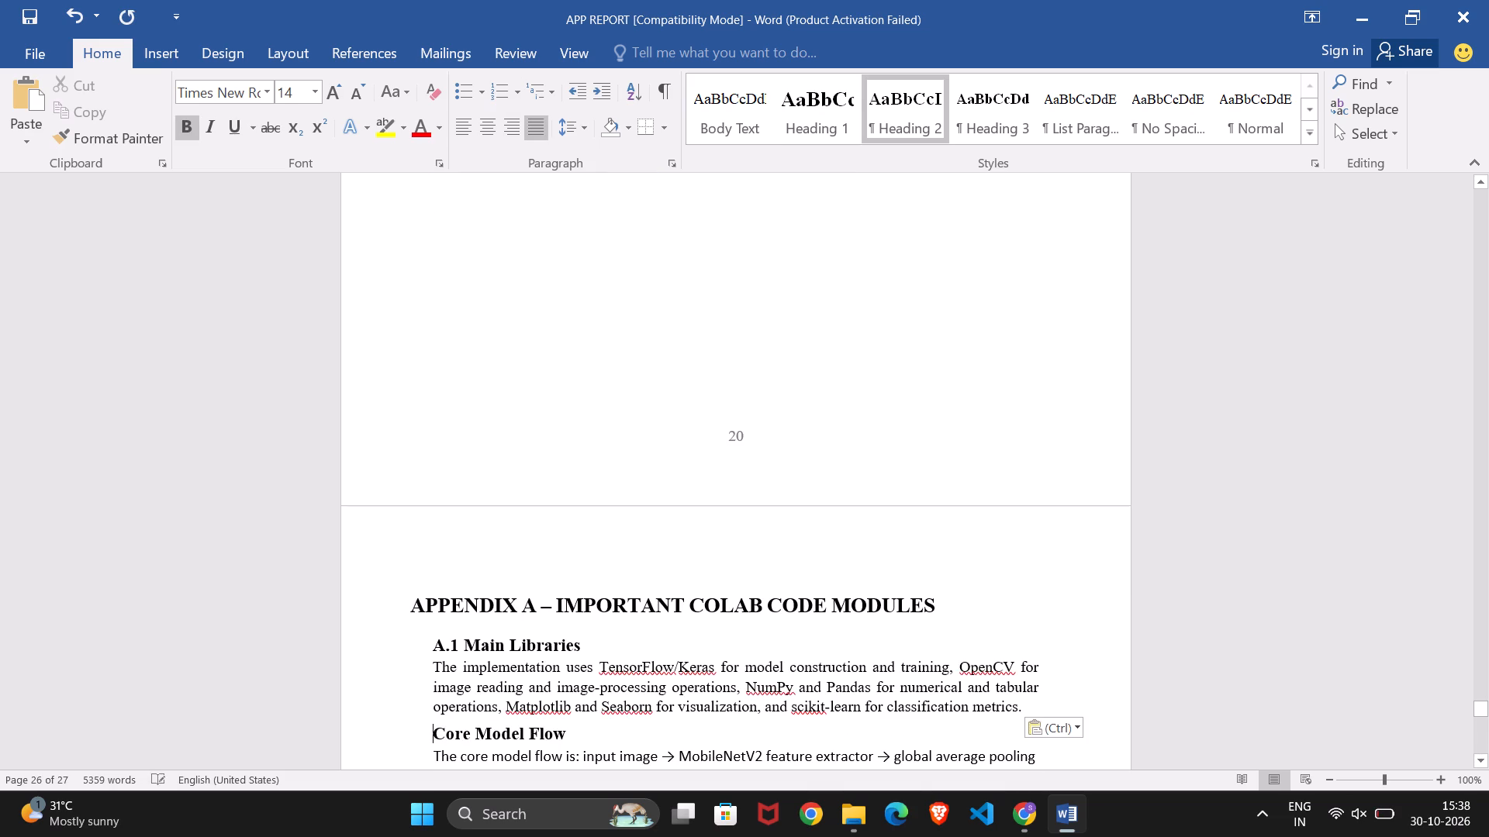
Insert a blank line between the A.1 Main Libraries paragraph and the Core Model Flow heading.
{"action": "scroll", "coordinate": [537, 646], "scroll_direction": "down", "scroll_amount": 1}
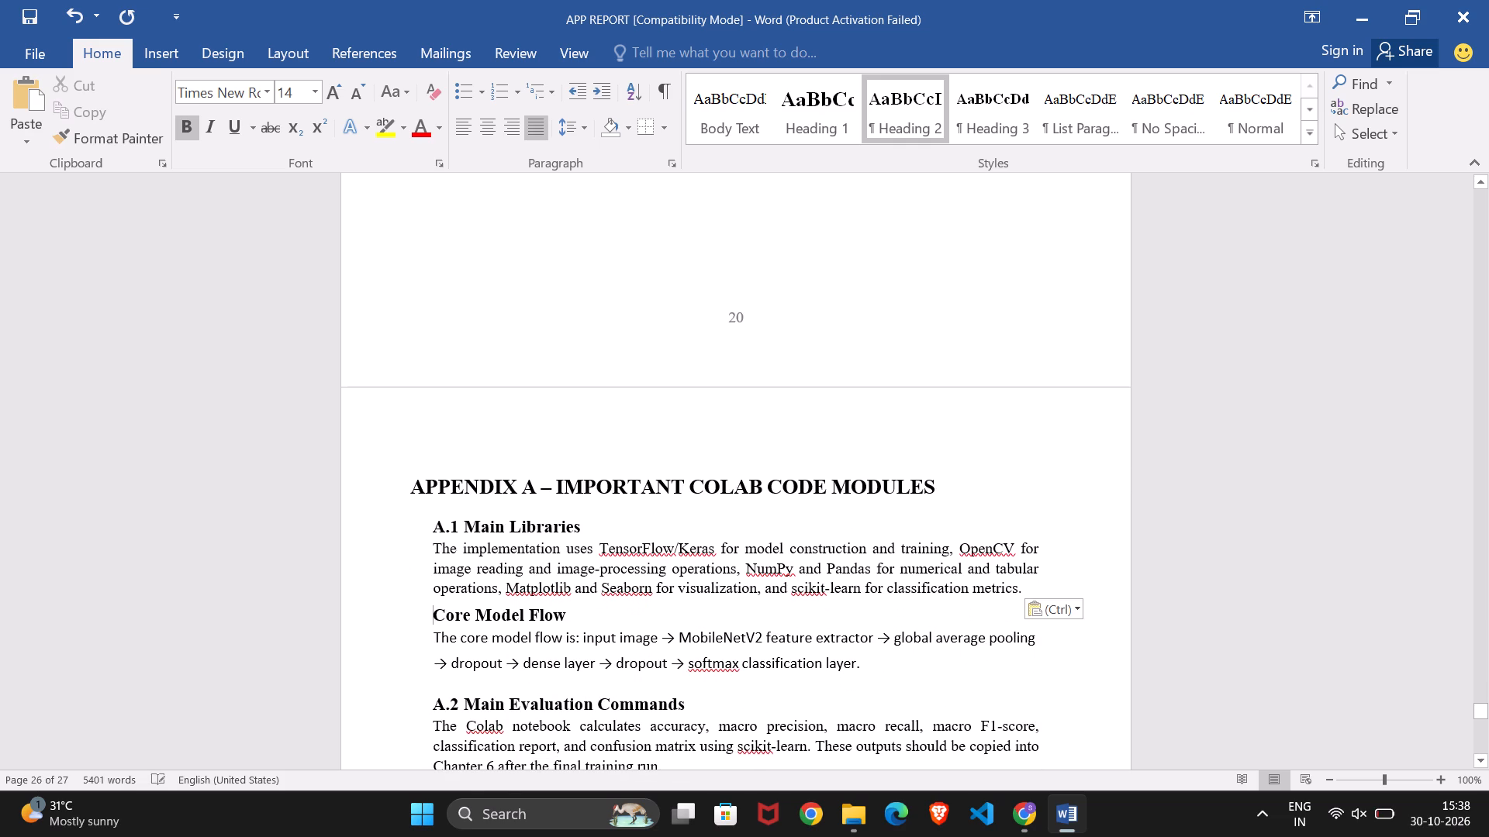
{"action": "key", "text": "Return"}
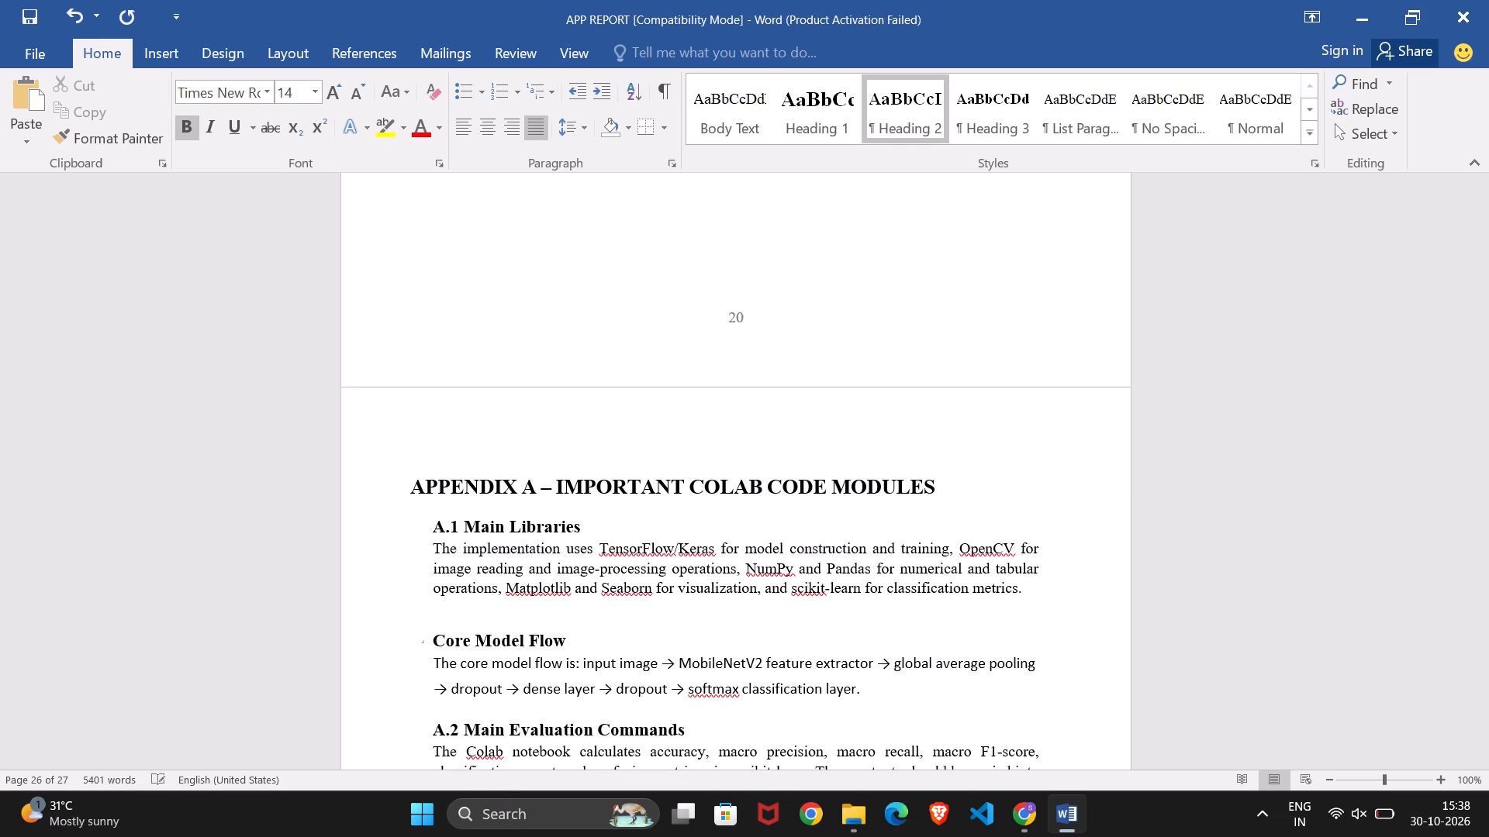
Save the report as a PDF named APP REPORT final on the D: drive.
{"action": "scroll", "coordinate": [537, 646], "scroll_direction": "down", "scroll_amount": 7}
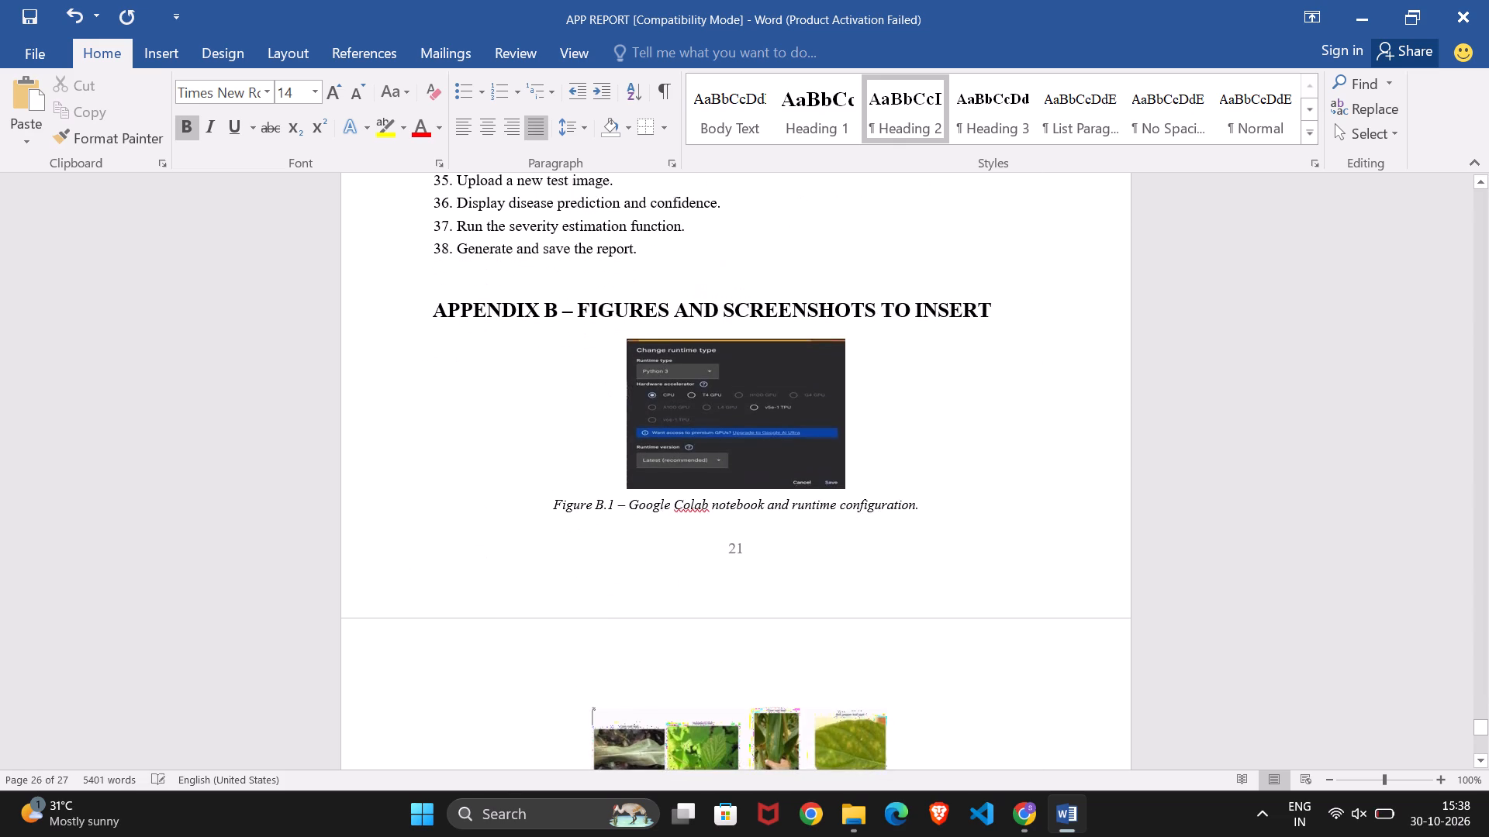
{"action": "scroll", "coordinate": [537, 646], "scroll_direction": "down", "scroll_amount": 16}
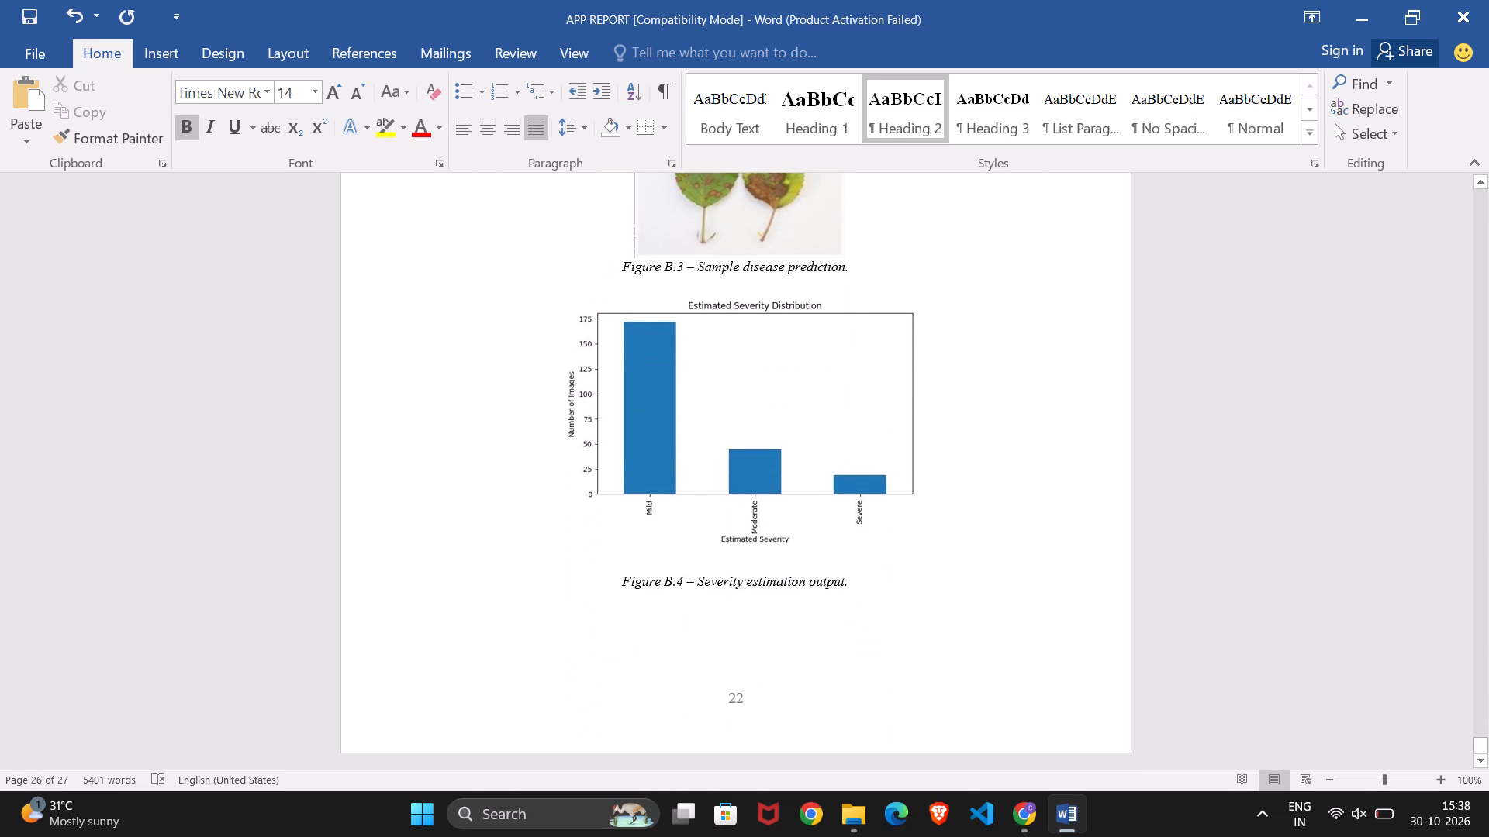
{"action": "left_click", "coordinate": [44, 58]}
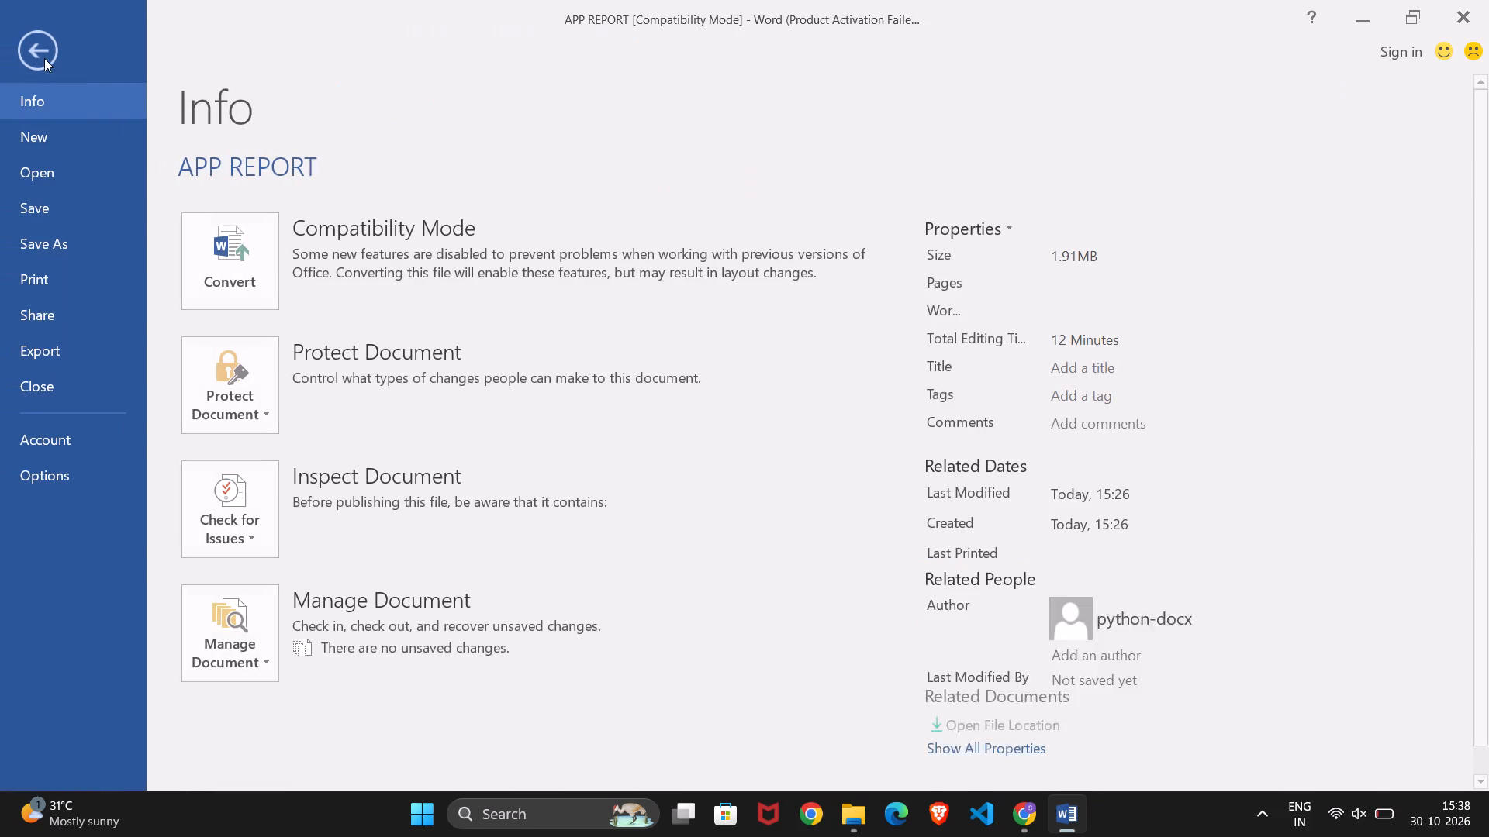
{"action": "left_click", "coordinate": [45, 259]}
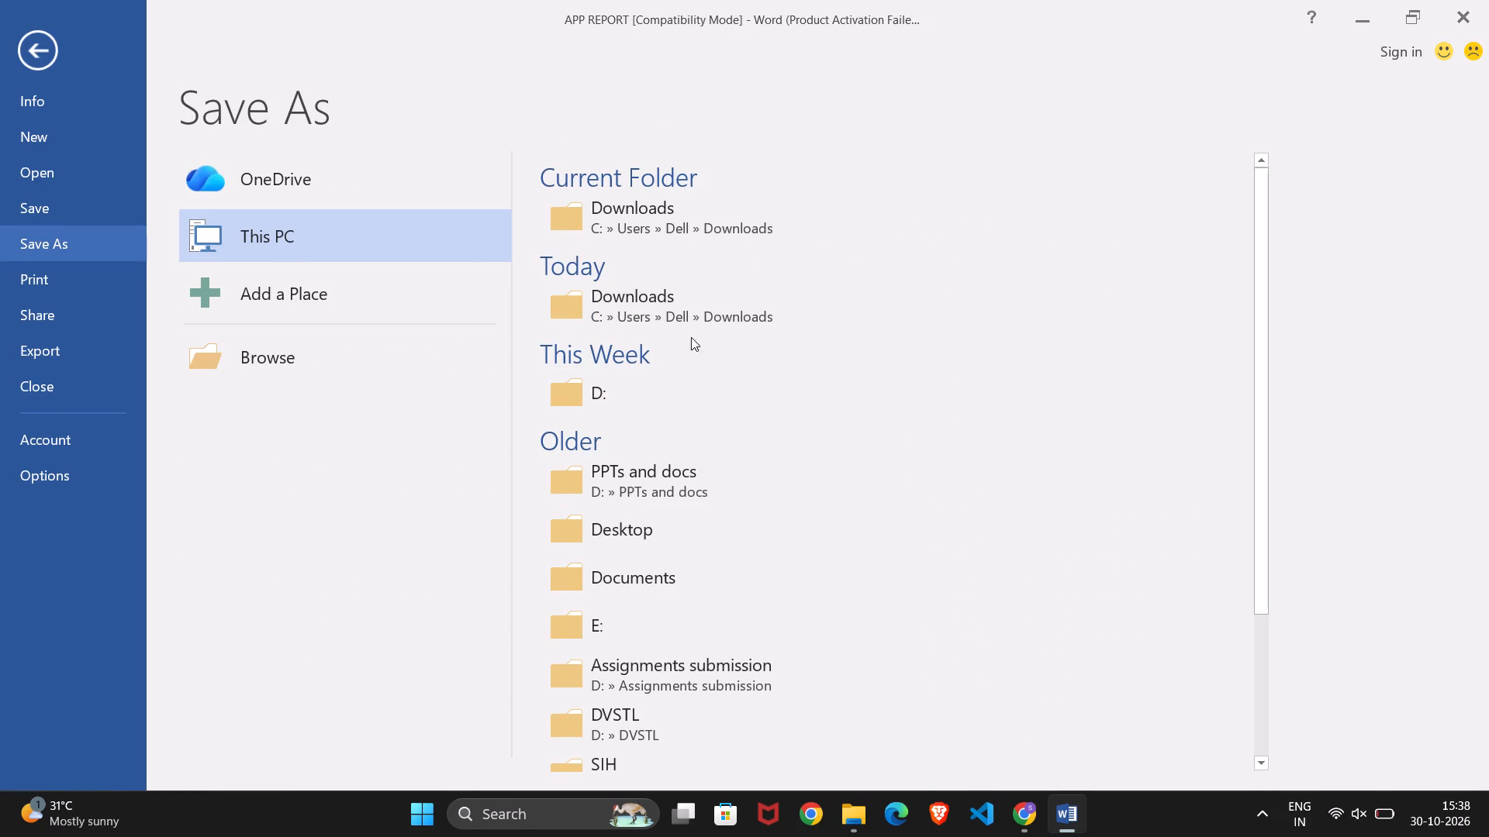
{"action": "left_click", "coordinate": [668, 382]}
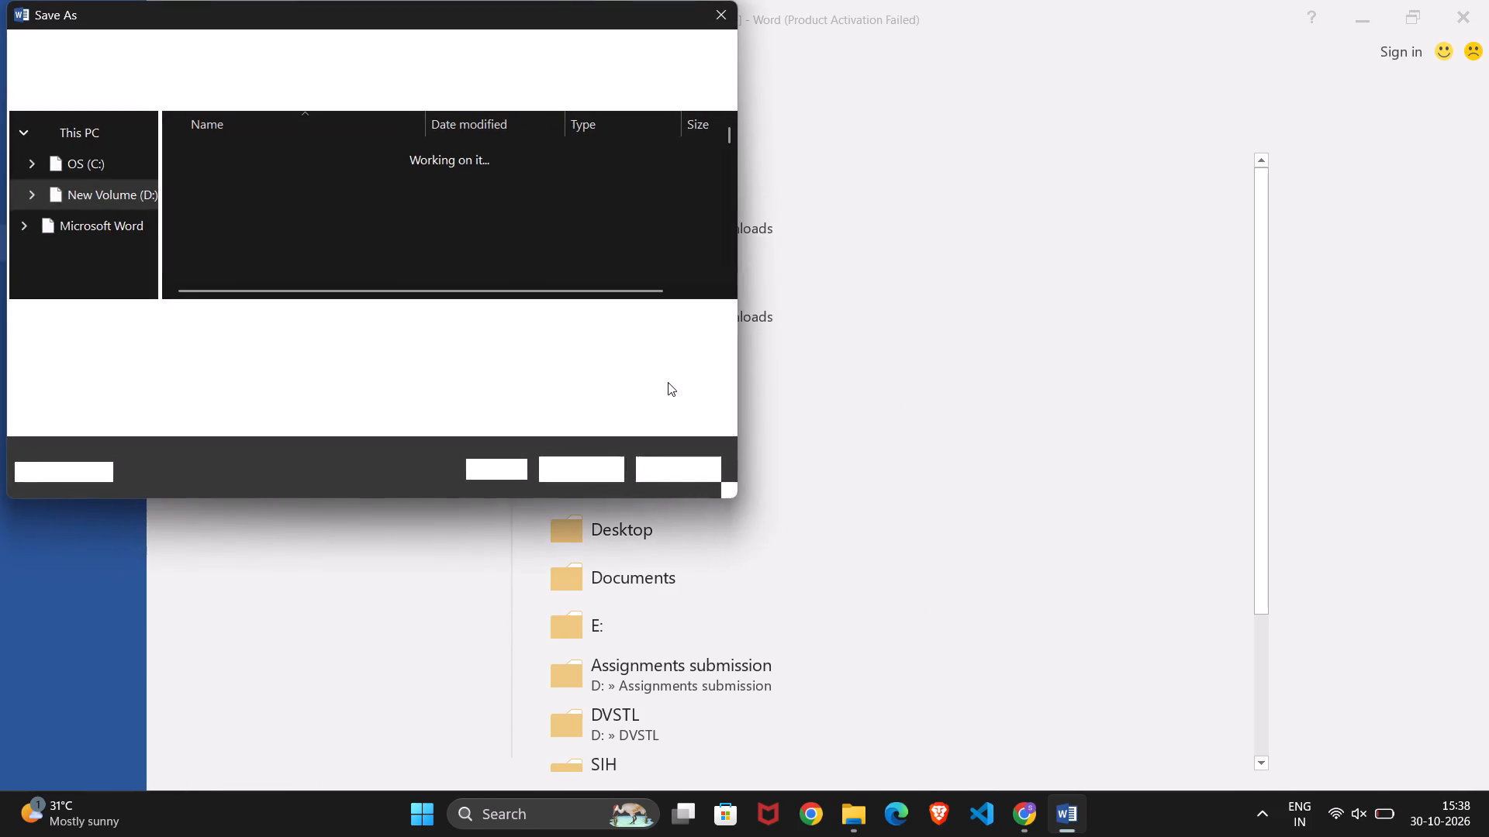
{"action": "left_click", "coordinate": [295, 345]}
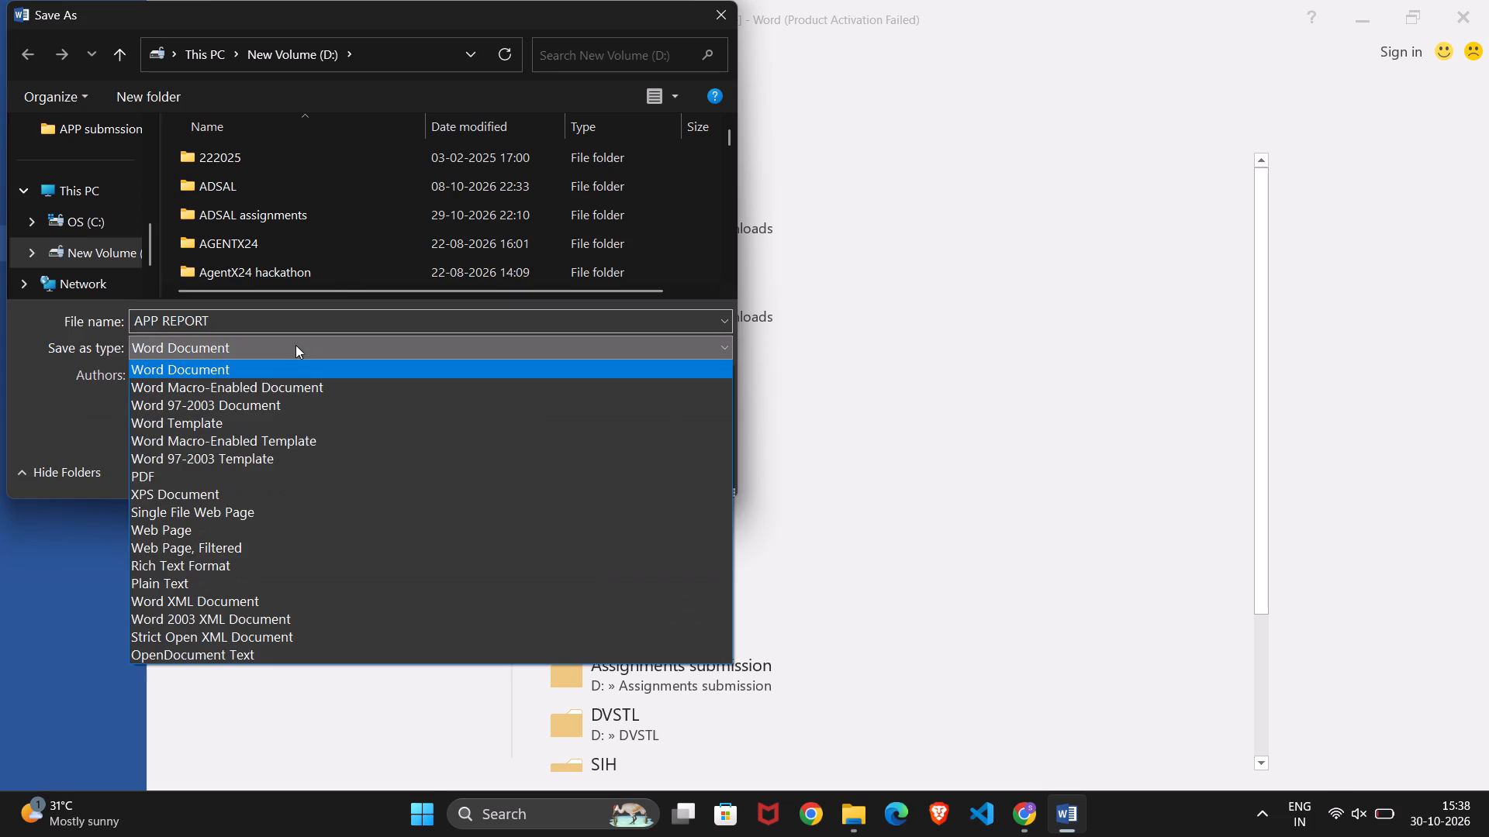
{"action": "left_click", "coordinate": [209, 470]}
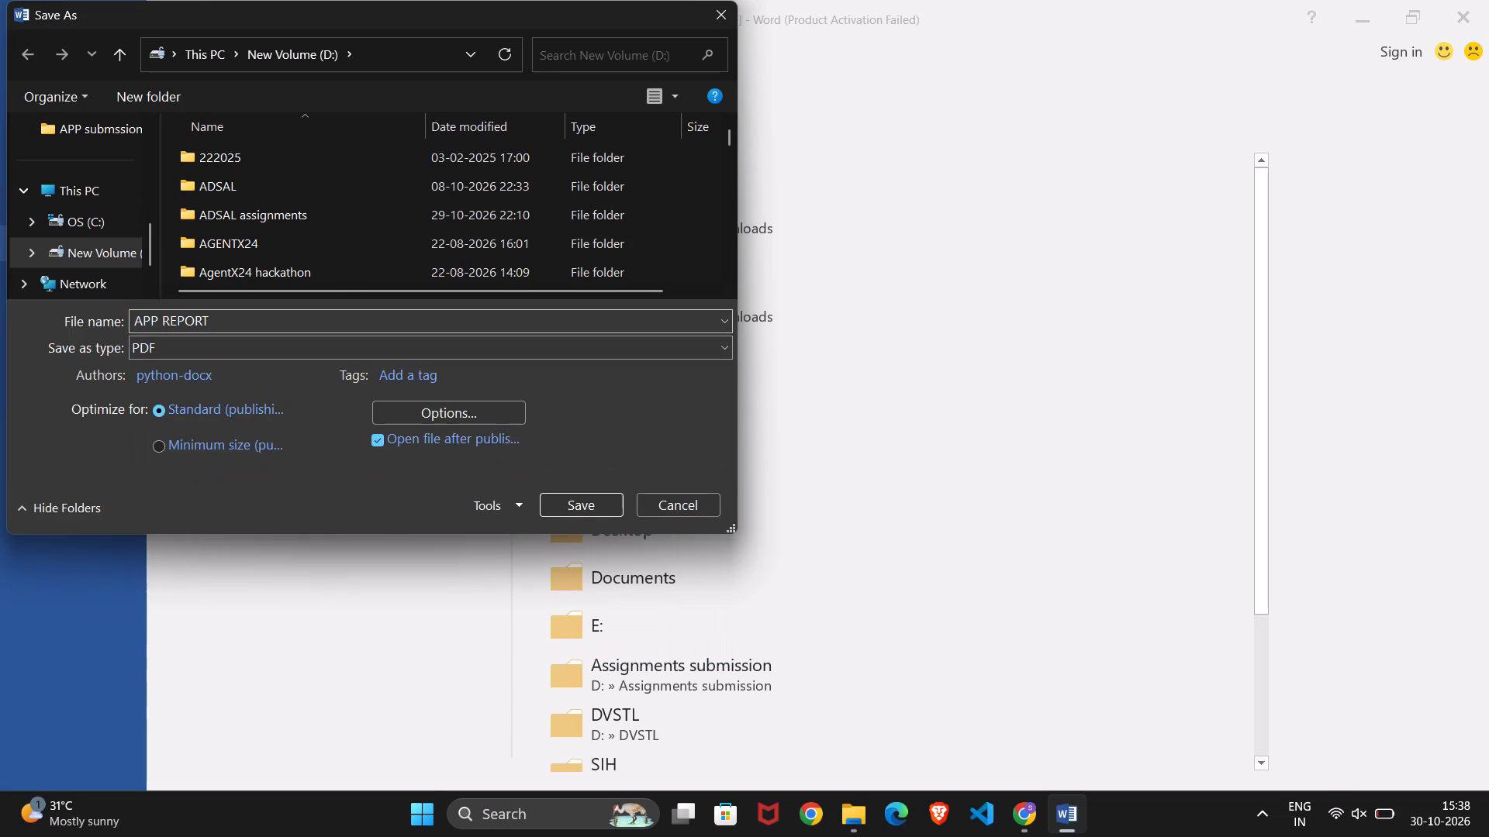
{"action": "left_click", "coordinate": [296, 325]}
{"action": "key", "text": "space"}
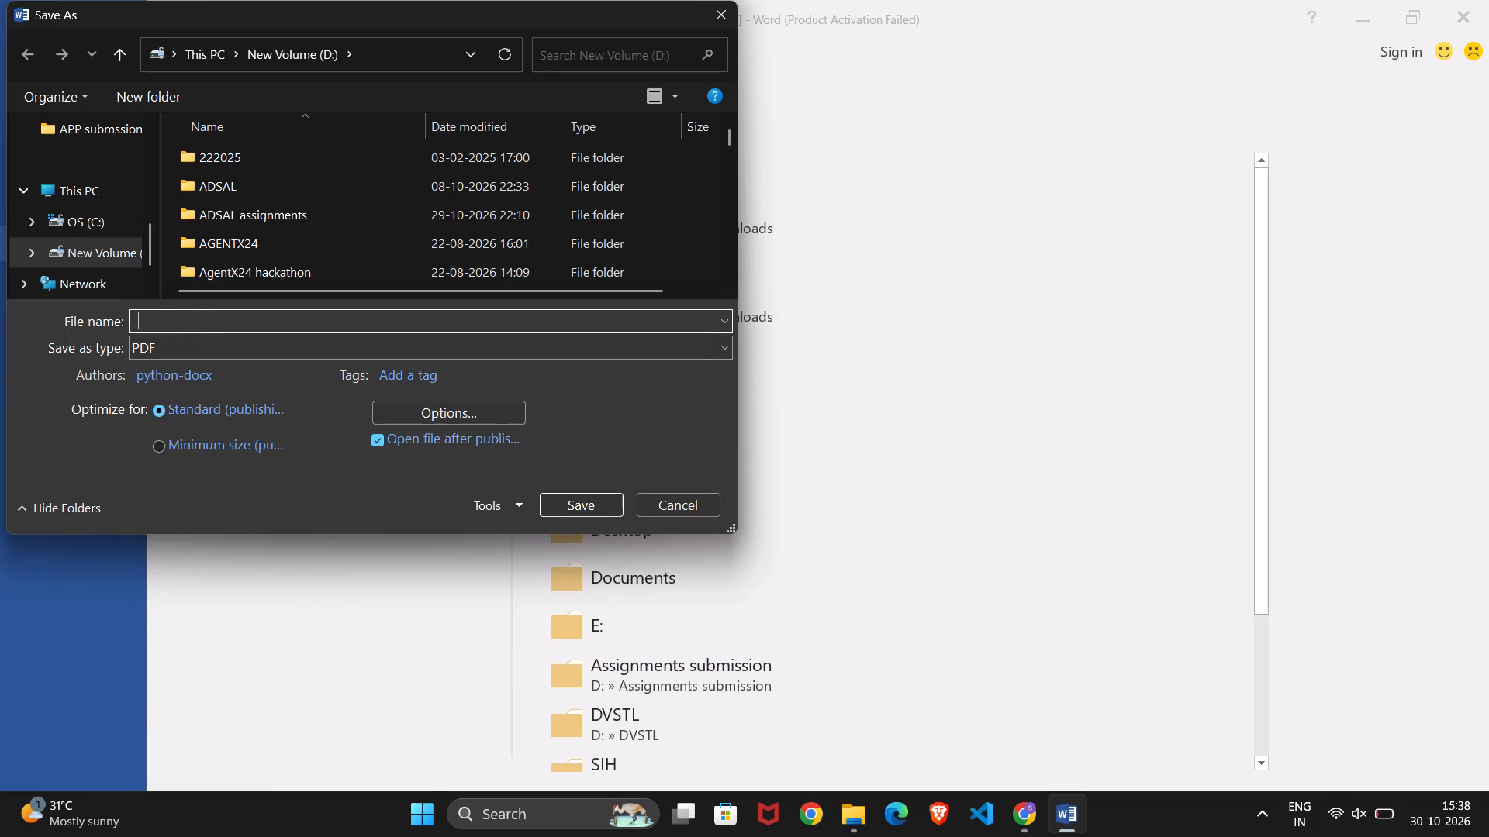
{"action": "key", "text": "ctrl+z"}
{"action": "left_click", "coordinate": [296, 325]}
{"action": "key", "text": "space"}
{"action": "type", "text": "final"}
{"action": "key", "text": "Return"}
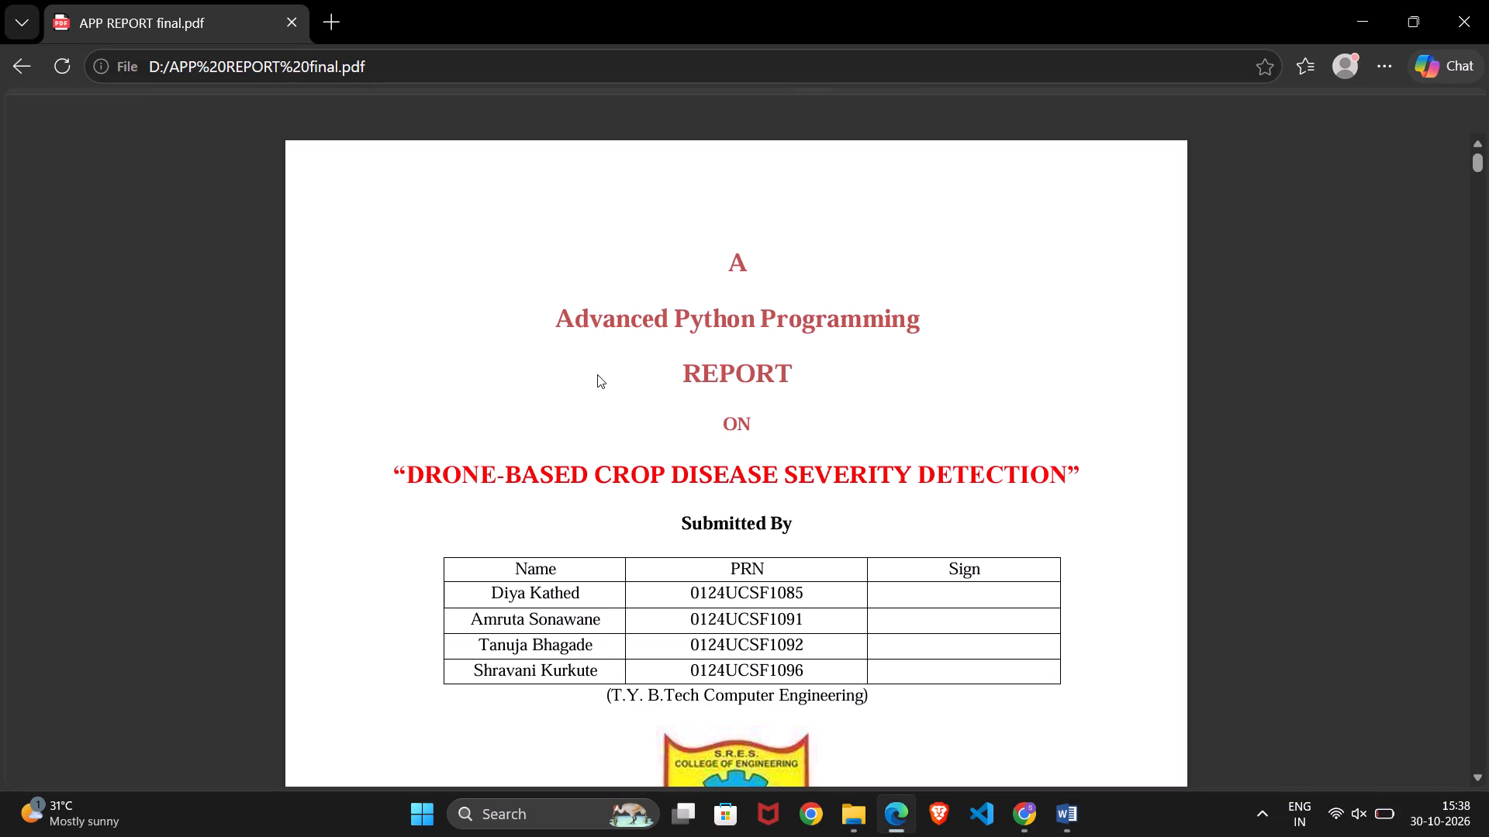
Look through the pages of the exported APP REPORT final PDF and close it.
{"action": "scroll", "coordinate": [597, 374], "scroll_direction": "down", "scroll_amount": 10}
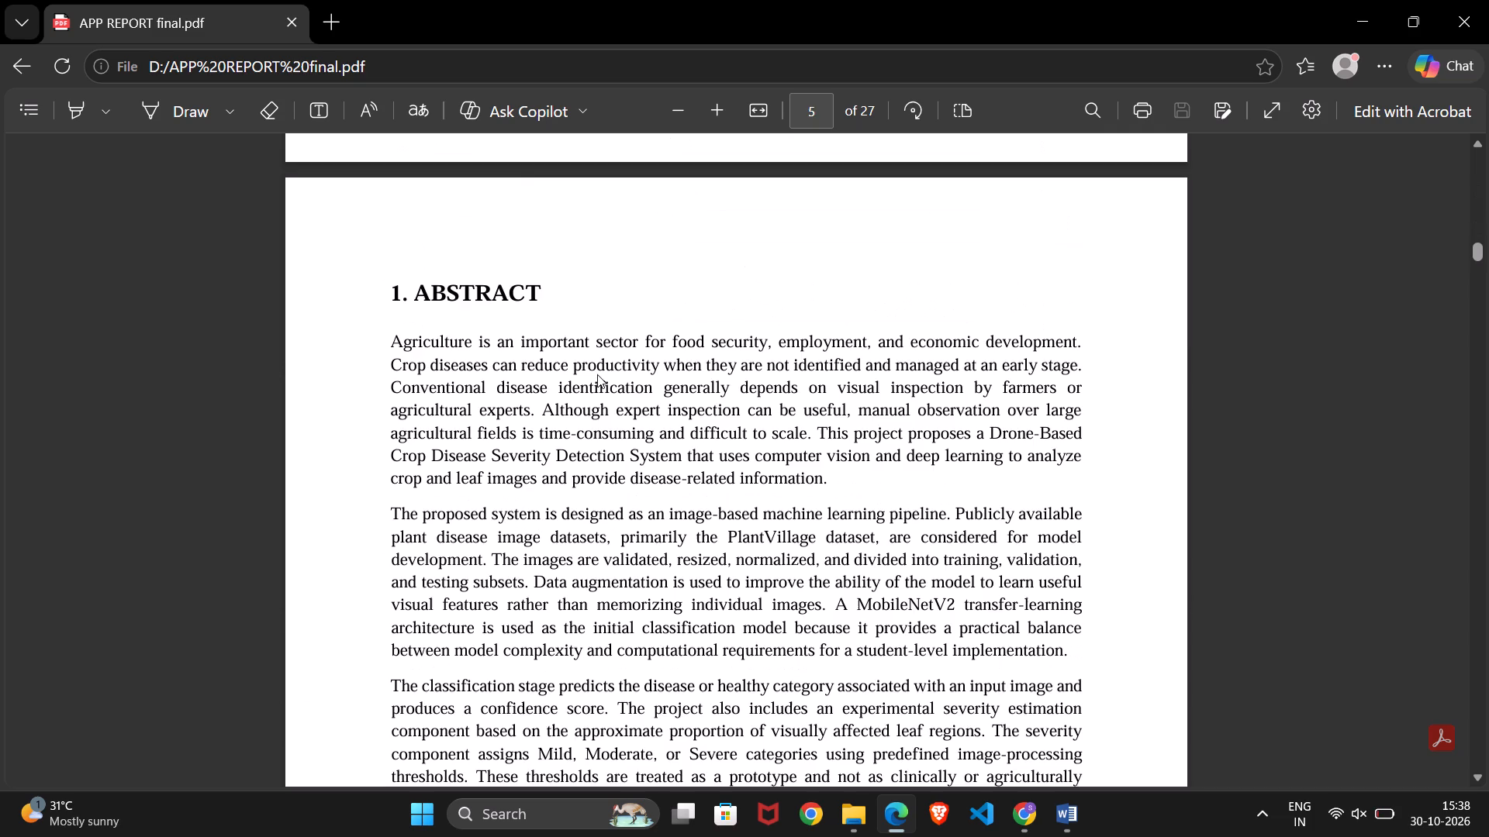
{"action": "scroll", "coordinate": [597, 374], "scroll_direction": "down", "scroll_amount": 7}
{"action": "left_click", "coordinate": [1488, 0]}
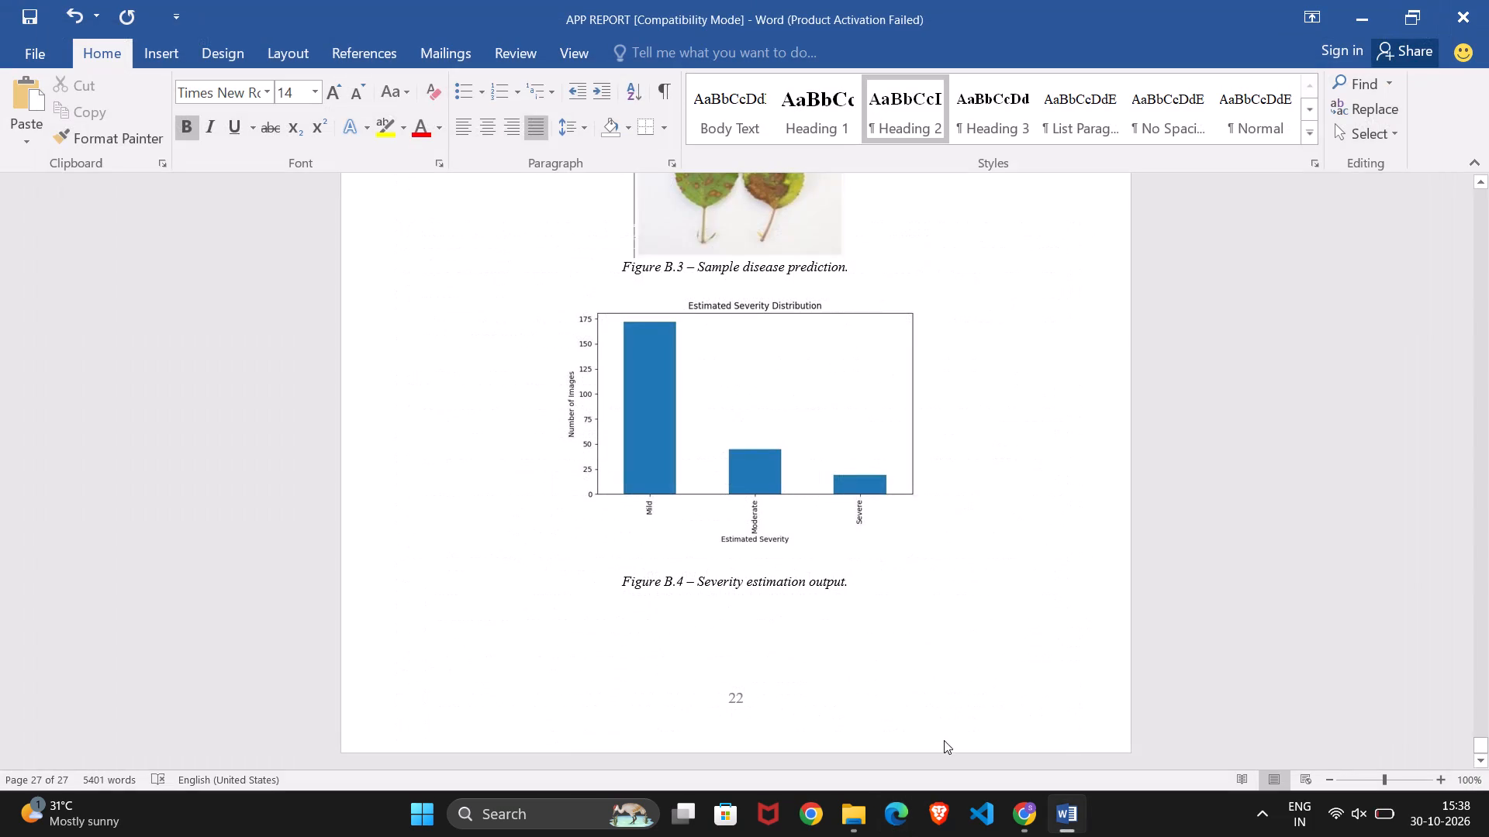